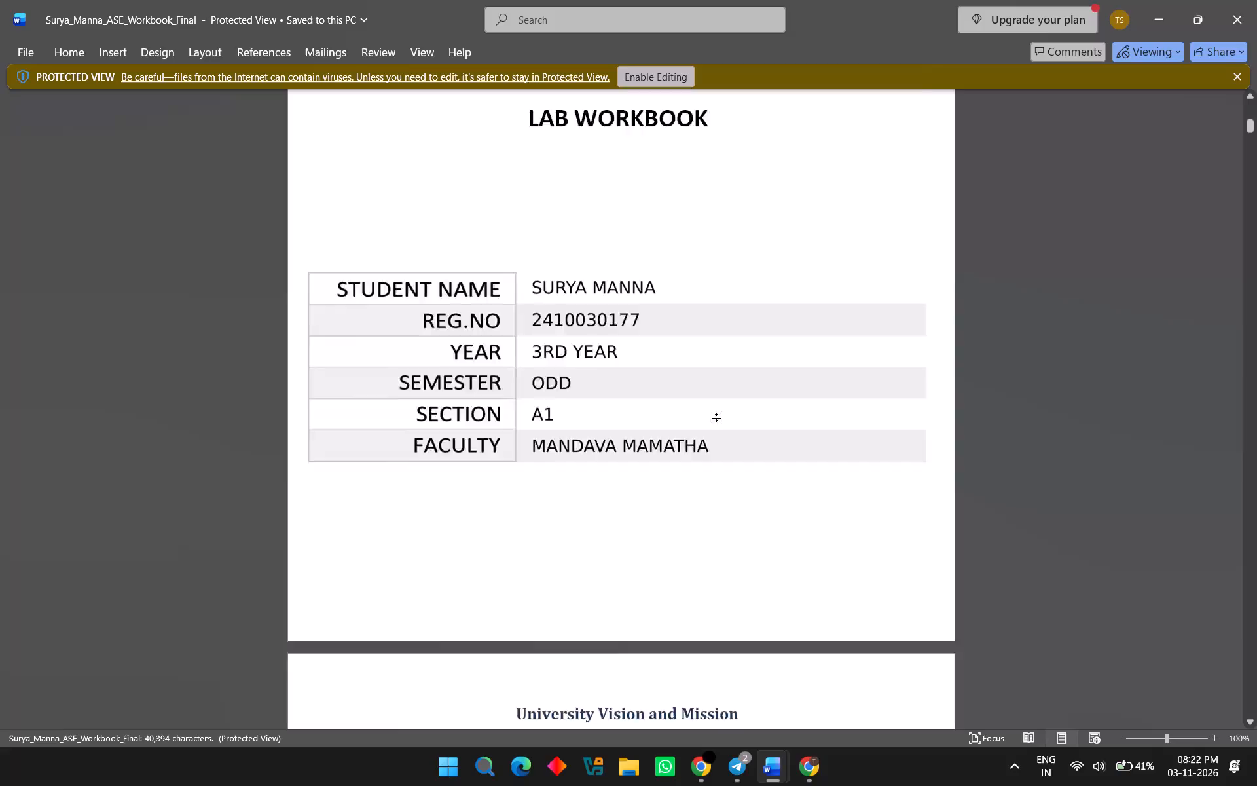
Look through the finished ASE lab workbook from the cover details to the Student Academic Management System program and output images.
scroll(716, 417, down, 4)
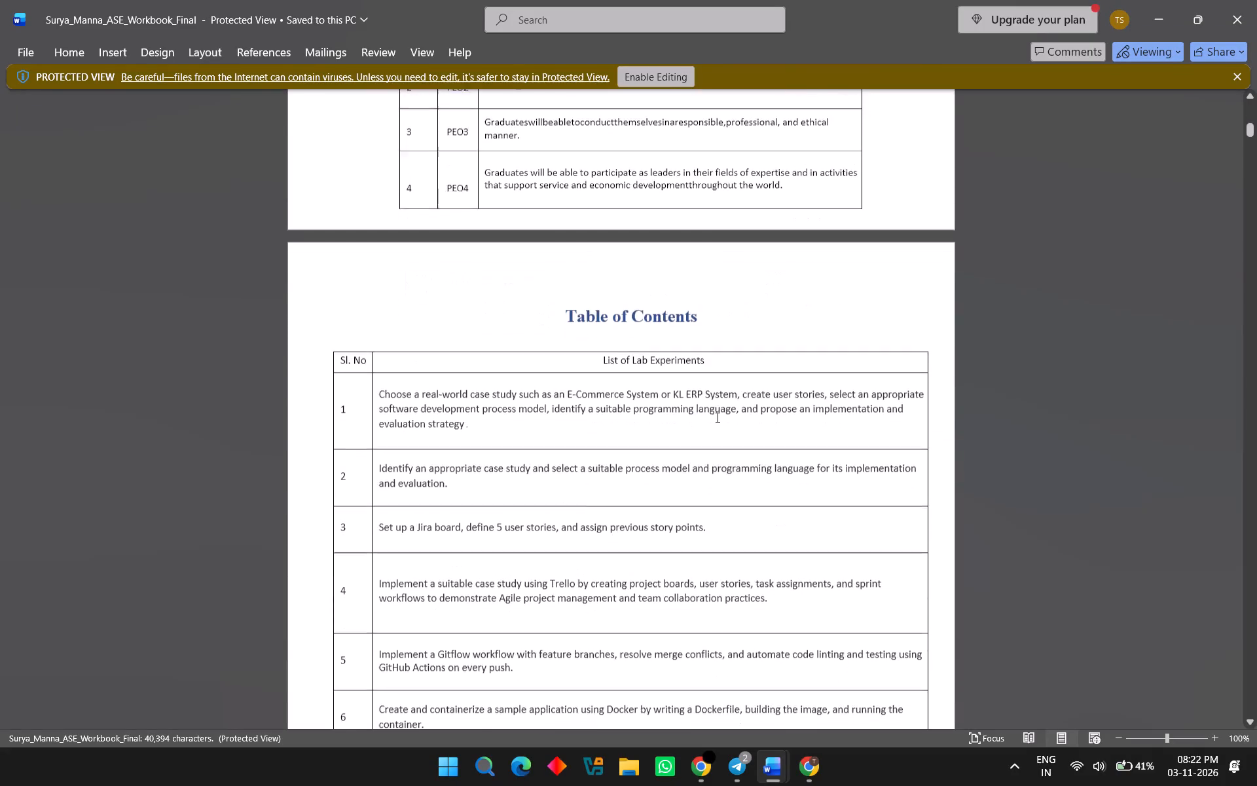
scroll(716, 417, down, 6)
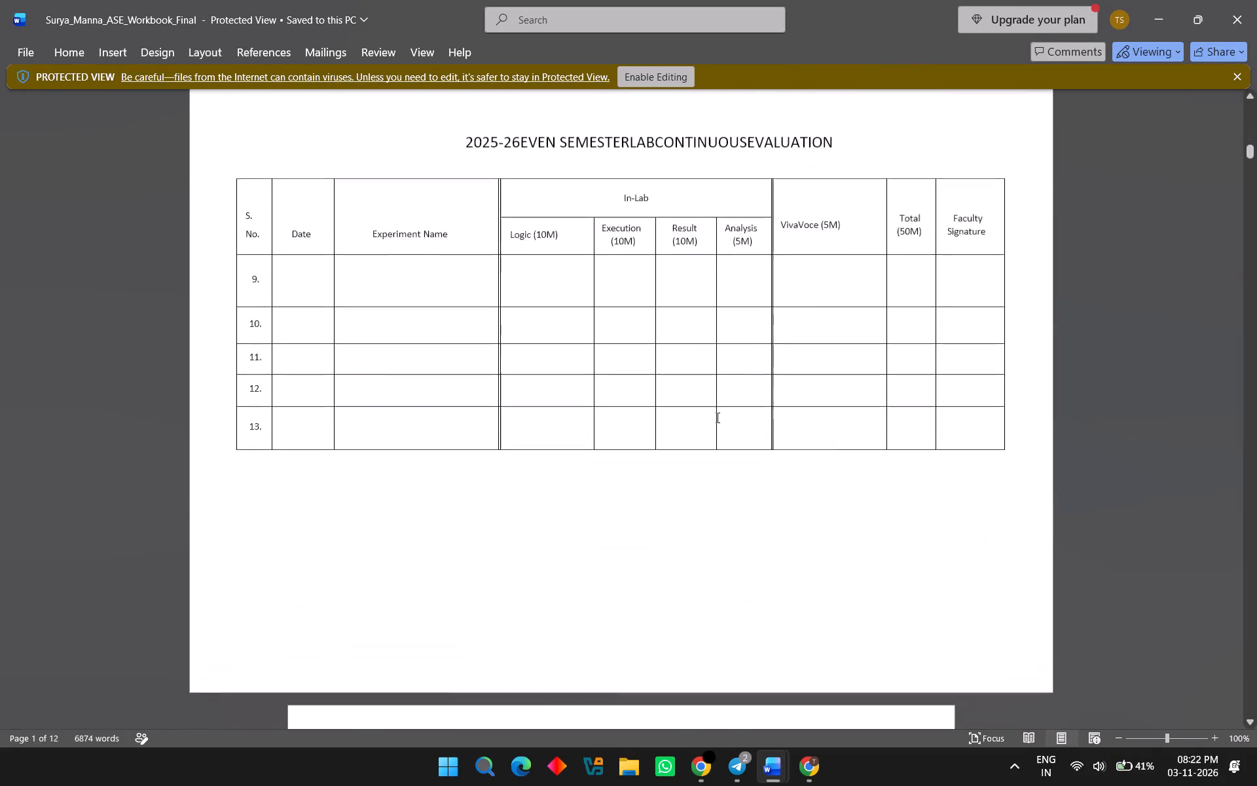
scroll(716, 417, down, 12)
scroll(716, 417, up, 2)
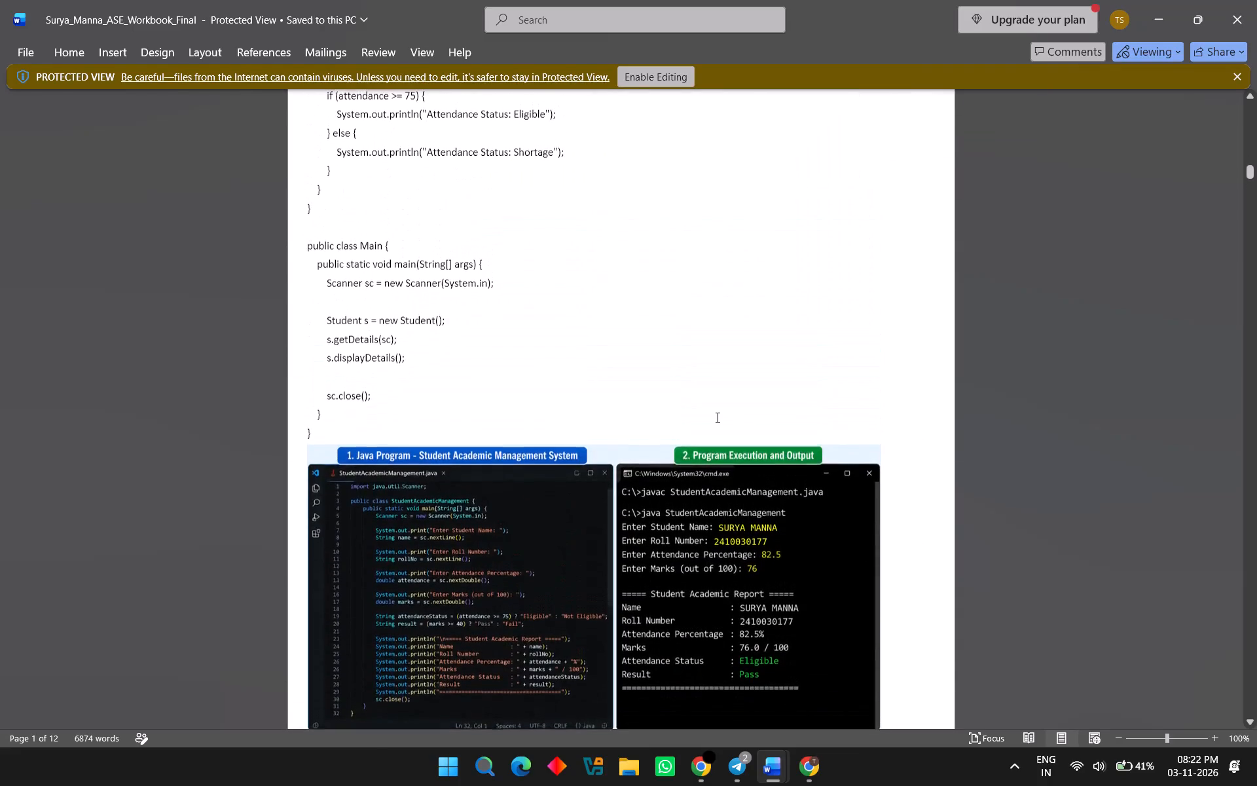
scroll(716, 417, up, 1)
scroll(716, 417, down, 1)
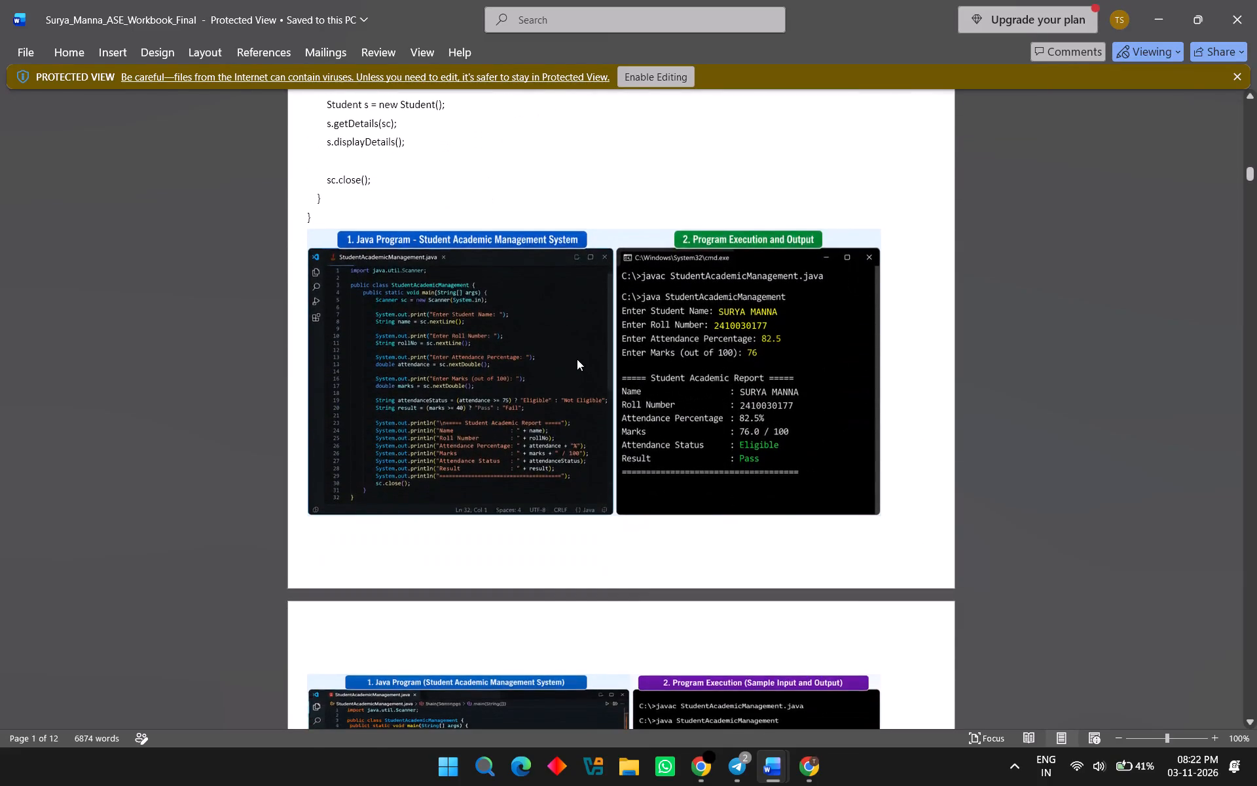
ctrl+scroll(577, 359, up, 2)
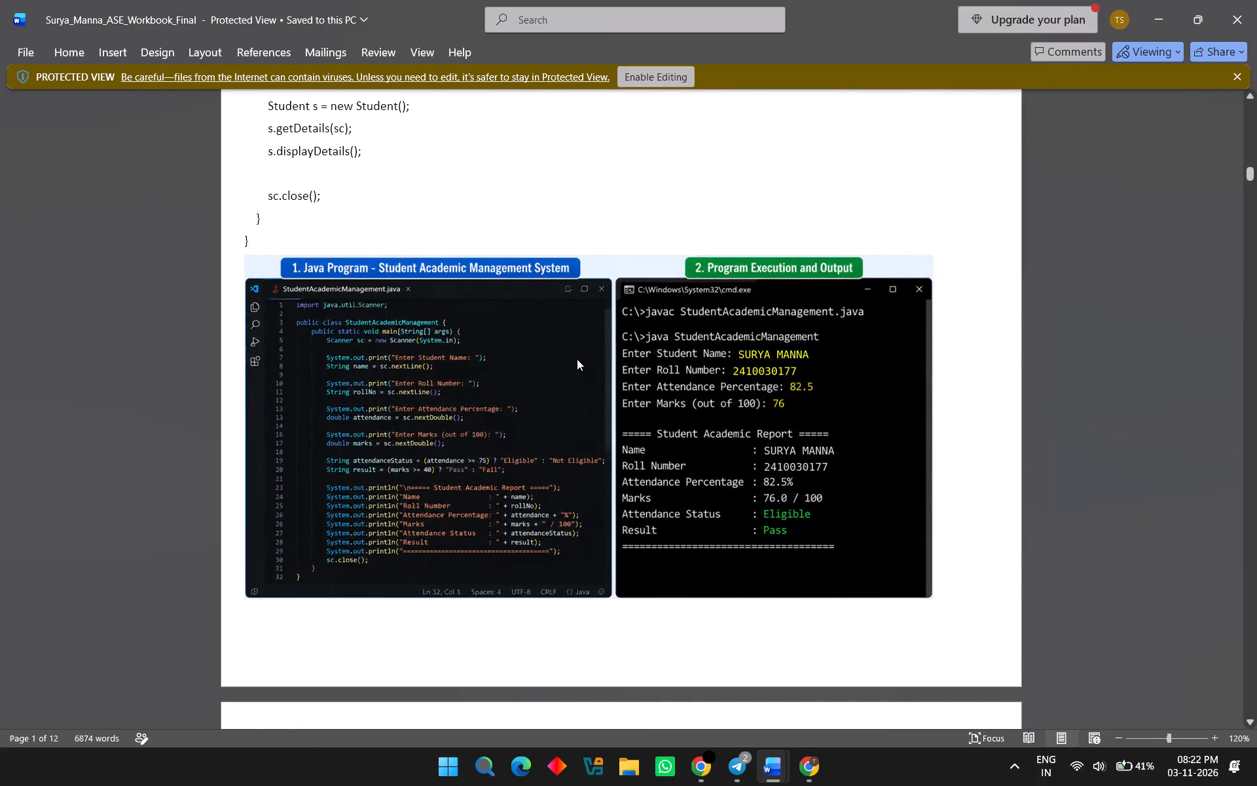
Switch to the ASE workbook (2) document and examine its Student Academic Management System program and output images.
scroll(710, 547, up, 2)
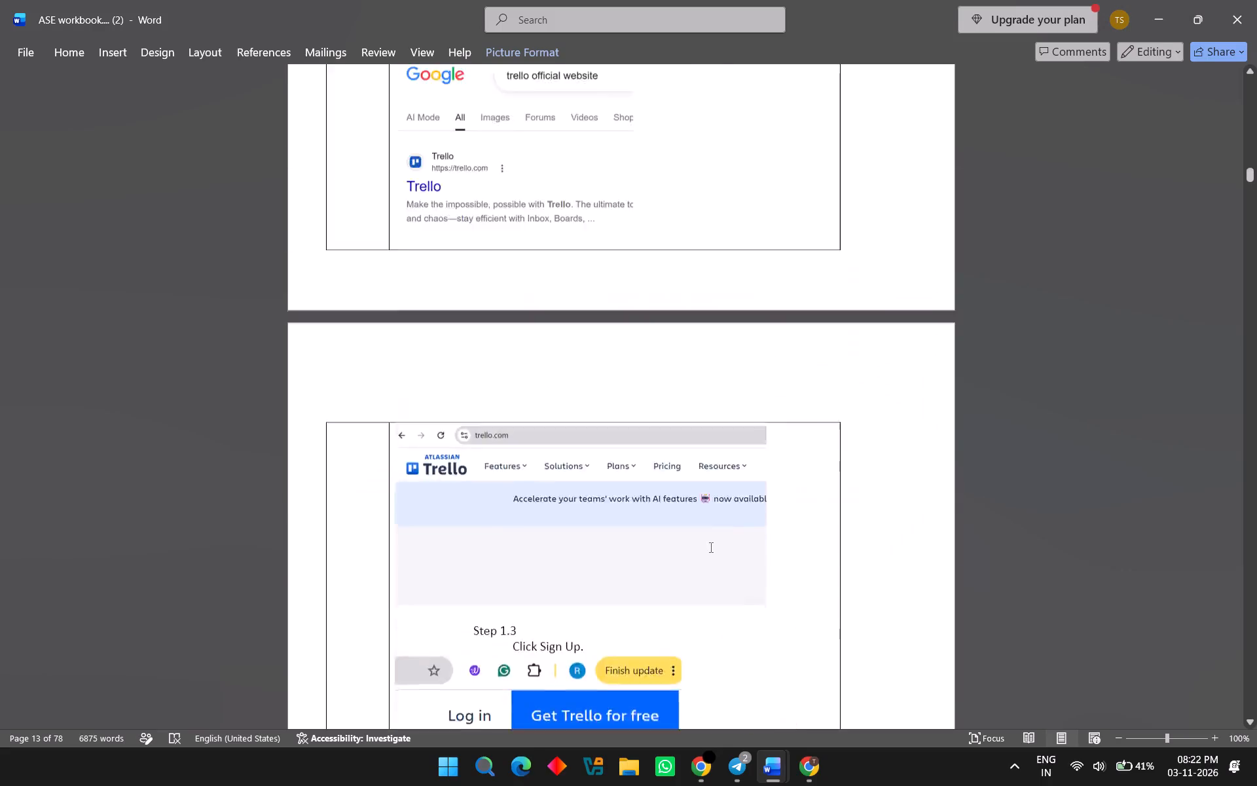
scroll(710, 547, up, 7)
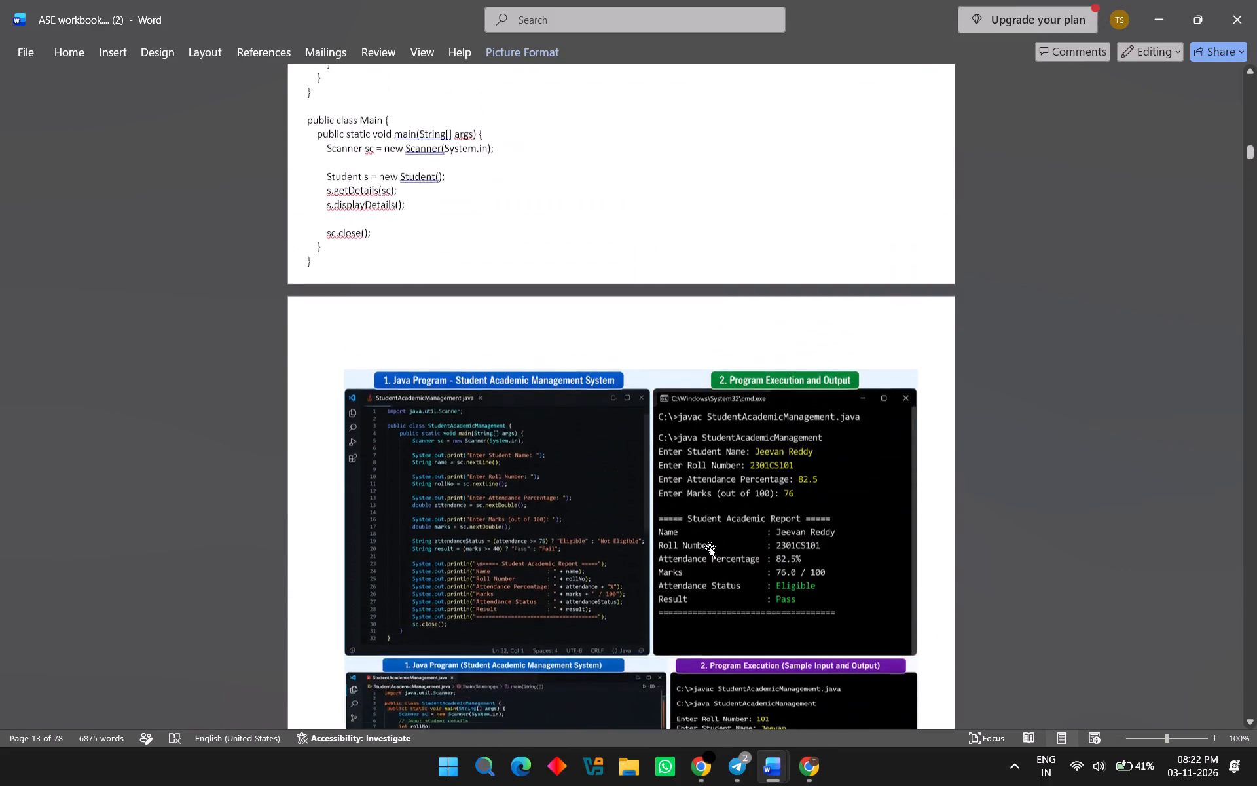
scroll(710, 547, down, 1)
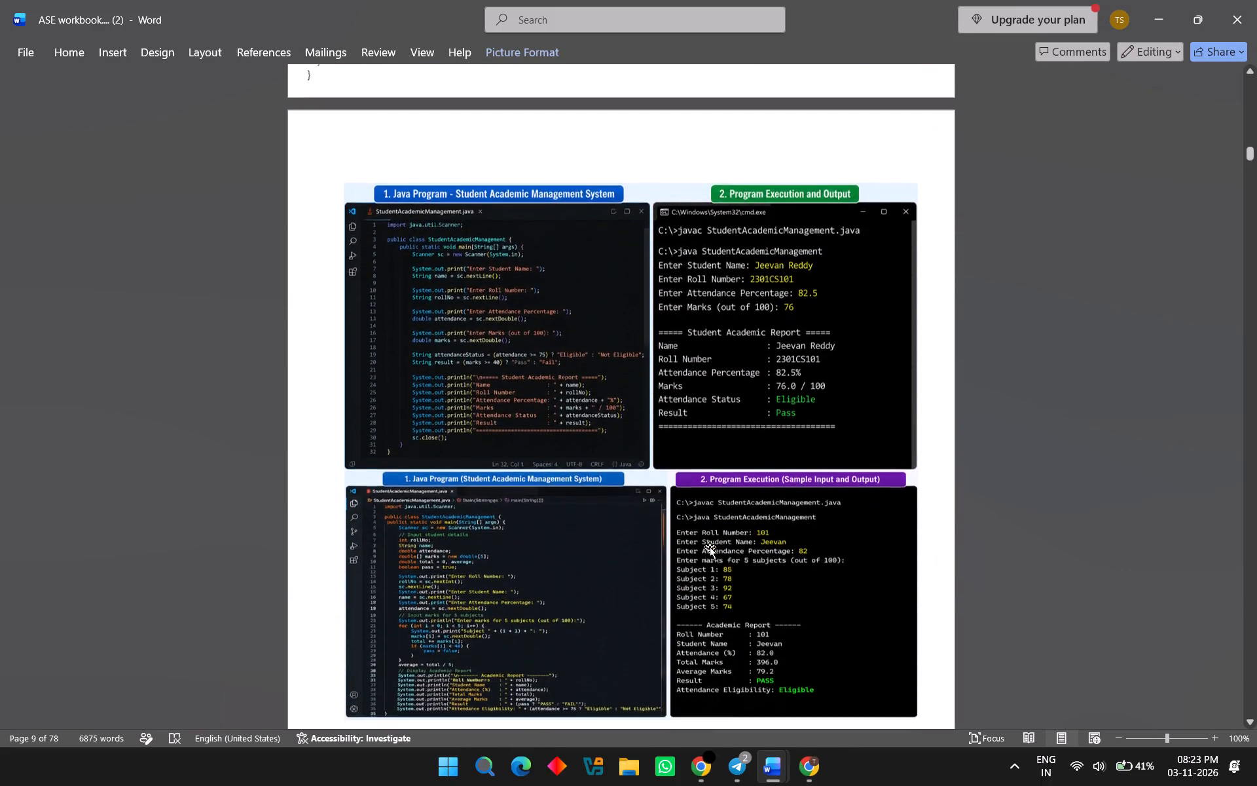
scroll(710, 547, down, 1)
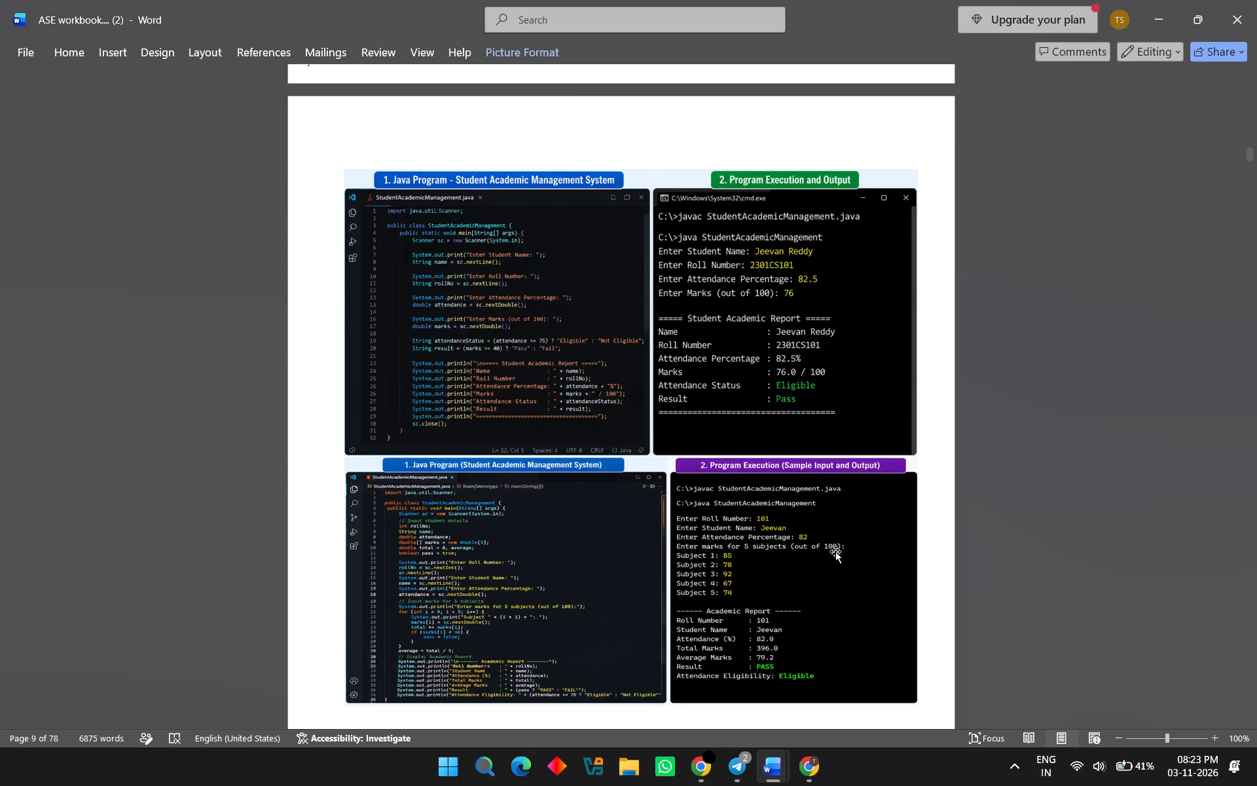
Look through the Trello instructions and screenshots, from sign-up and inbox cards to board creation and switching boards.
scroll(835, 552, down, 8)
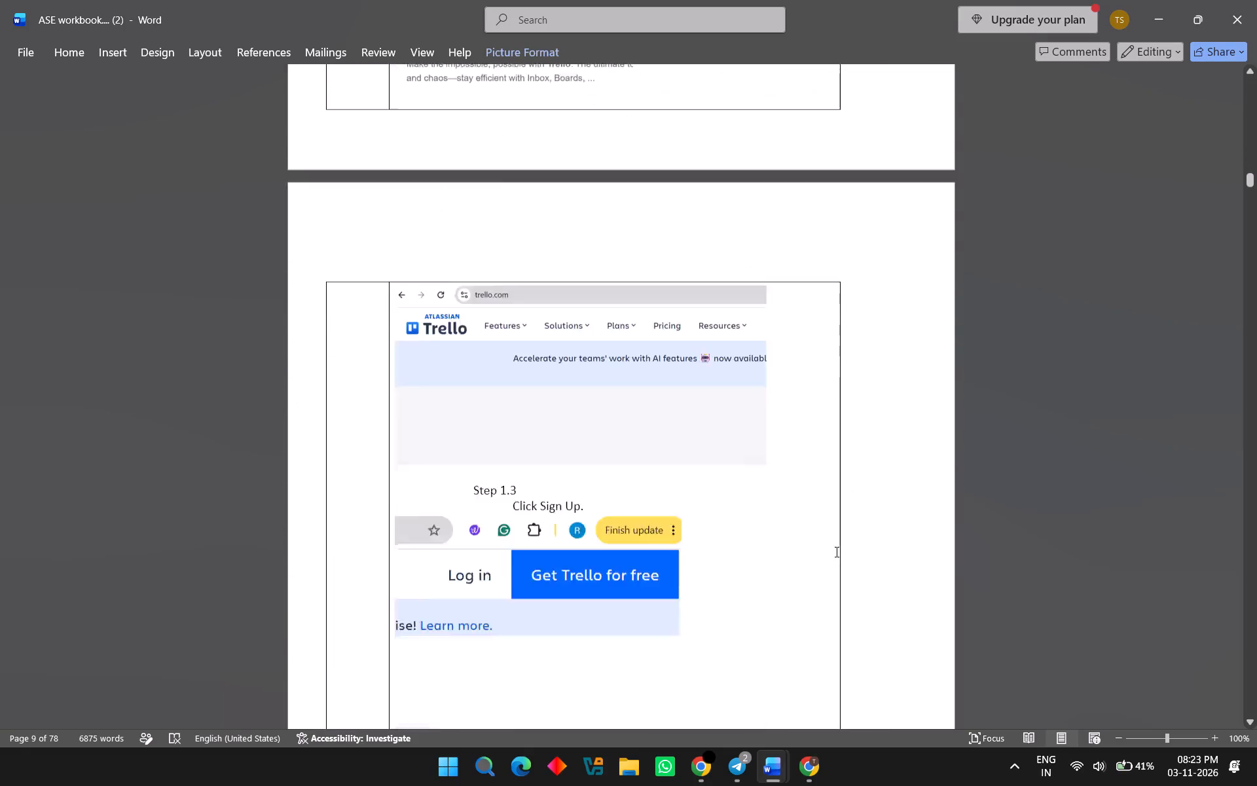
scroll(835, 552, down, 3)
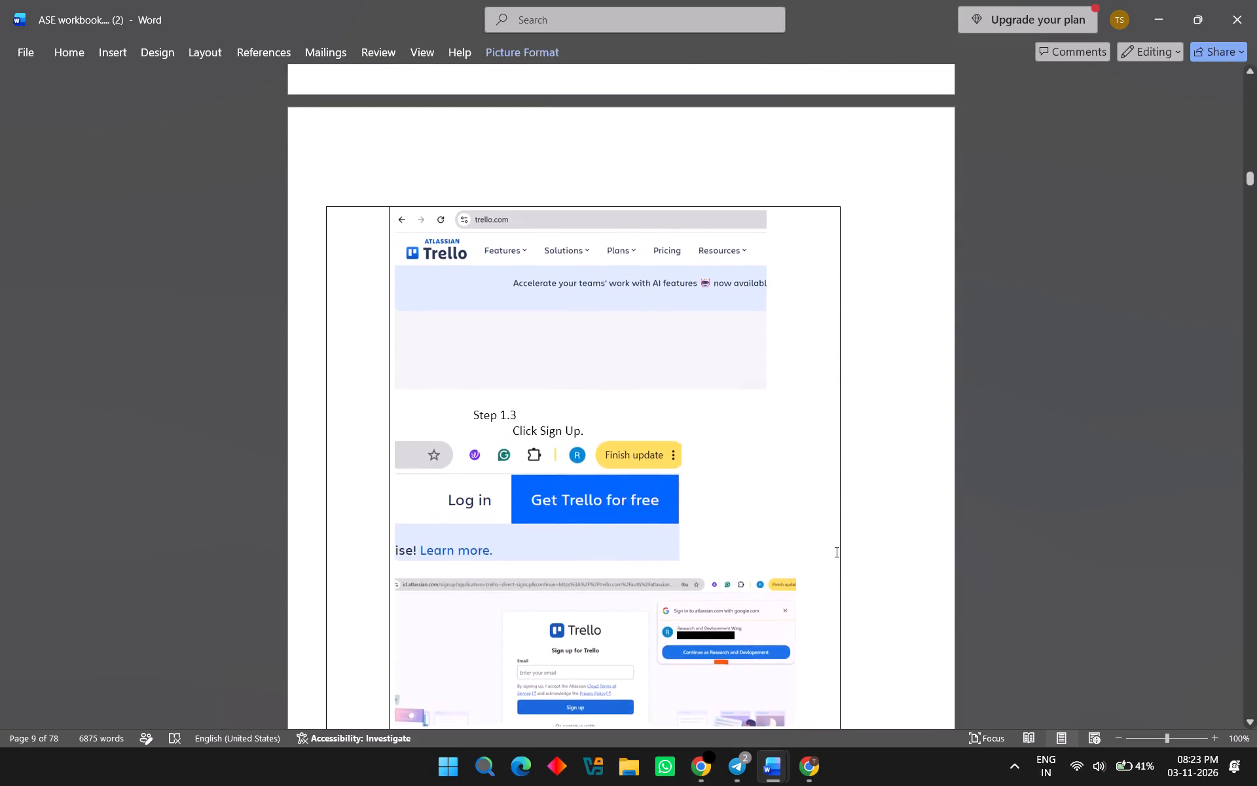
scroll(835, 552, down, 2)
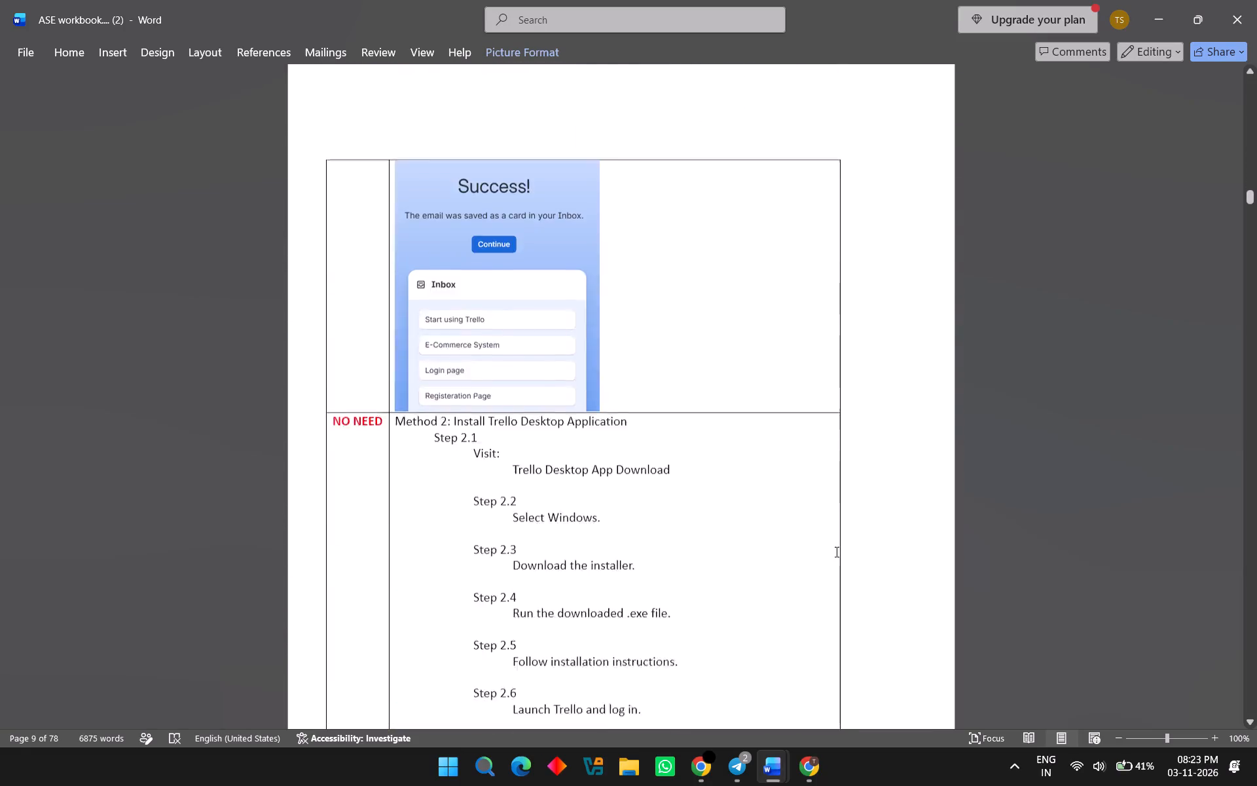
scroll(835, 552, down, 6)
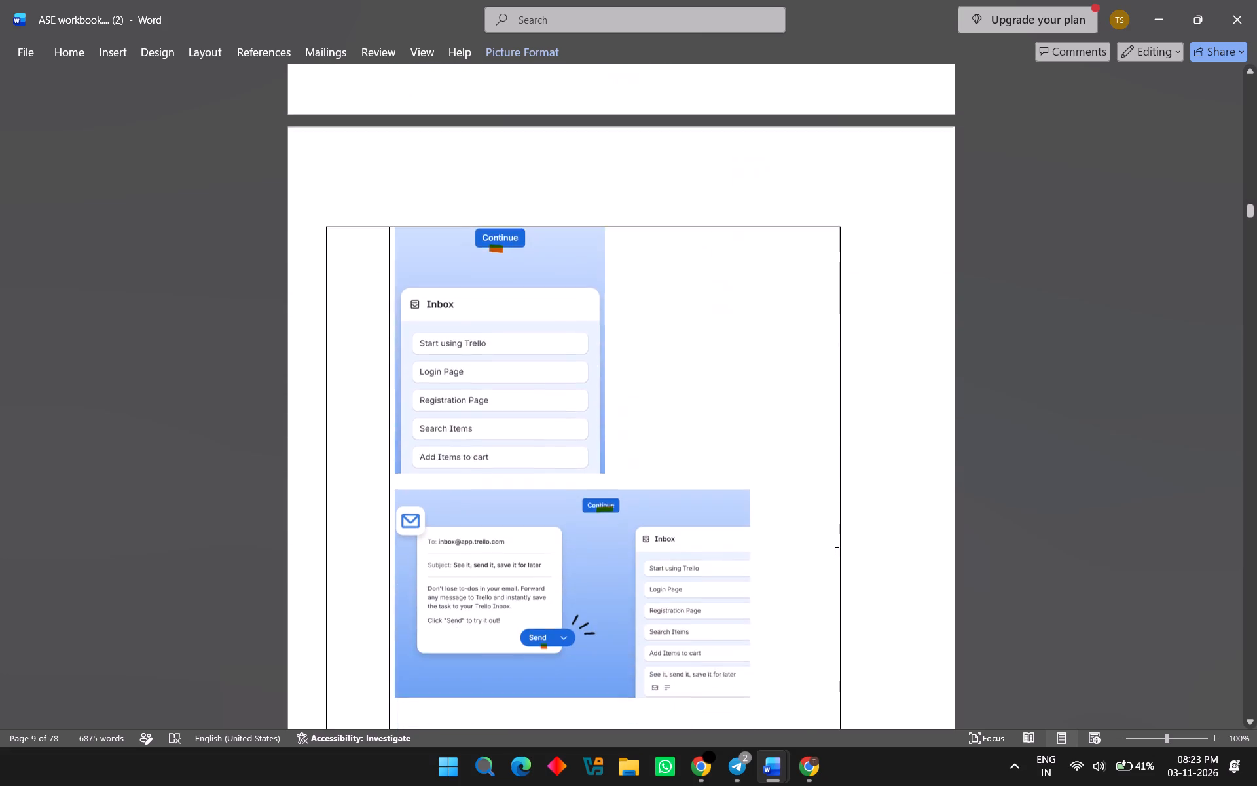
scroll(835, 552, down, 7)
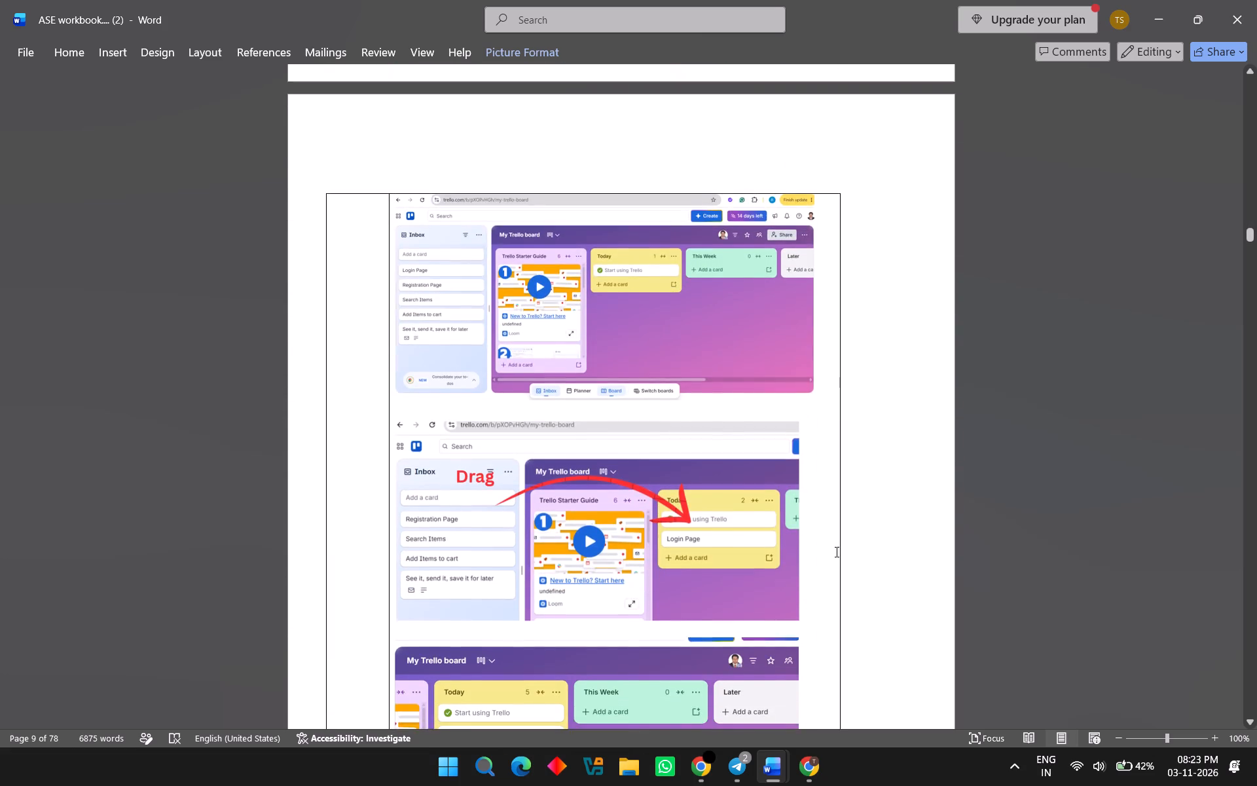
scroll(835, 552, down, 5)
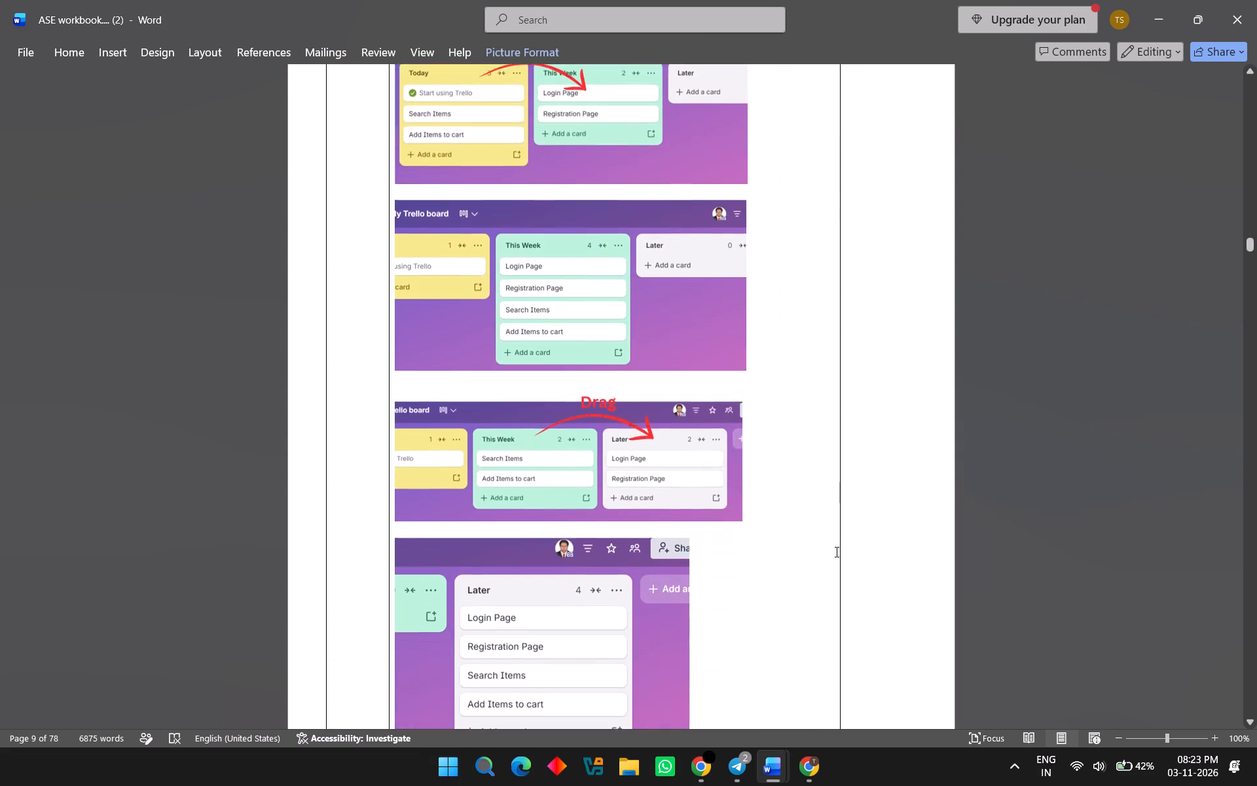
scroll(835, 552, down, 2)
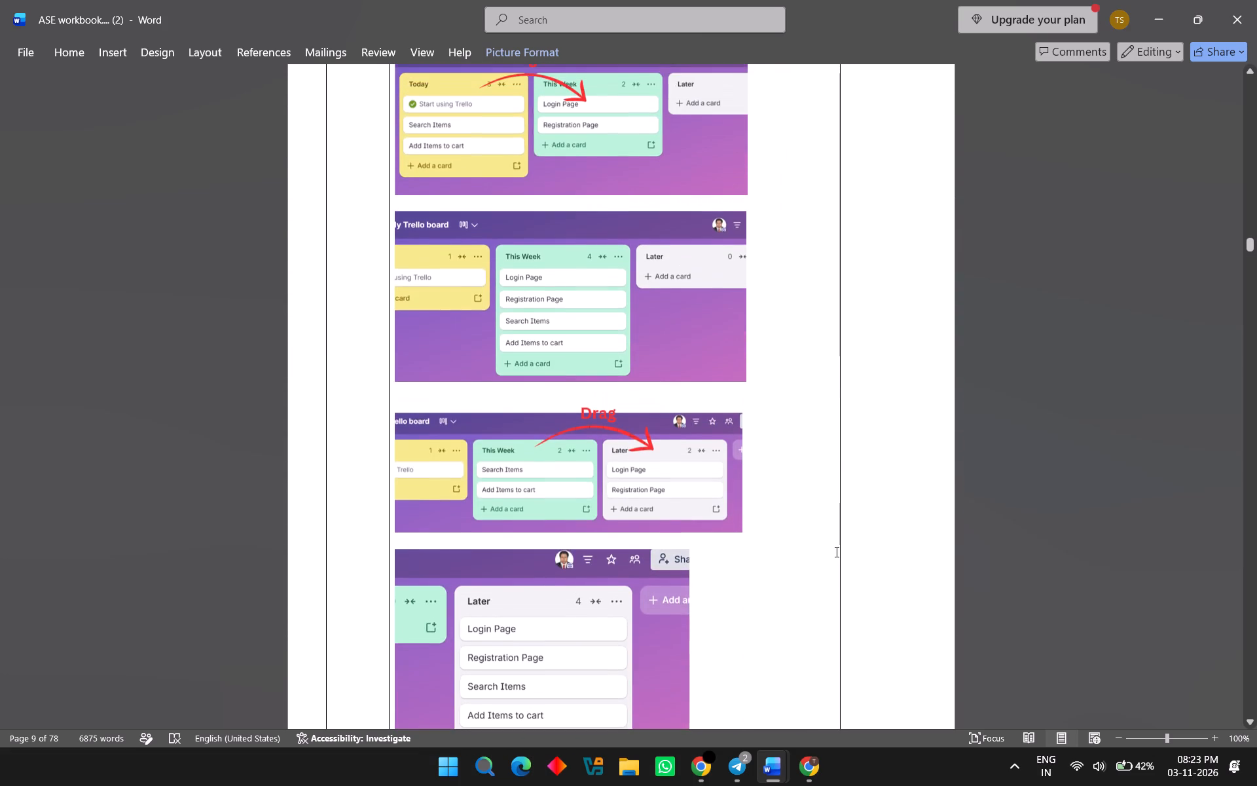
scroll(835, 552, down, 3)
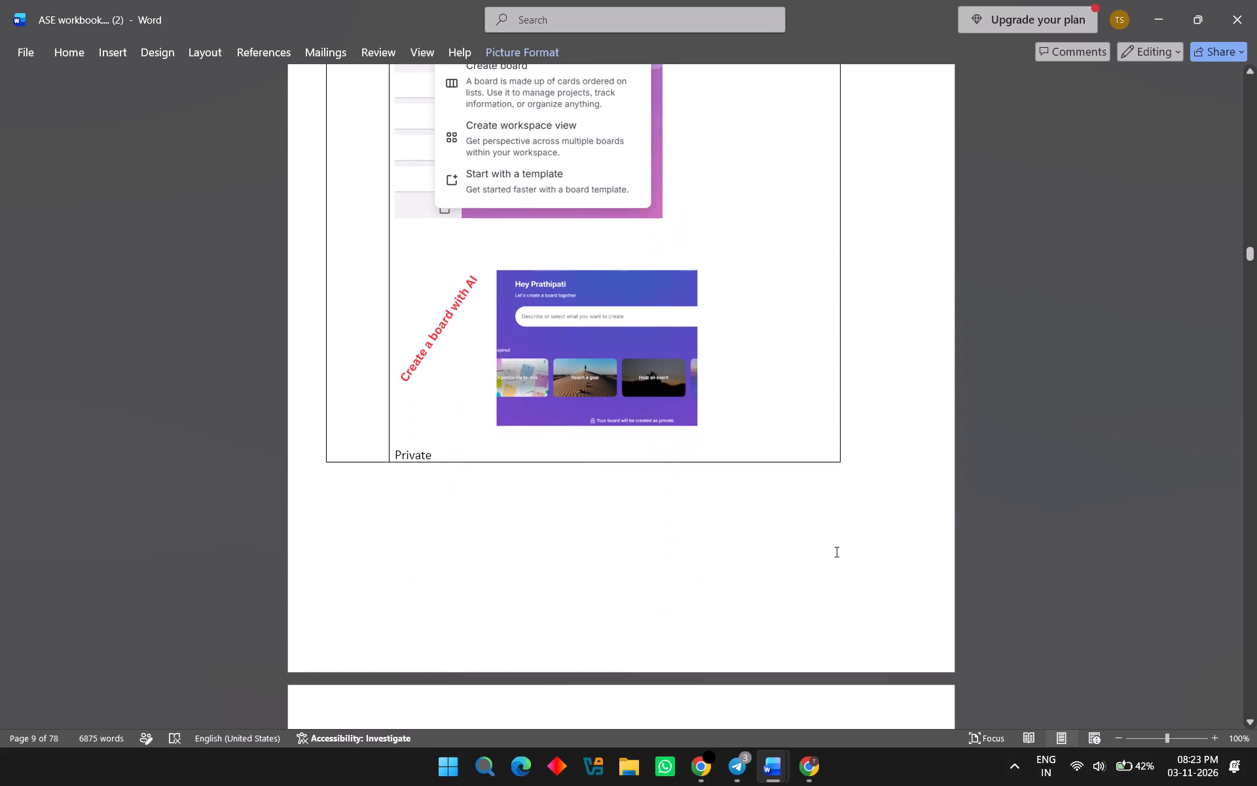
scroll(835, 552, down, 2)
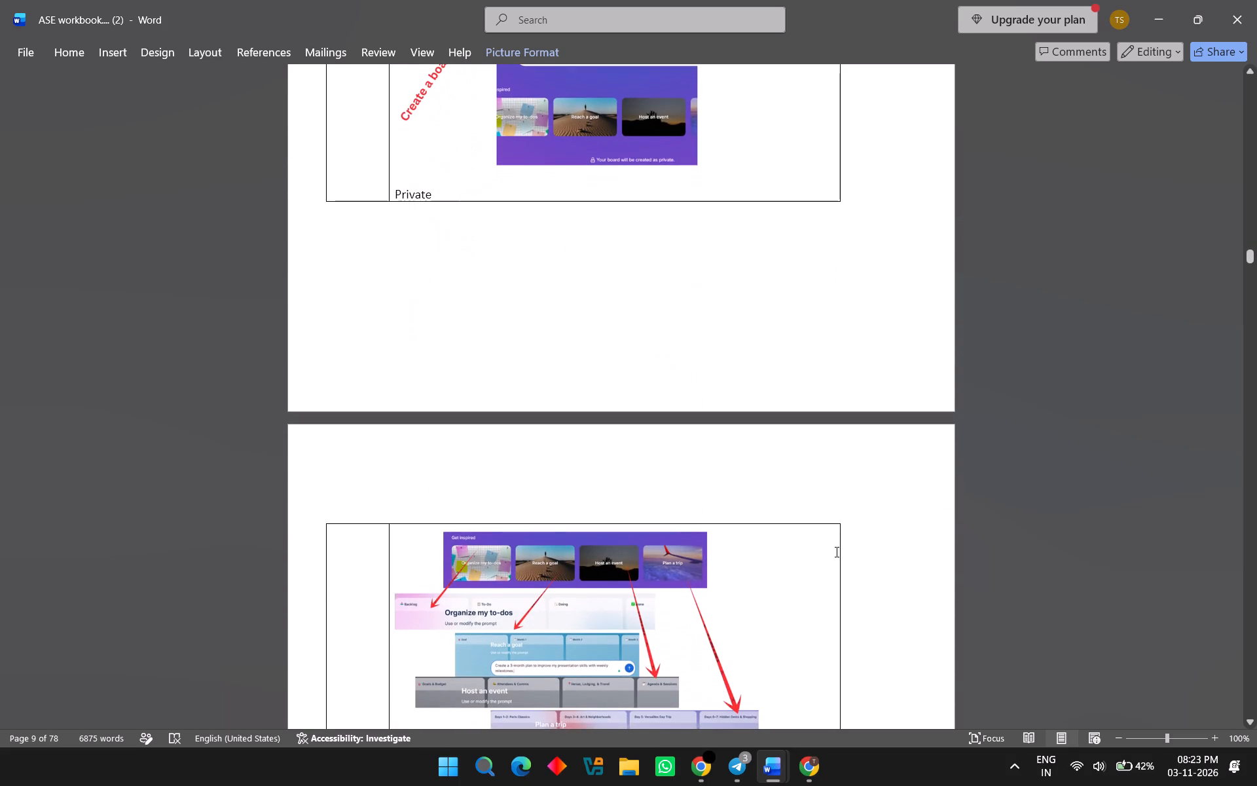
scroll(835, 552, down, 3)
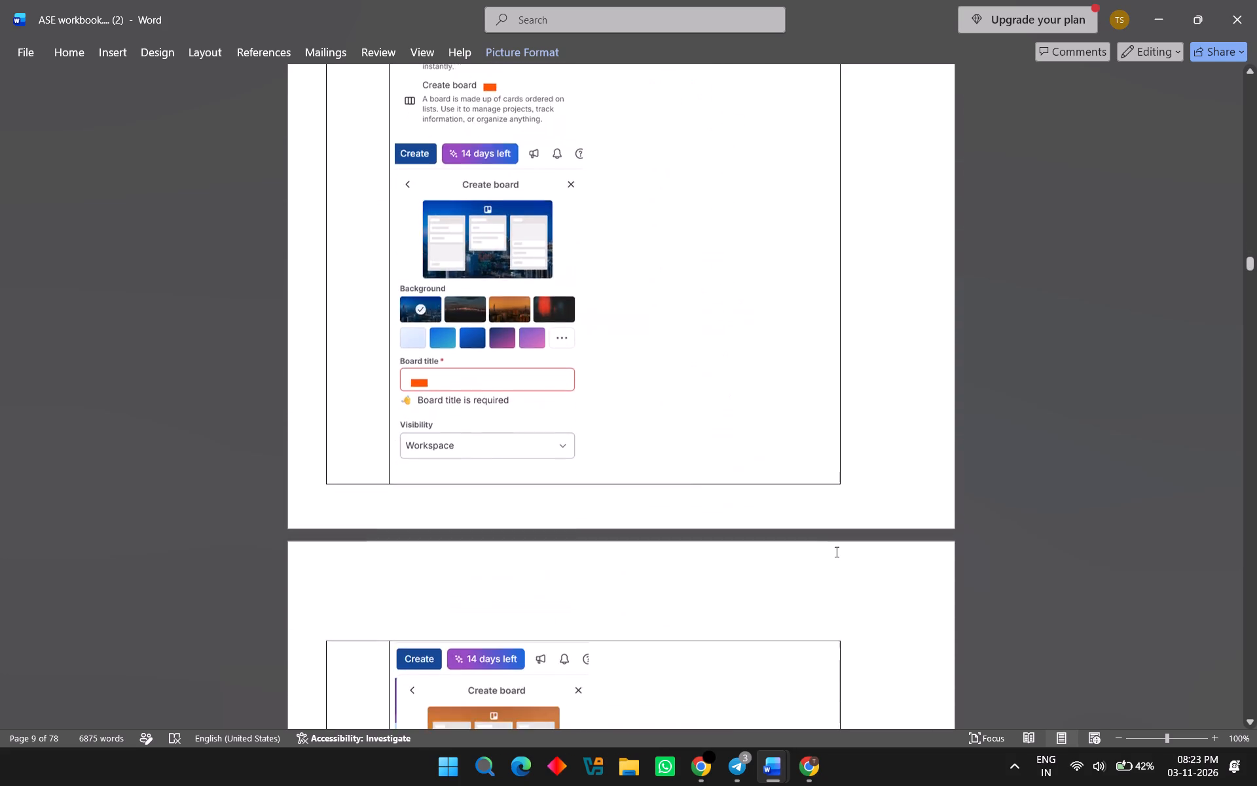
scroll(835, 552, down, 5)
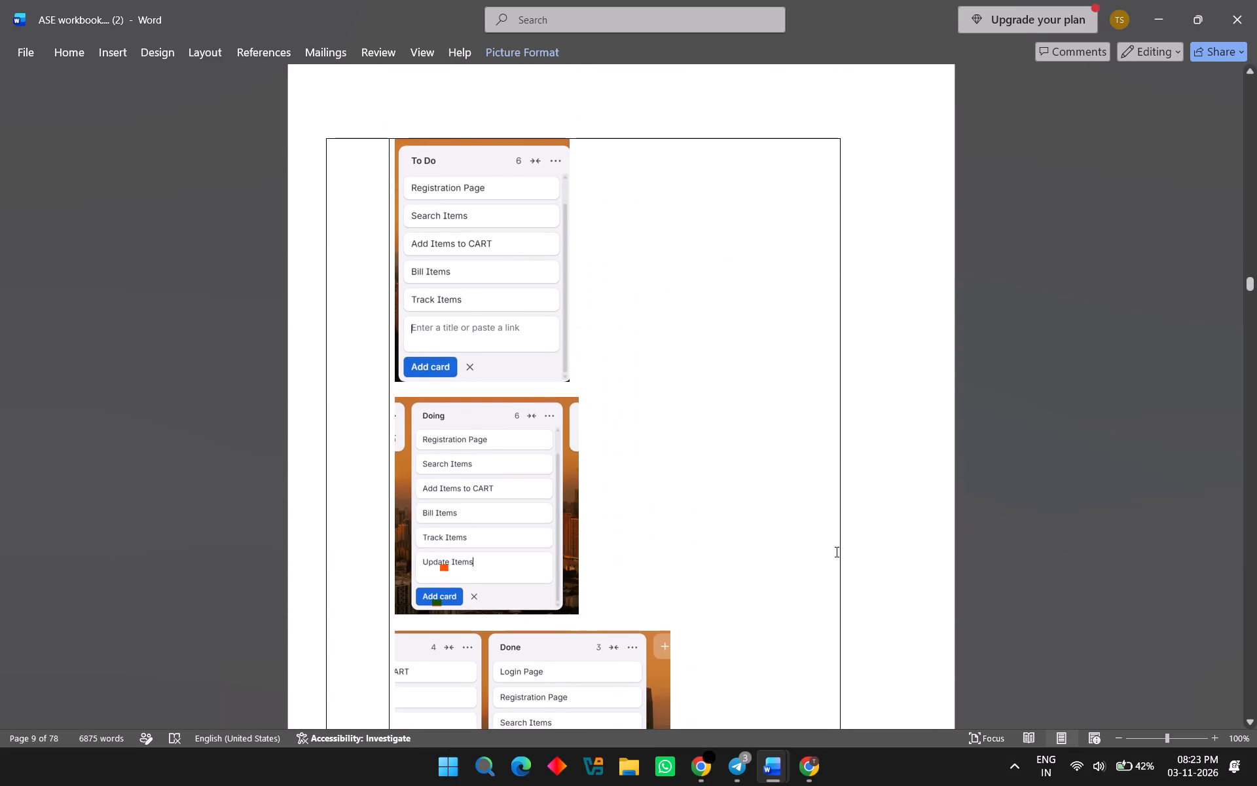
scroll(835, 552, down, 5)
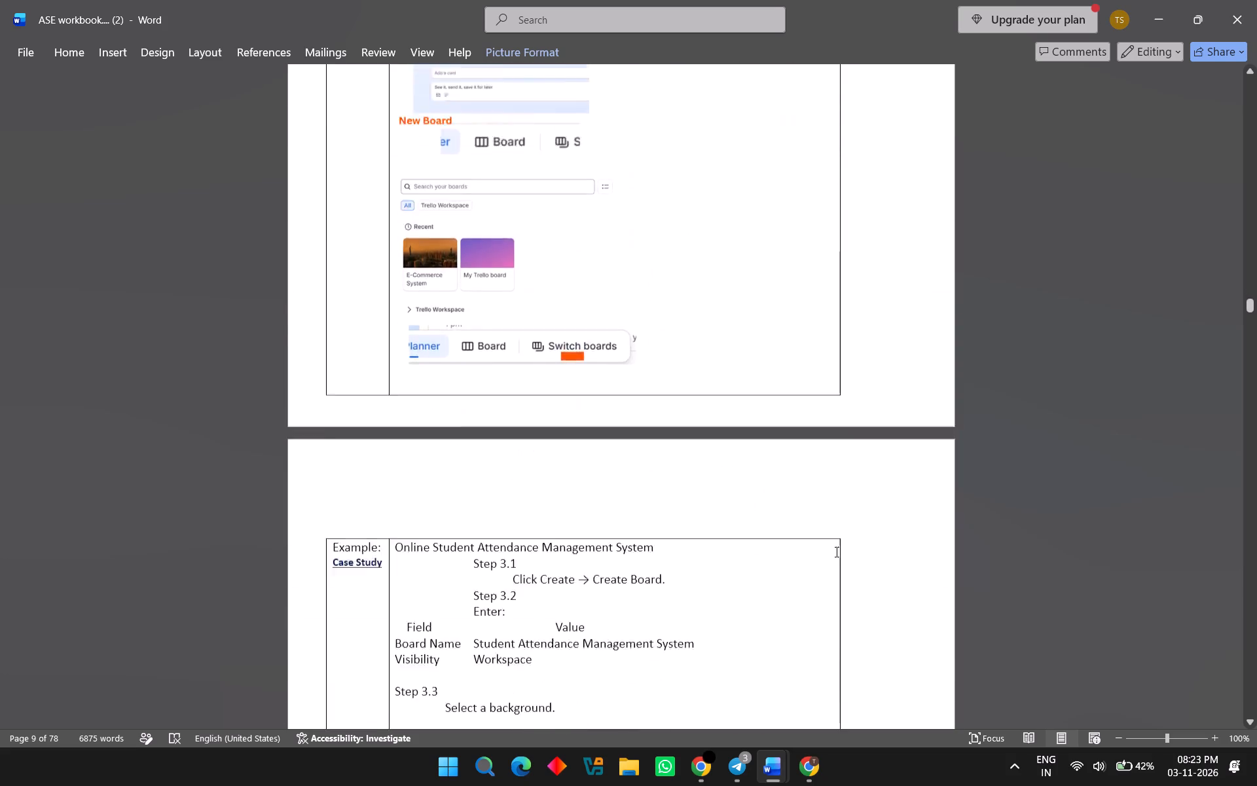
Read the Online Student Attendance Management System case study, from Step 3.1 to the Result and evaluator section.
scroll(835, 552, down, 3)
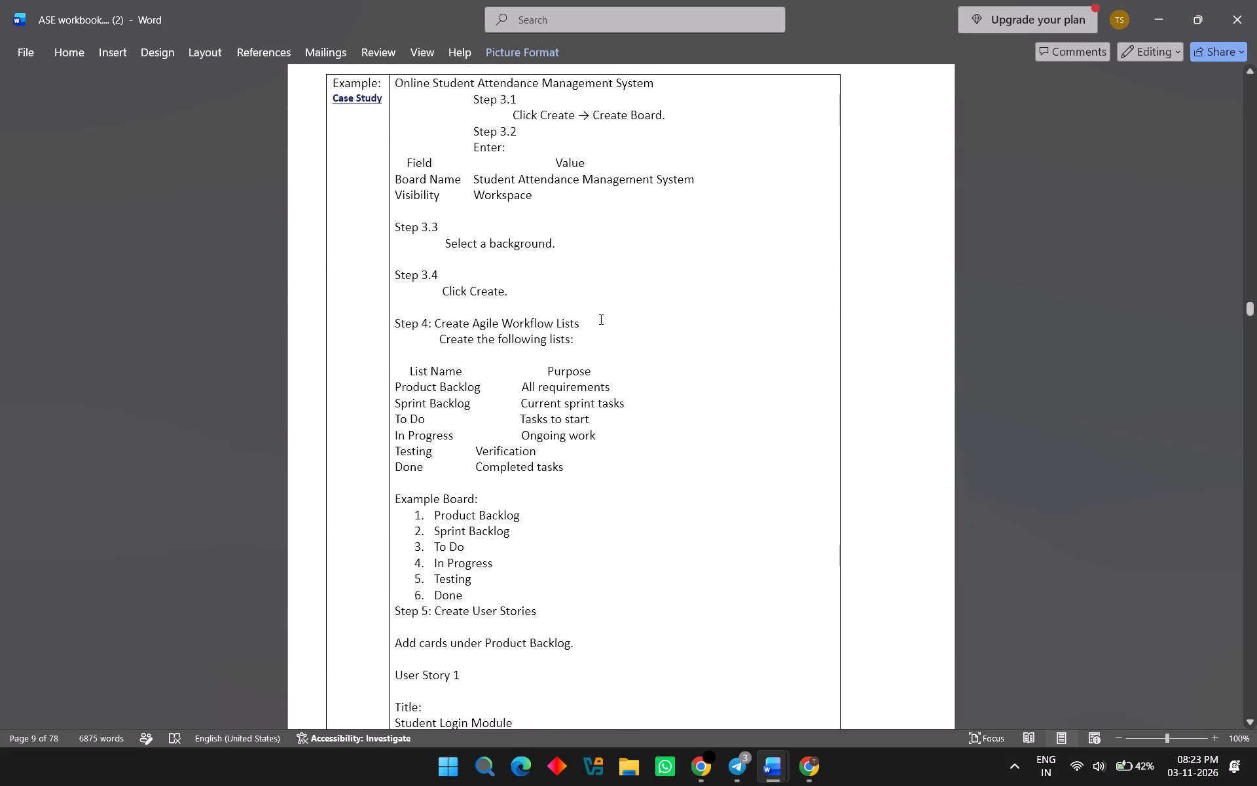
scroll(600, 319, right, 2)
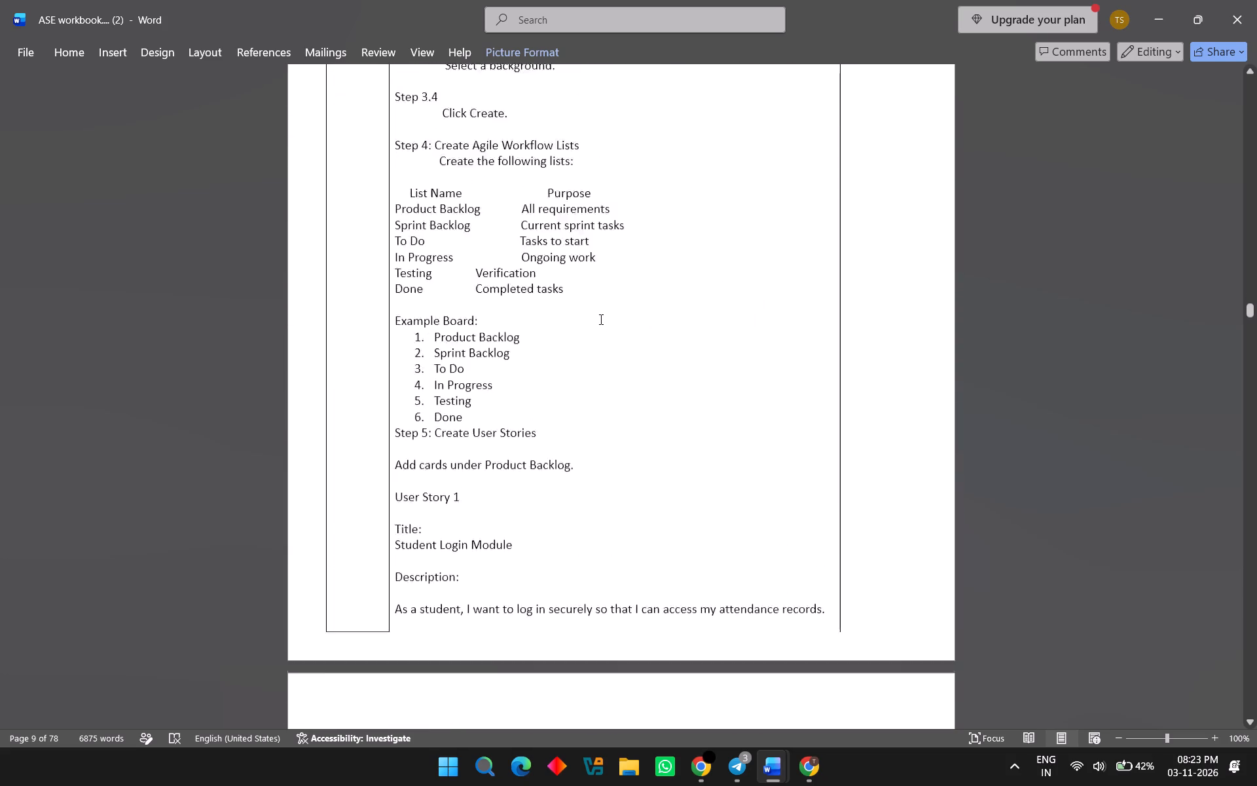
scroll(600, 319, right, 2)
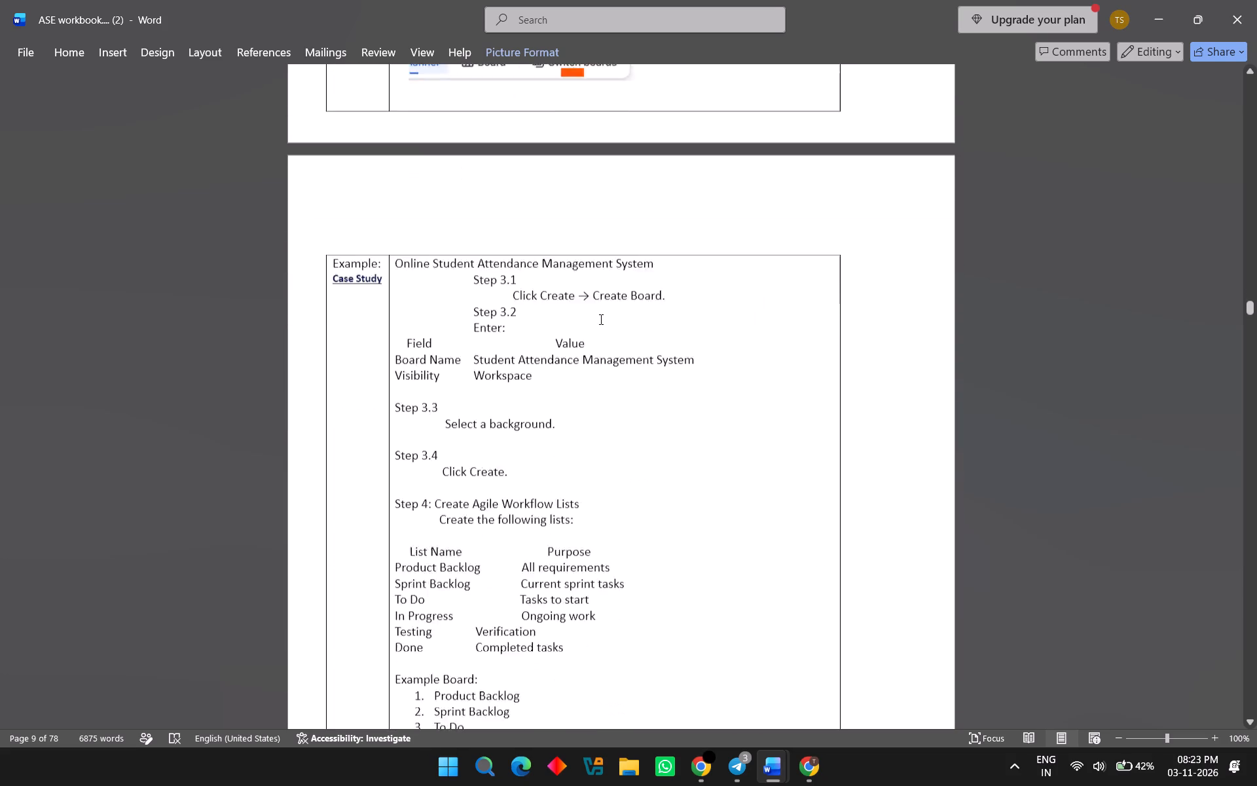
scroll(600, 319, right, 1)
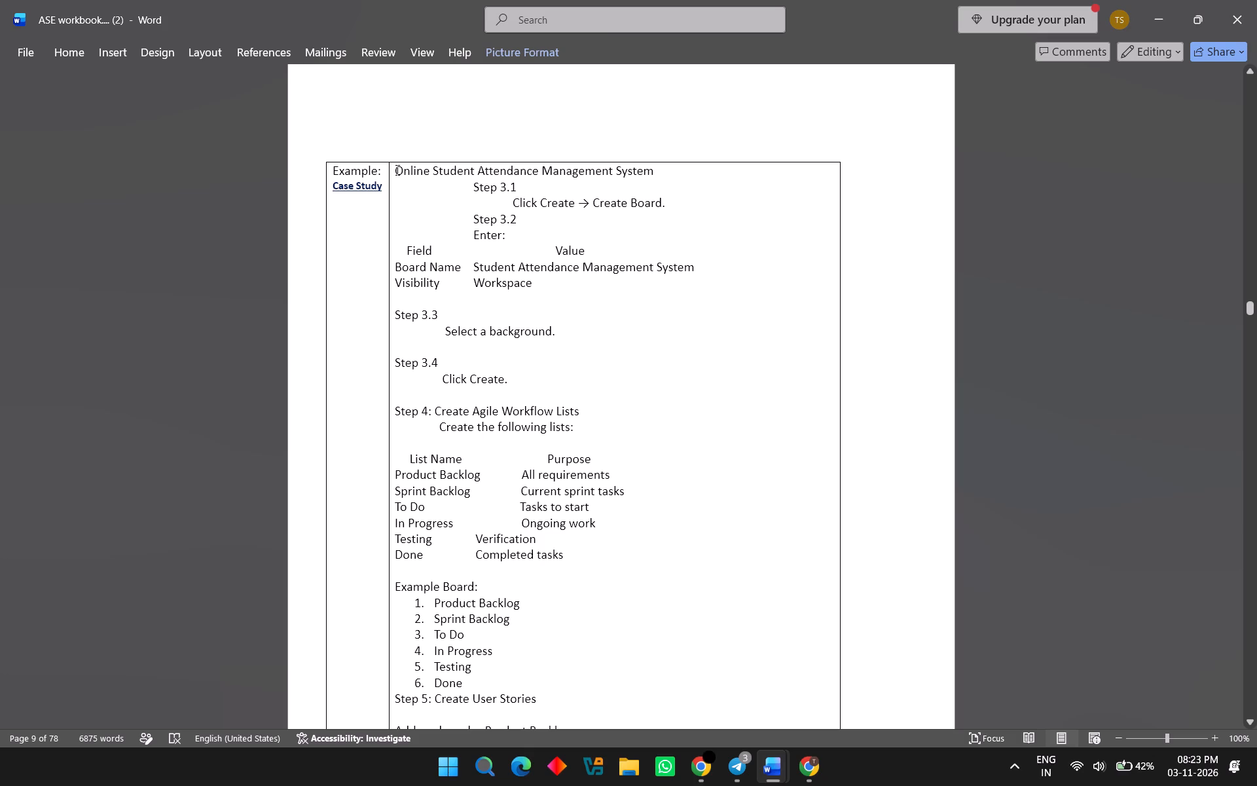
scroll(493, 345, down, 6)
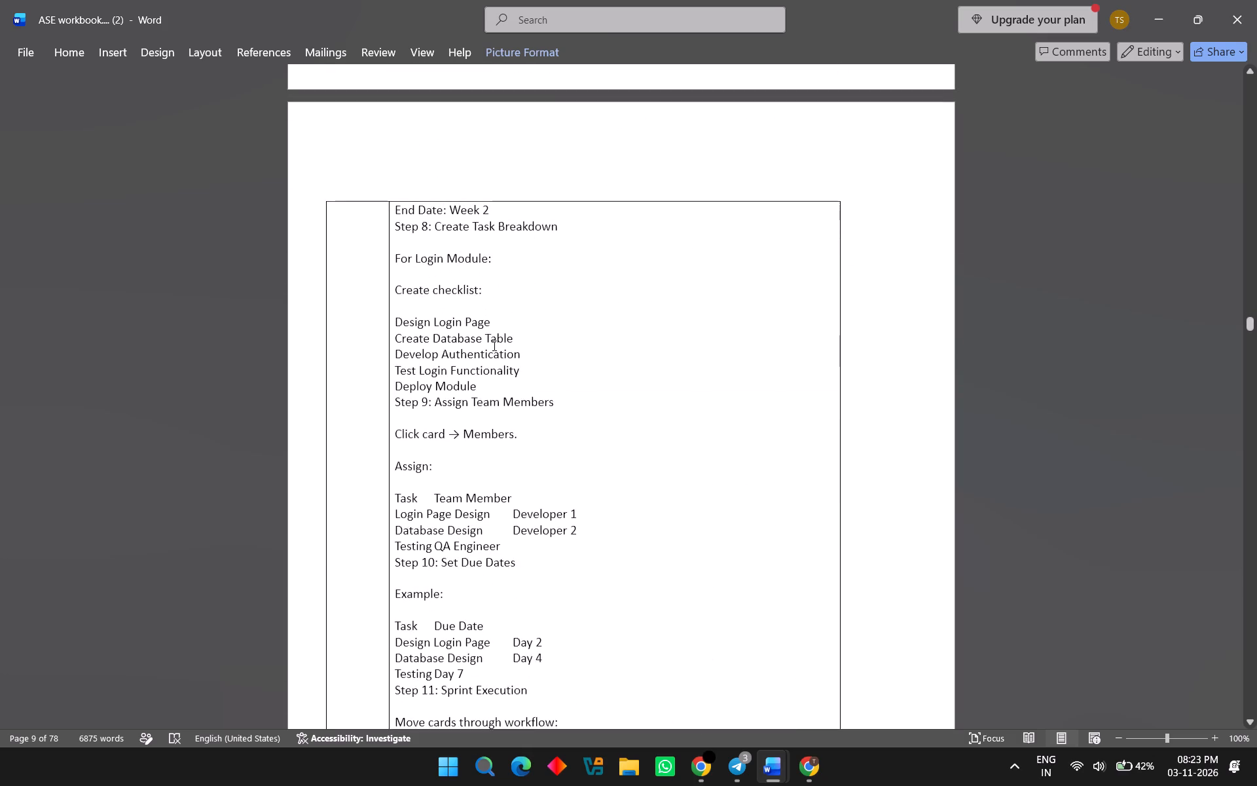
scroll(493, 345, down, 4)
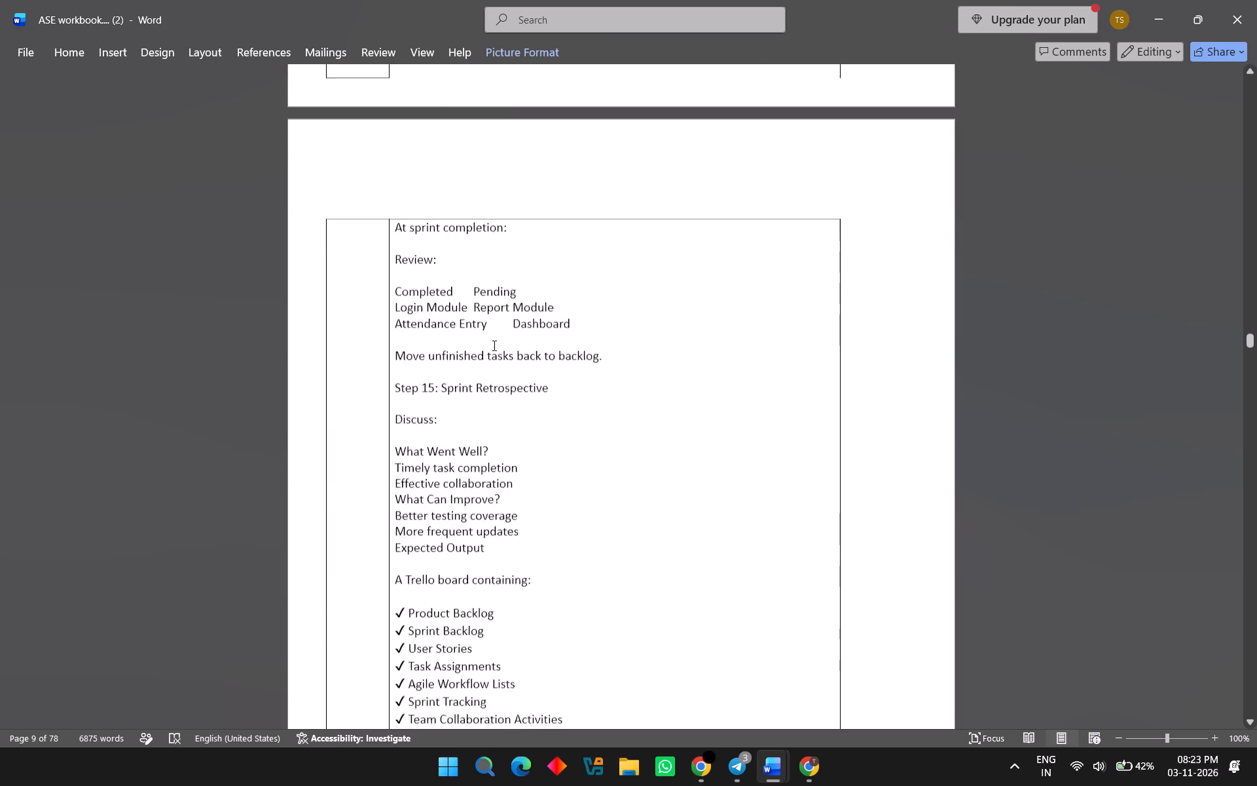
scroll(493, 345, down, 5)
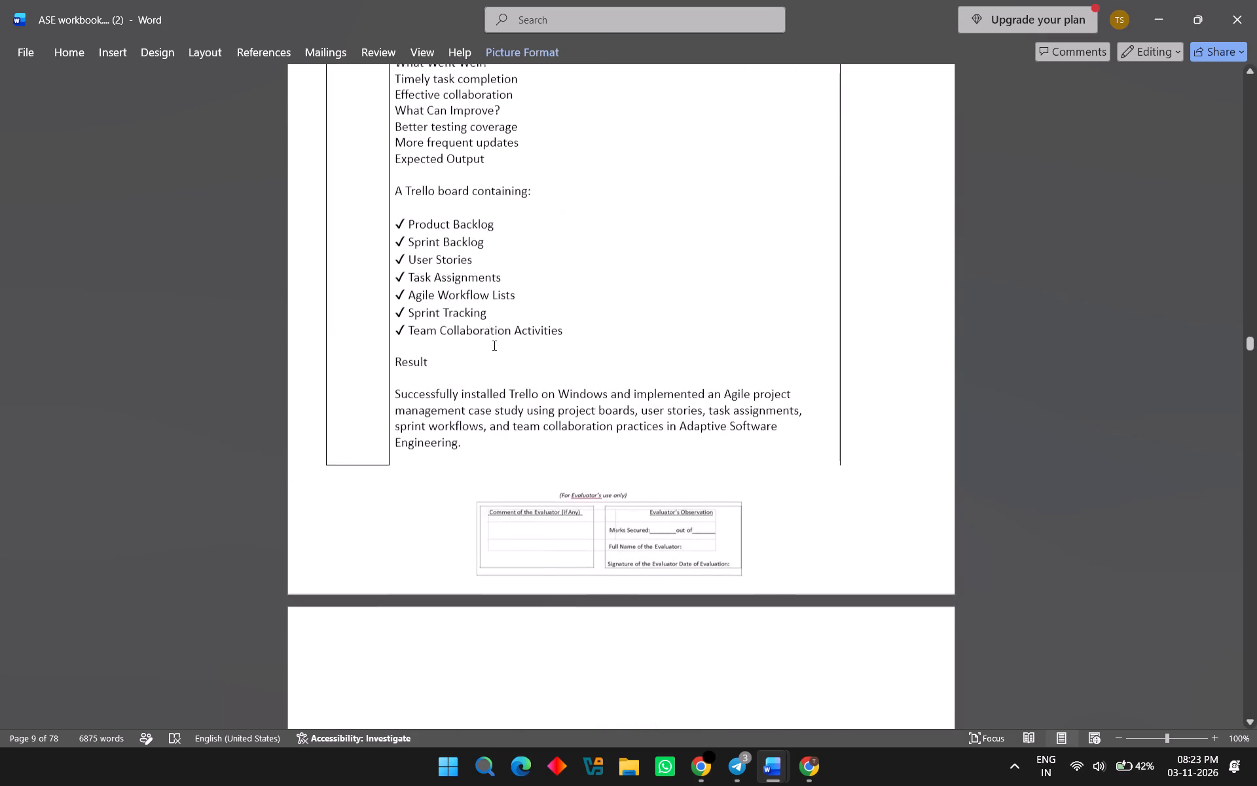
Look through the Jira experiment procedure and the Lab 4 Trello section up to the start of Lab 5.
scroll(493, 345, down, 3)
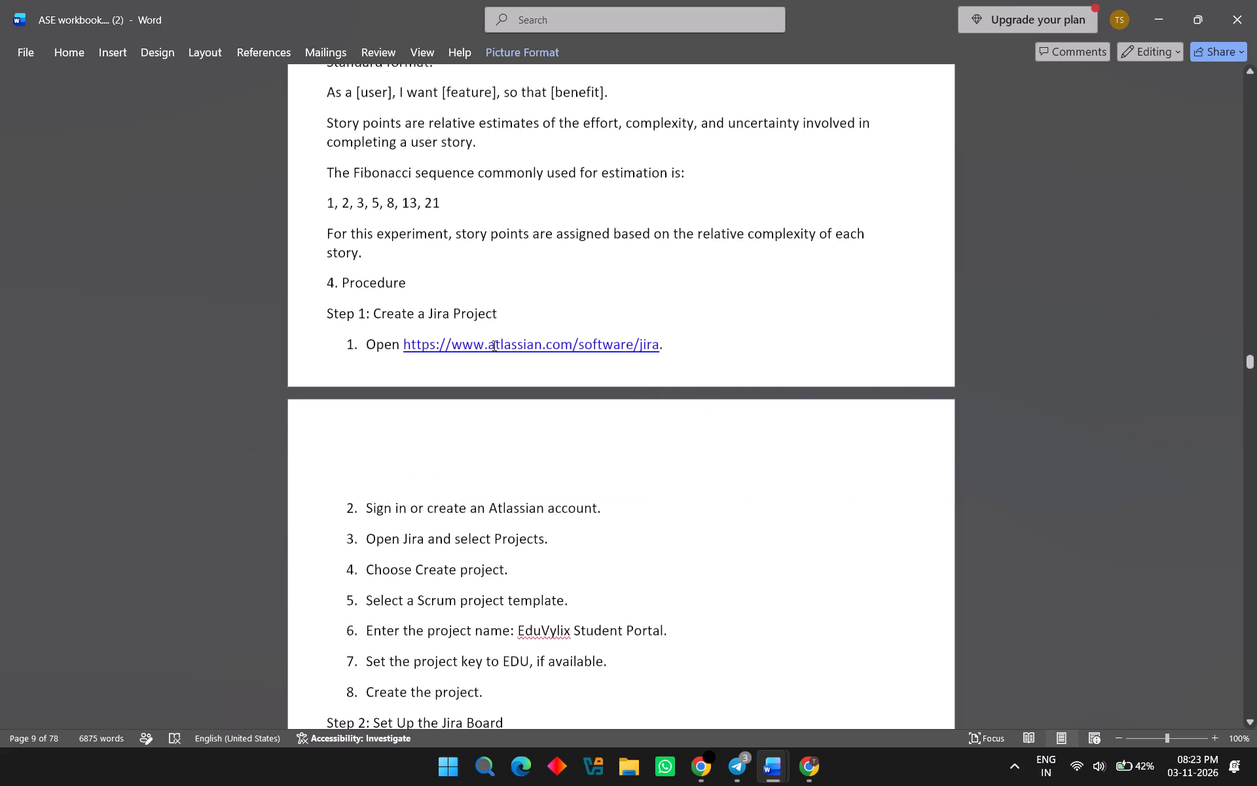
scroll(493, 345, down, 4)
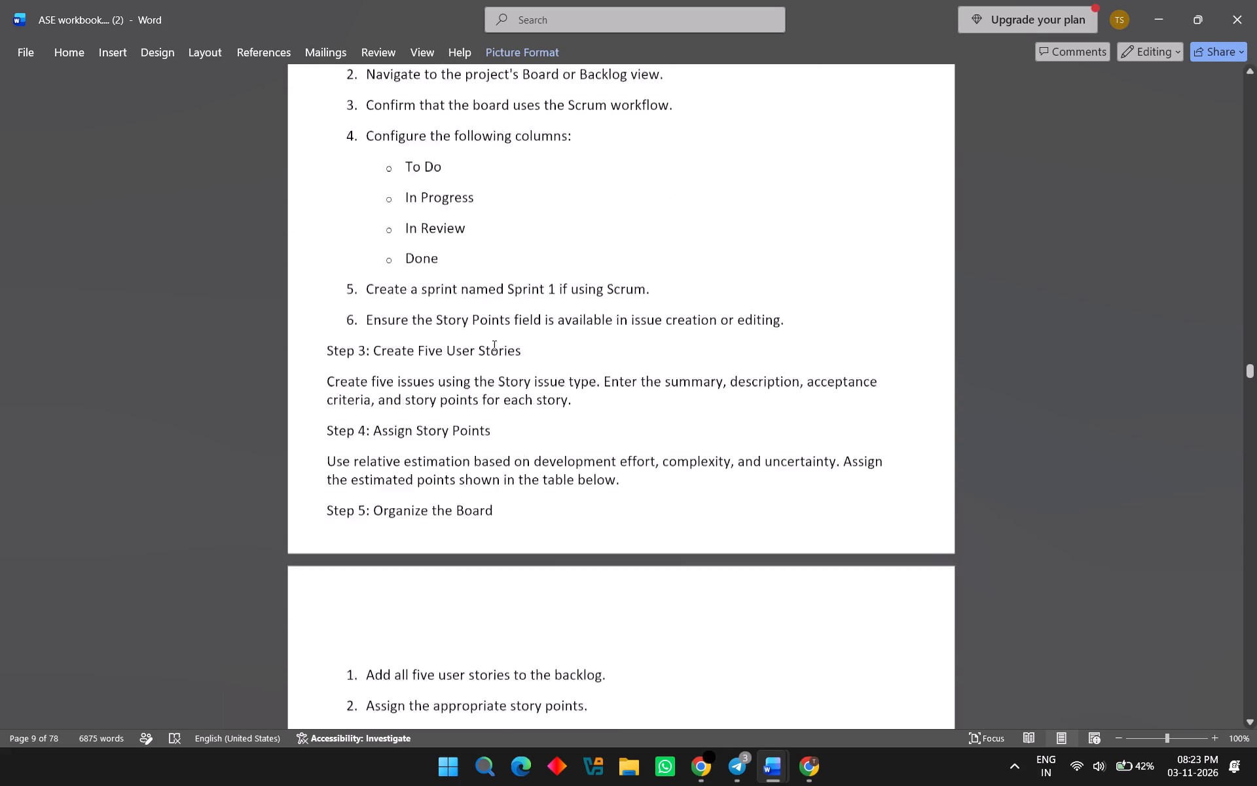
scroll(493, 345, down, 8)
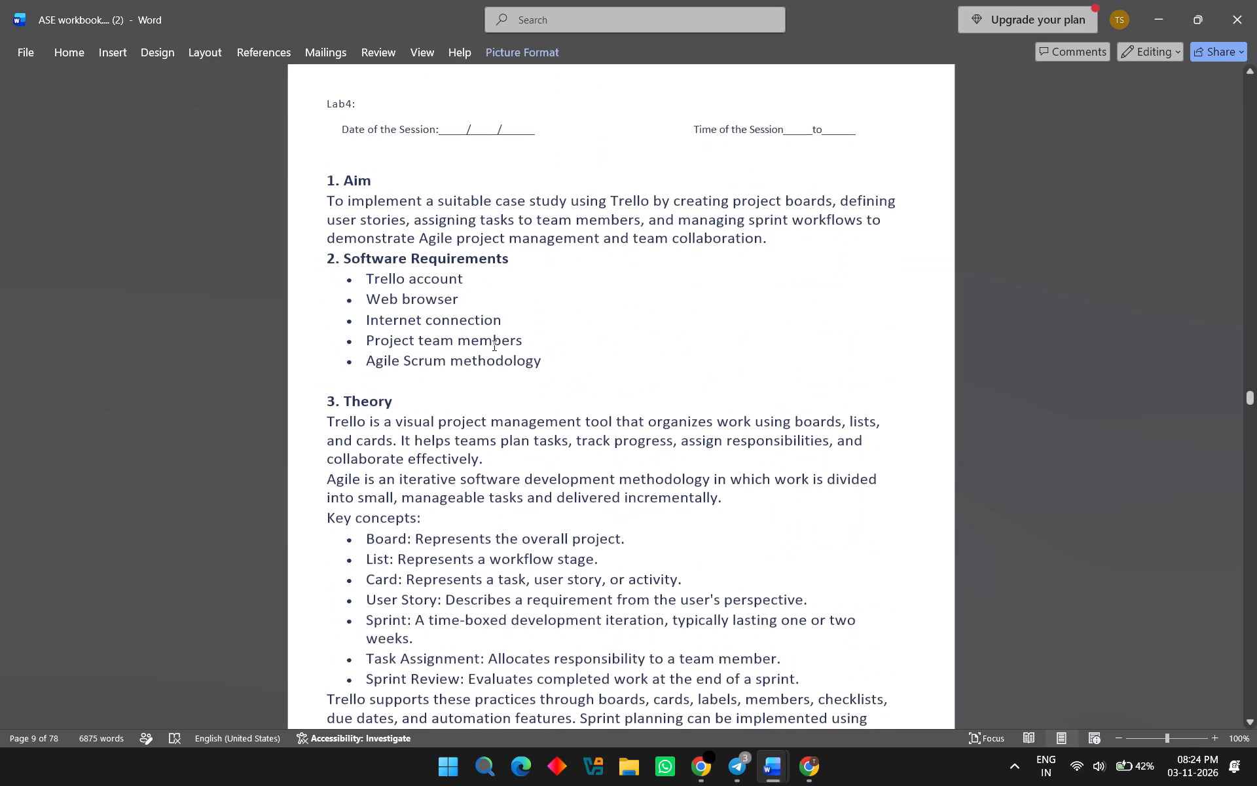
scroll(493, 345, down, 10)
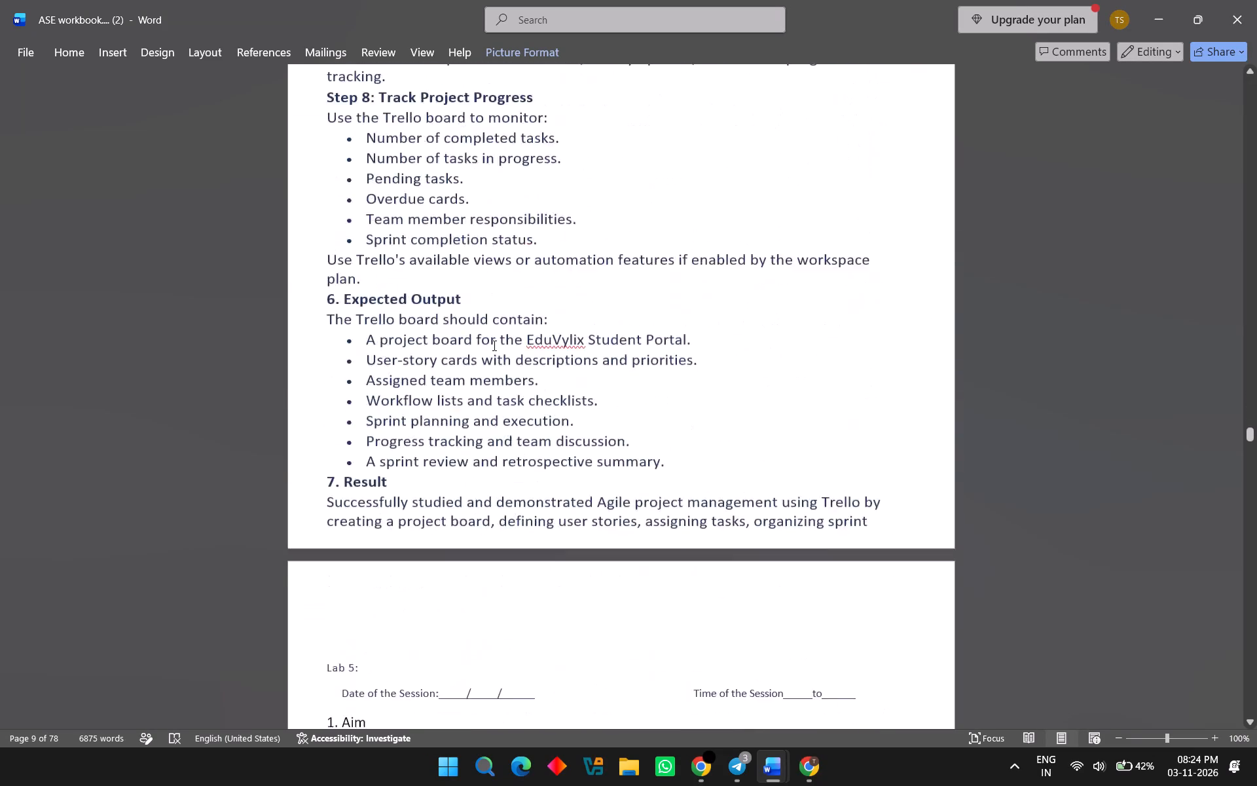
Set the font size to 12 for the text from the Lab 4 Trello section through Lab 6's expected browser output paragraph.
scroll(493, 345, up, 4)
scroll(466, 248, up, 5)
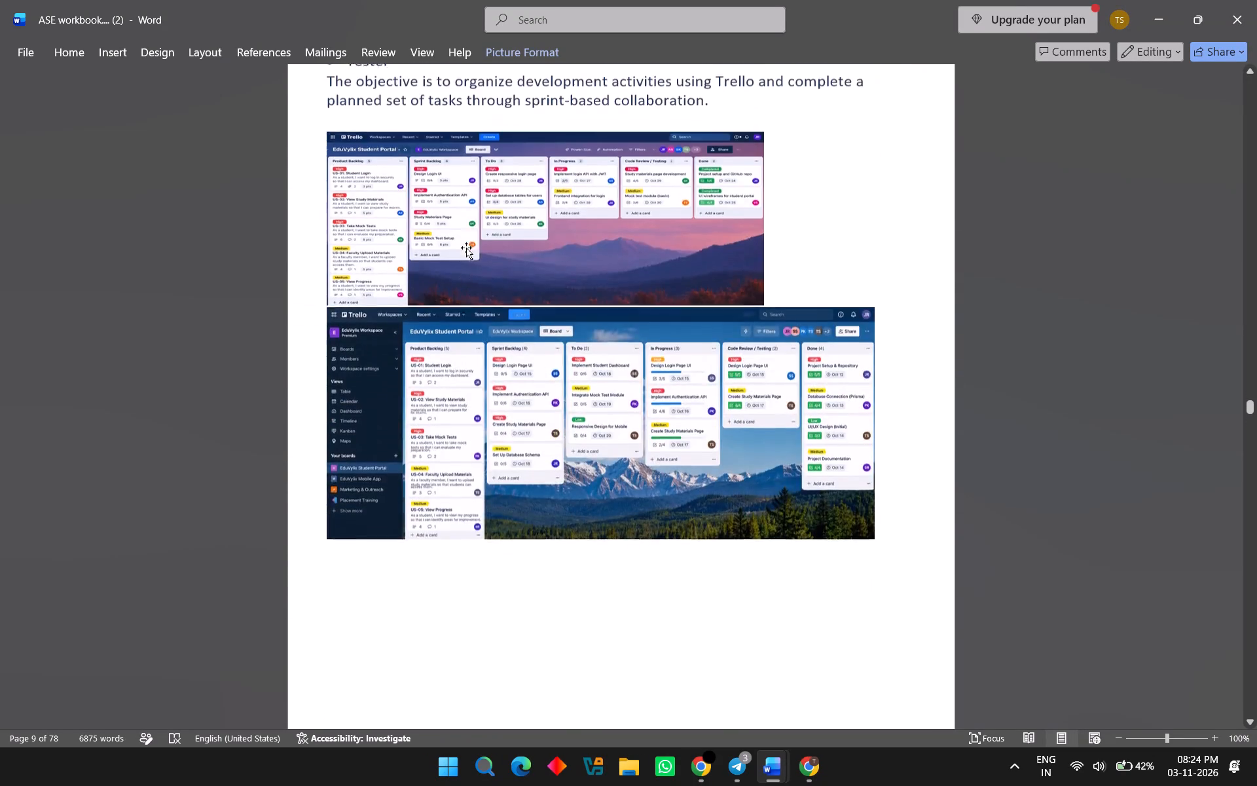
scroll(466, 248, up, 2)
drag(328, 490, 713, 785)
scroll(529, 624, up, 2)
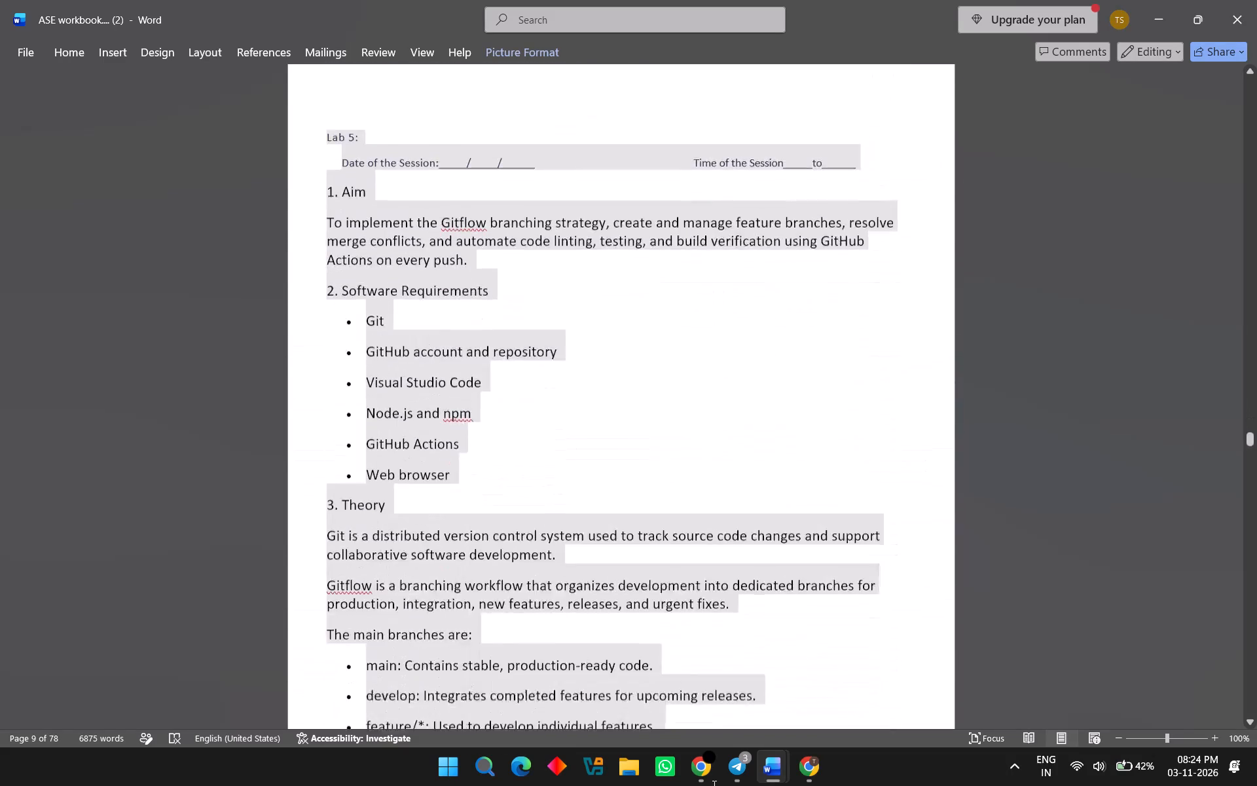
drag(713, 785, 759, 785)
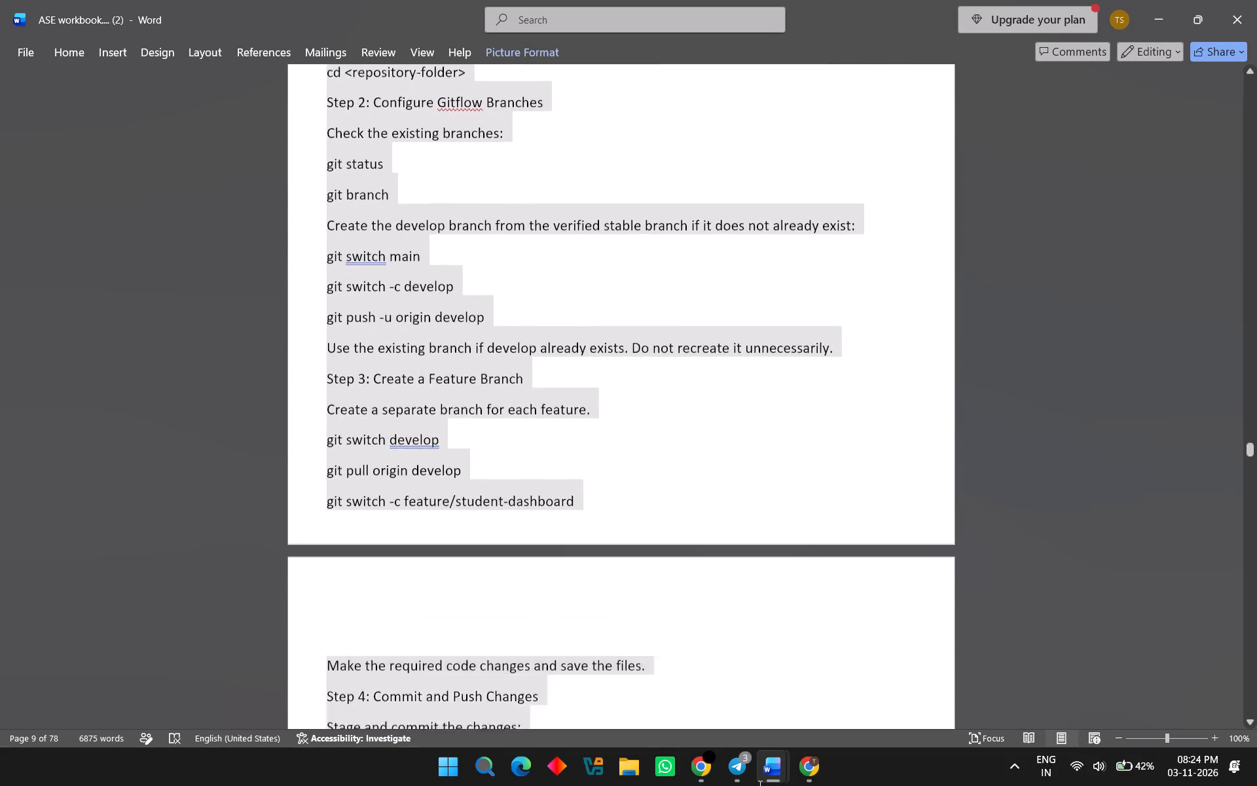
drag(759, 785, 751, 714)
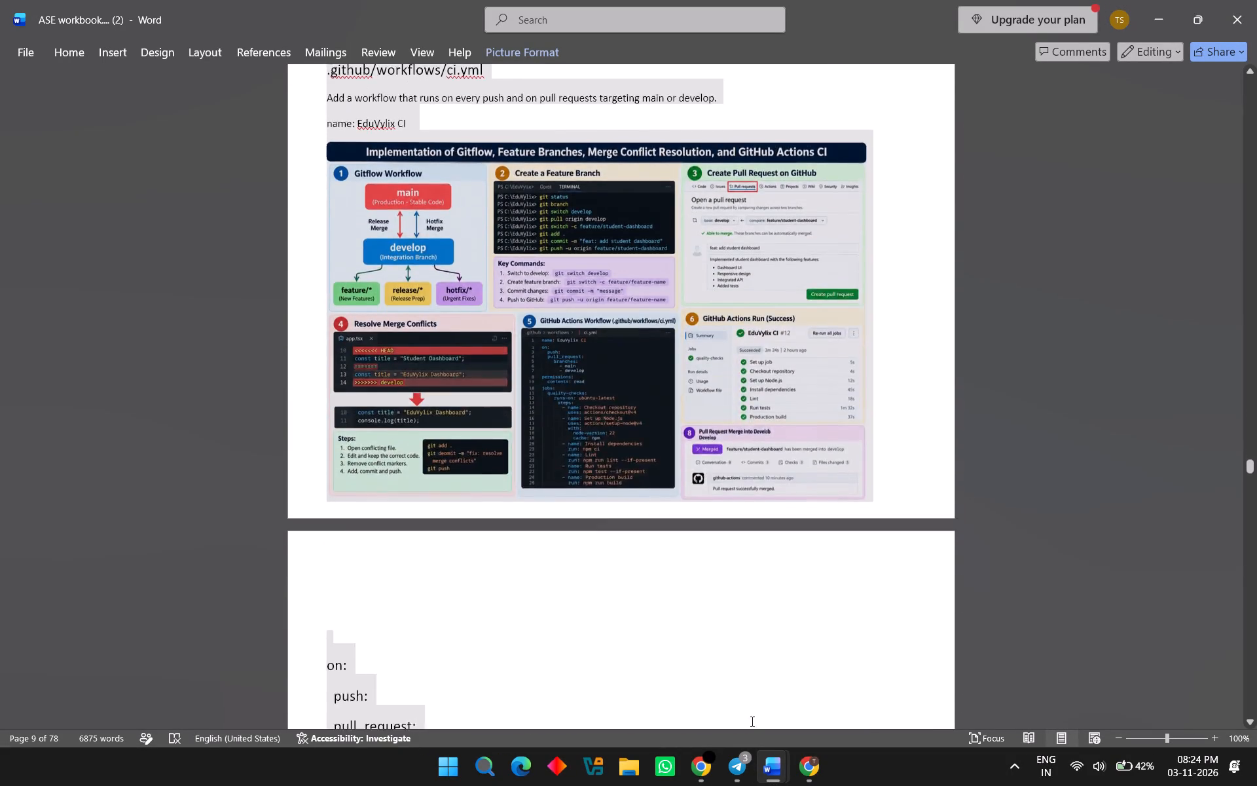
drag(751, 714, 715, 642)
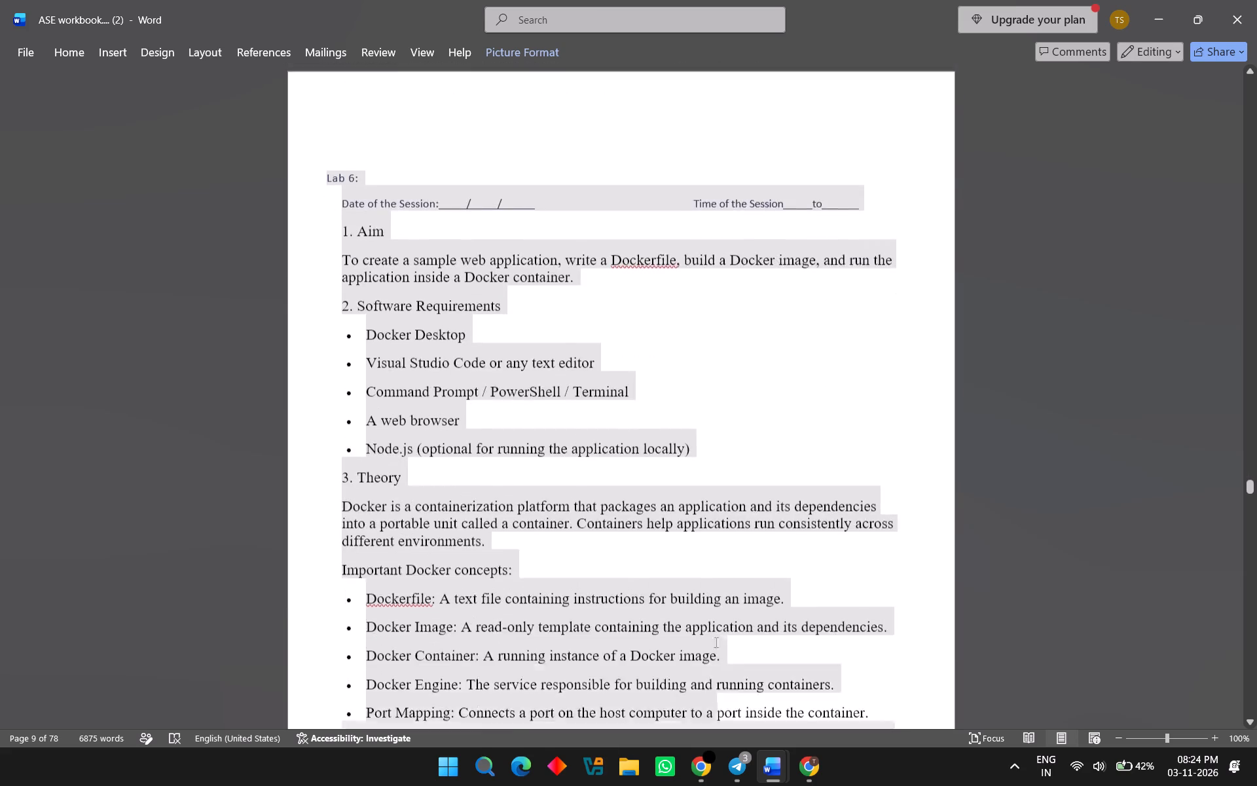
drag(715, 642, 681, 736)
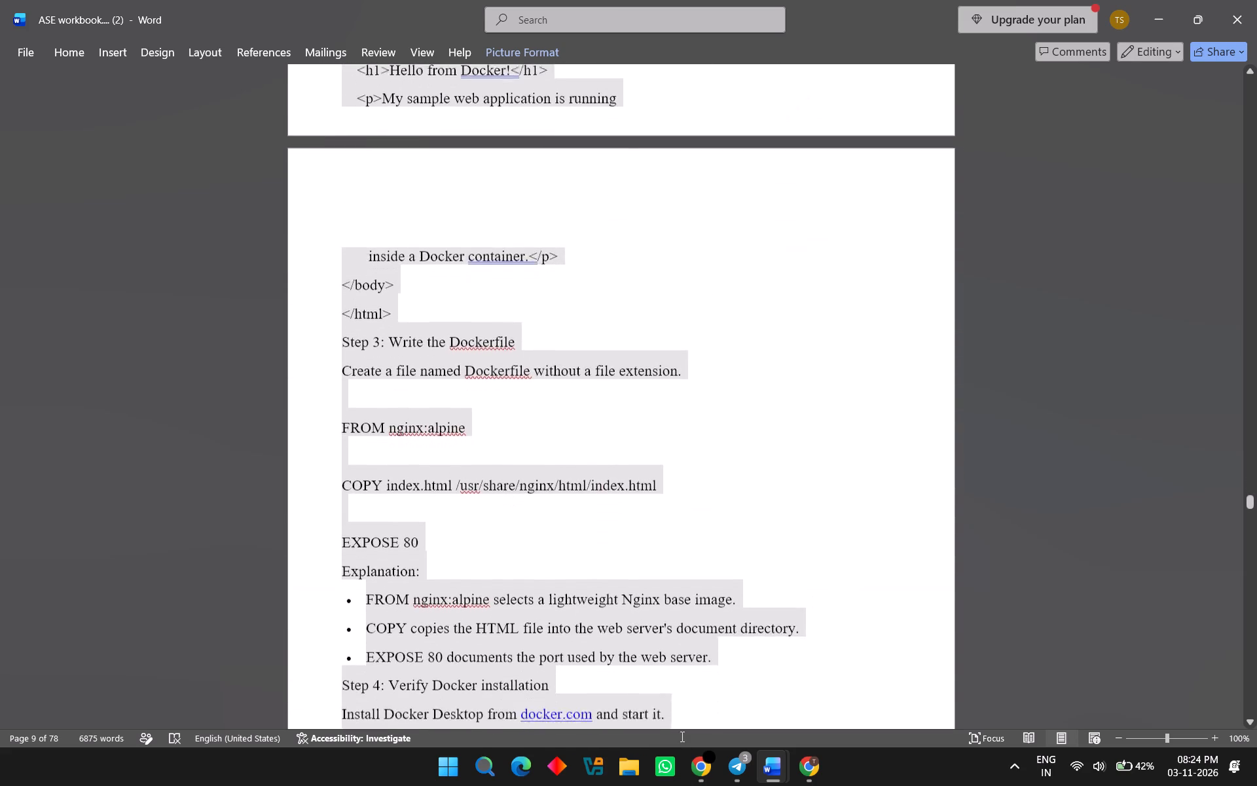
drag(681, 736, 693, 679)
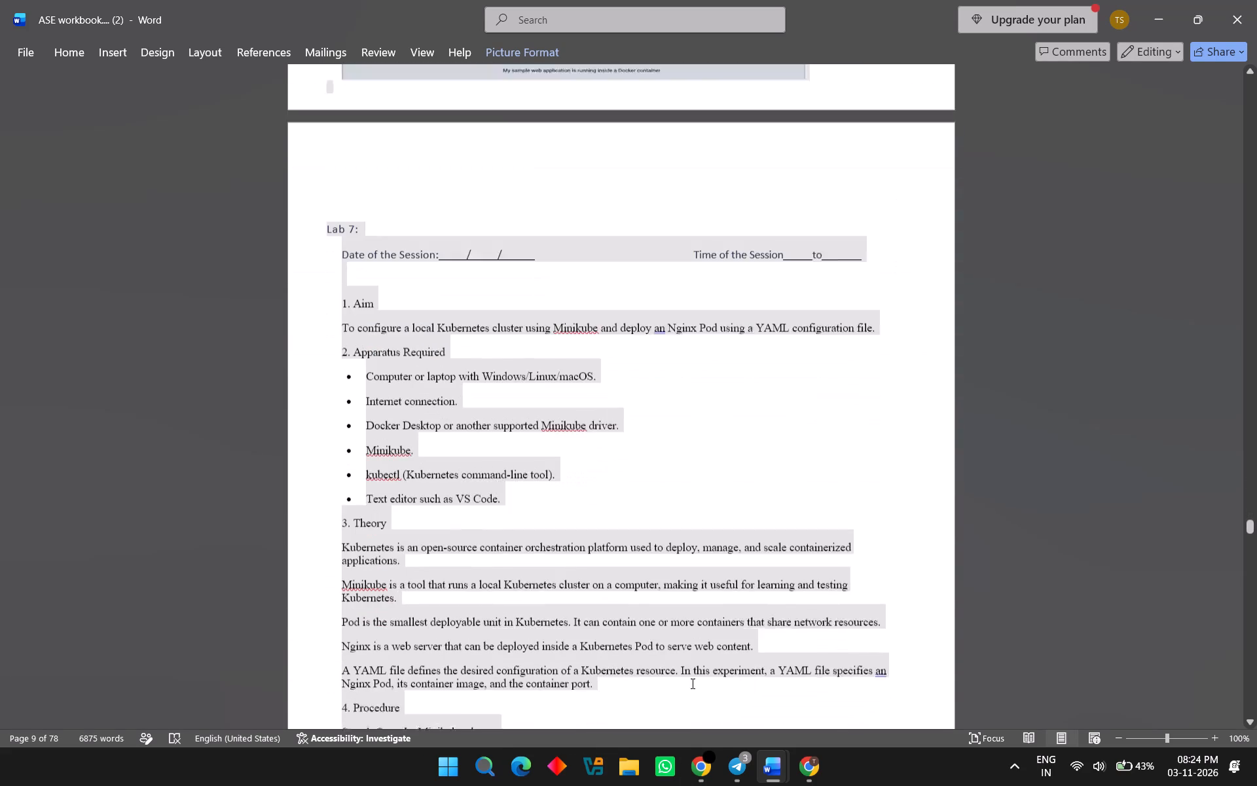
drag(693, 679, 860, 0)
scroll(730, 398, down, 1)
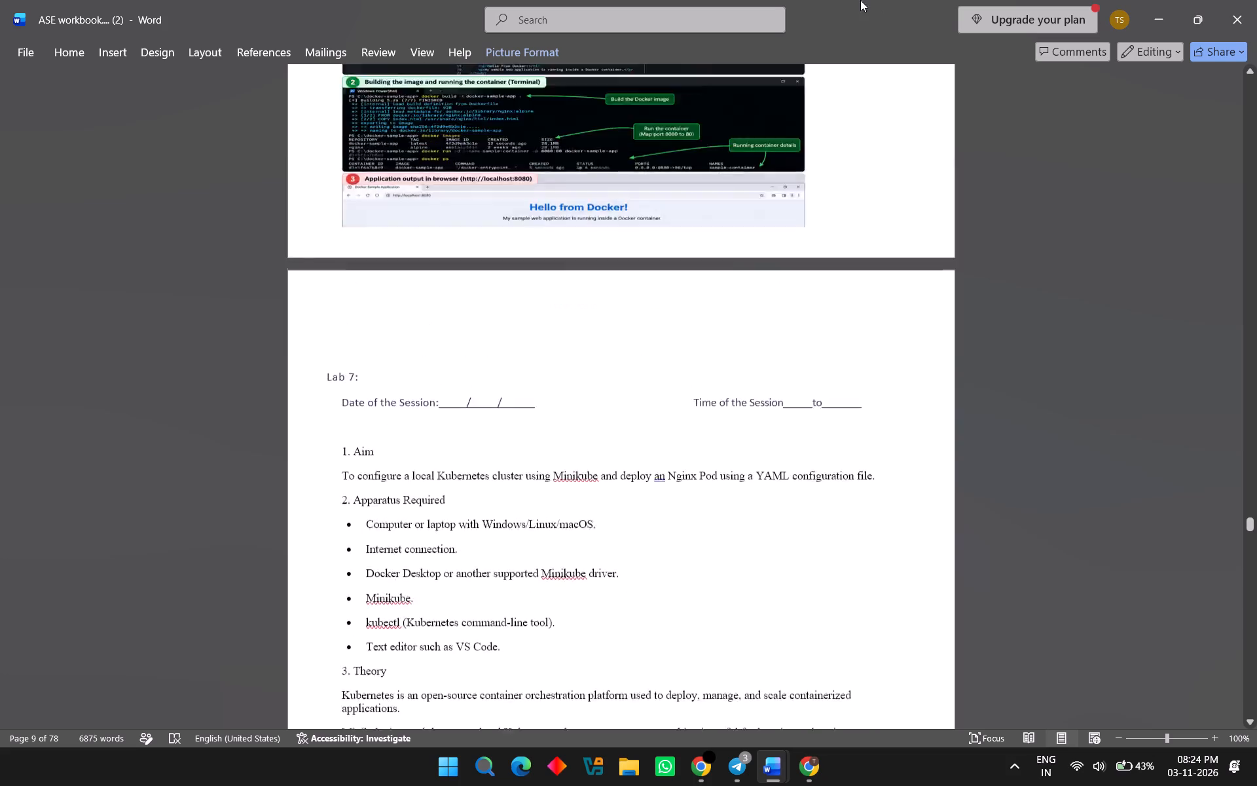
drag(860, 0, 871, 209)
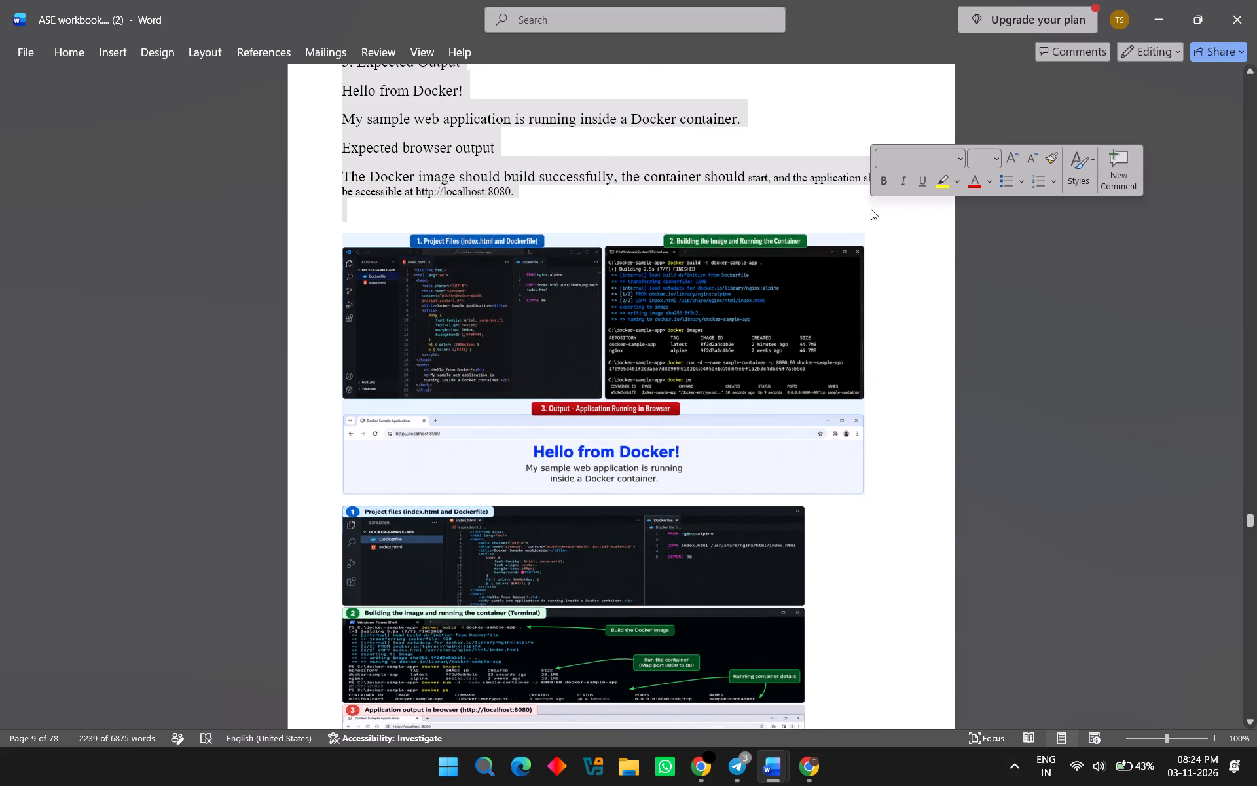
click(979, 157)
text(12)
key(Return)
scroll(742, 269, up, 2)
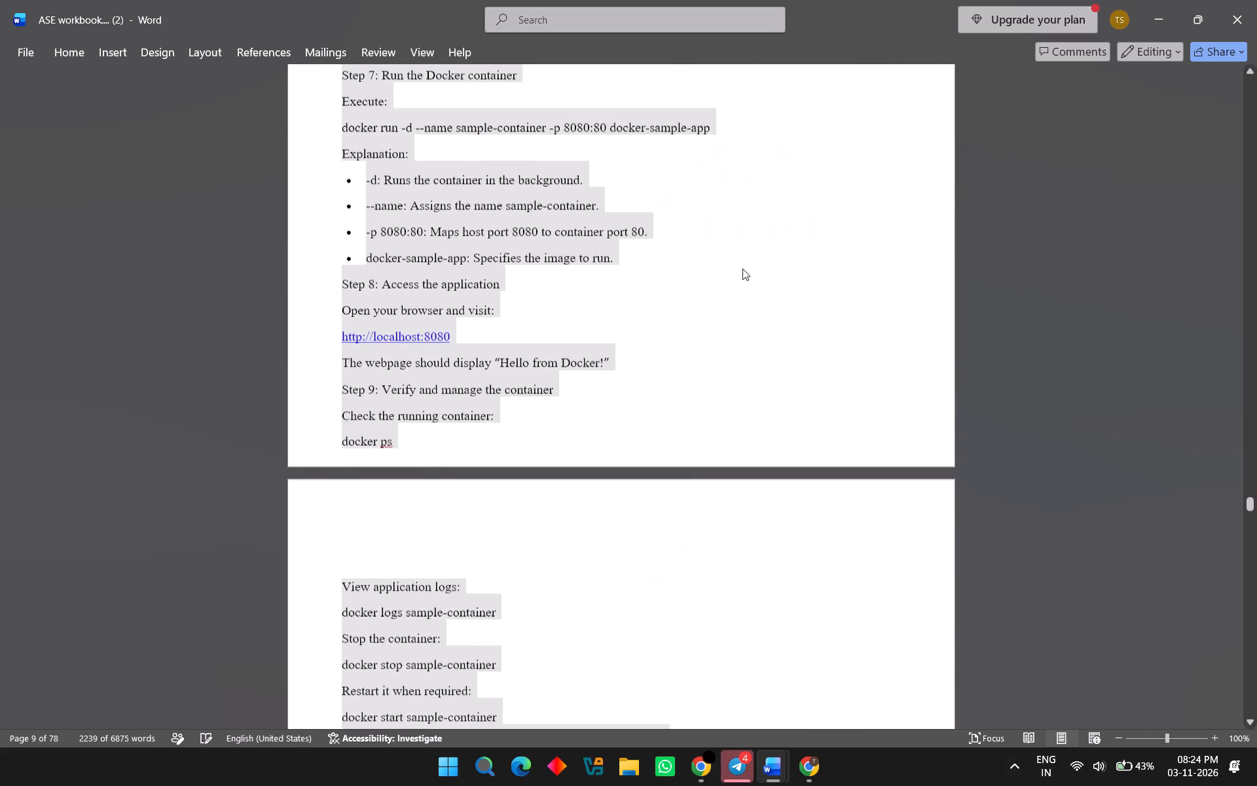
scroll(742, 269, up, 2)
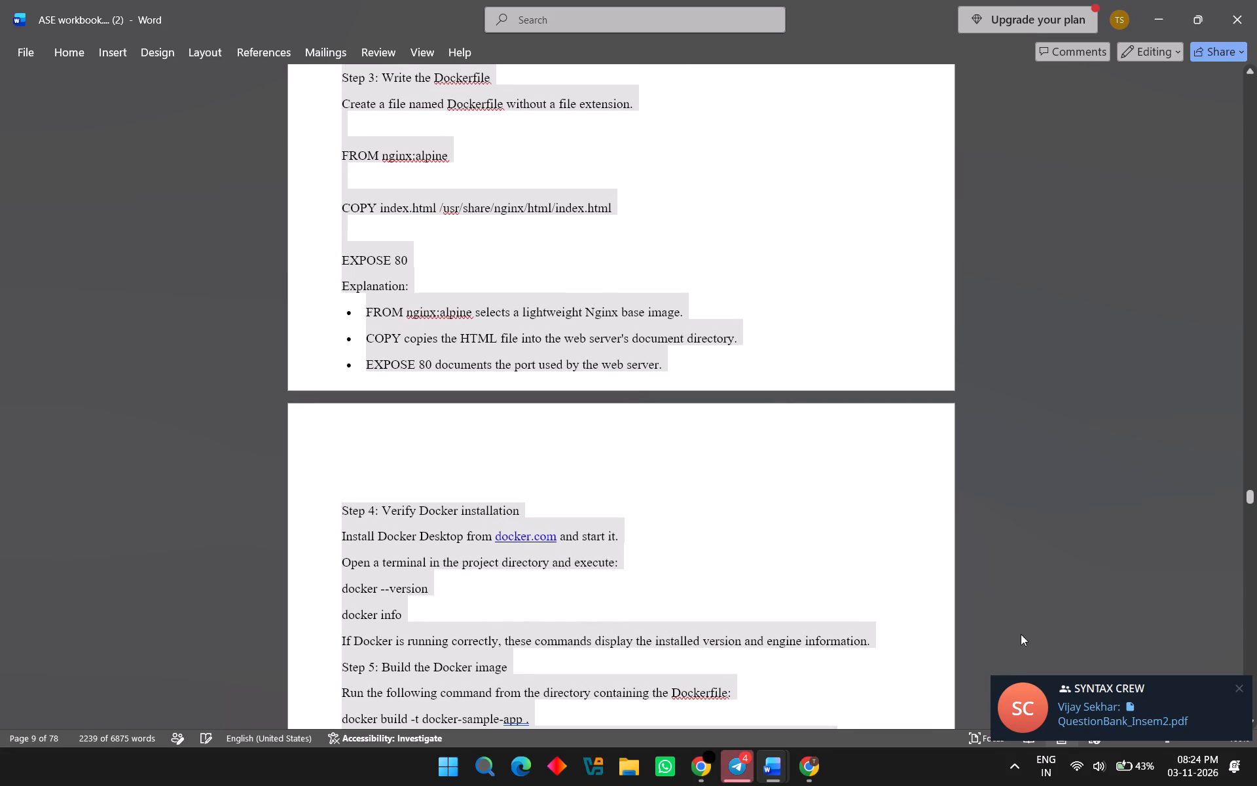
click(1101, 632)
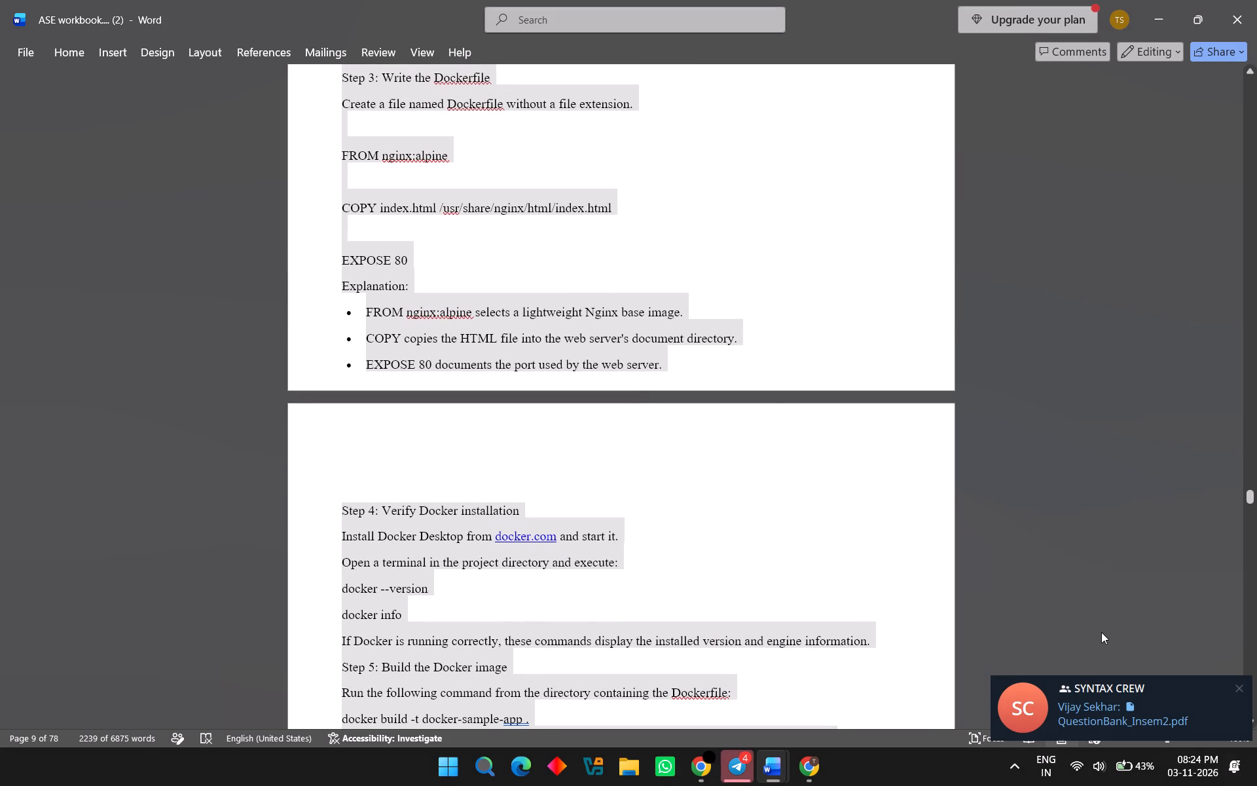
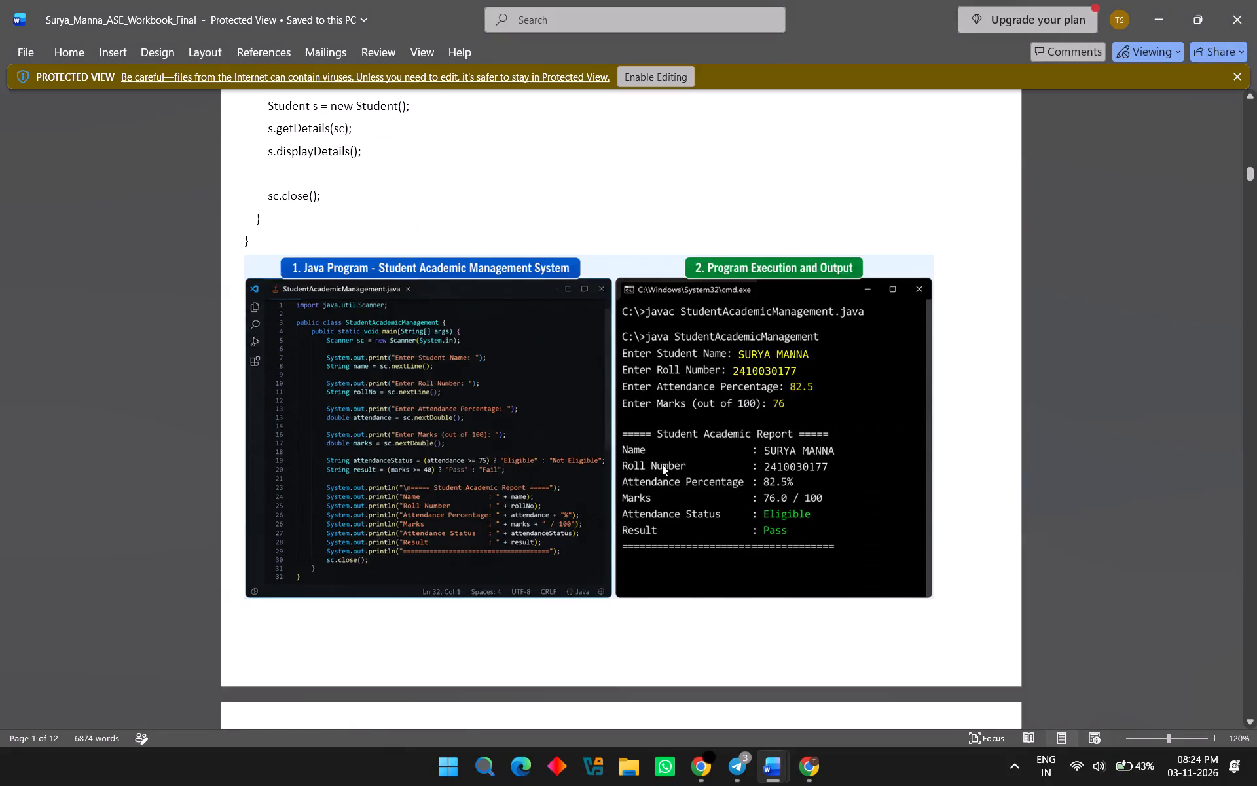
Look through the protected Final workbook, from the Student Academic Management program output to the Trello sign-up and registration steps.
scroll(729, 432, down, 7)
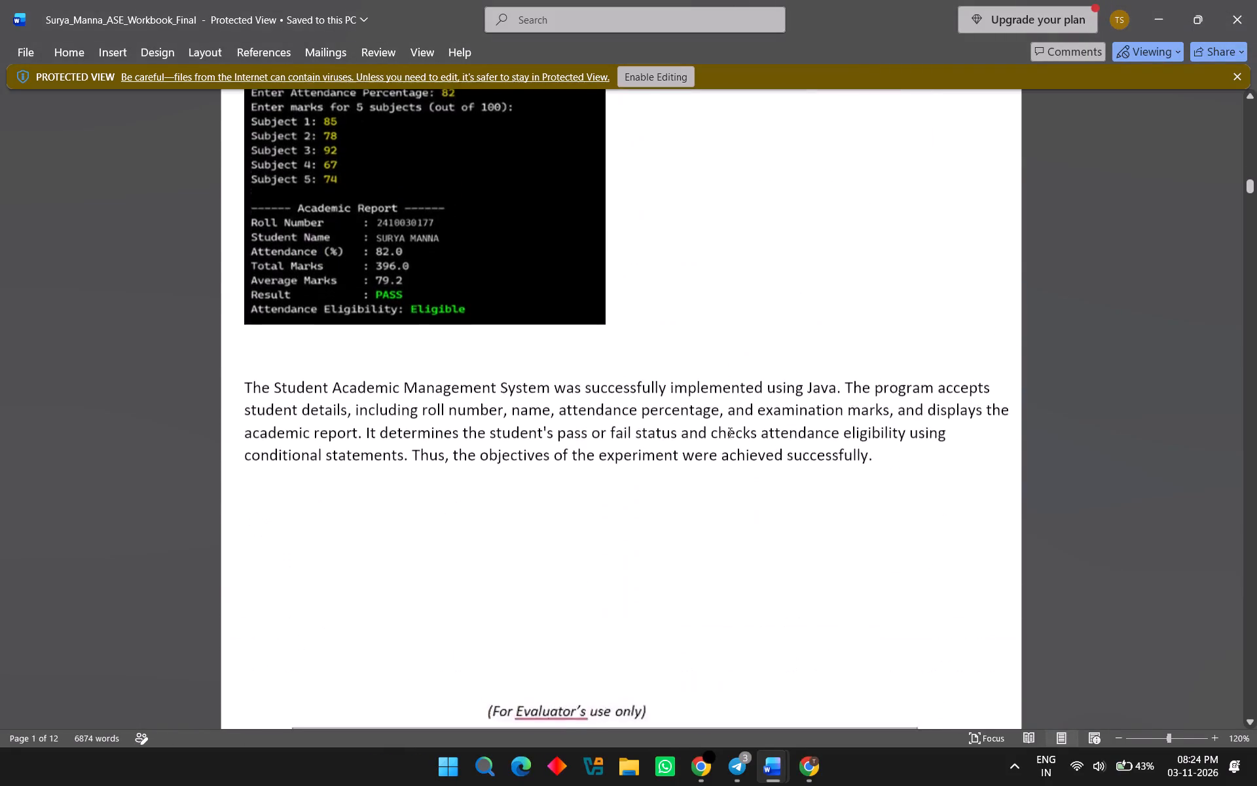
scroll(729, 432, down, 3)
scroll(729, 432, up, 1)
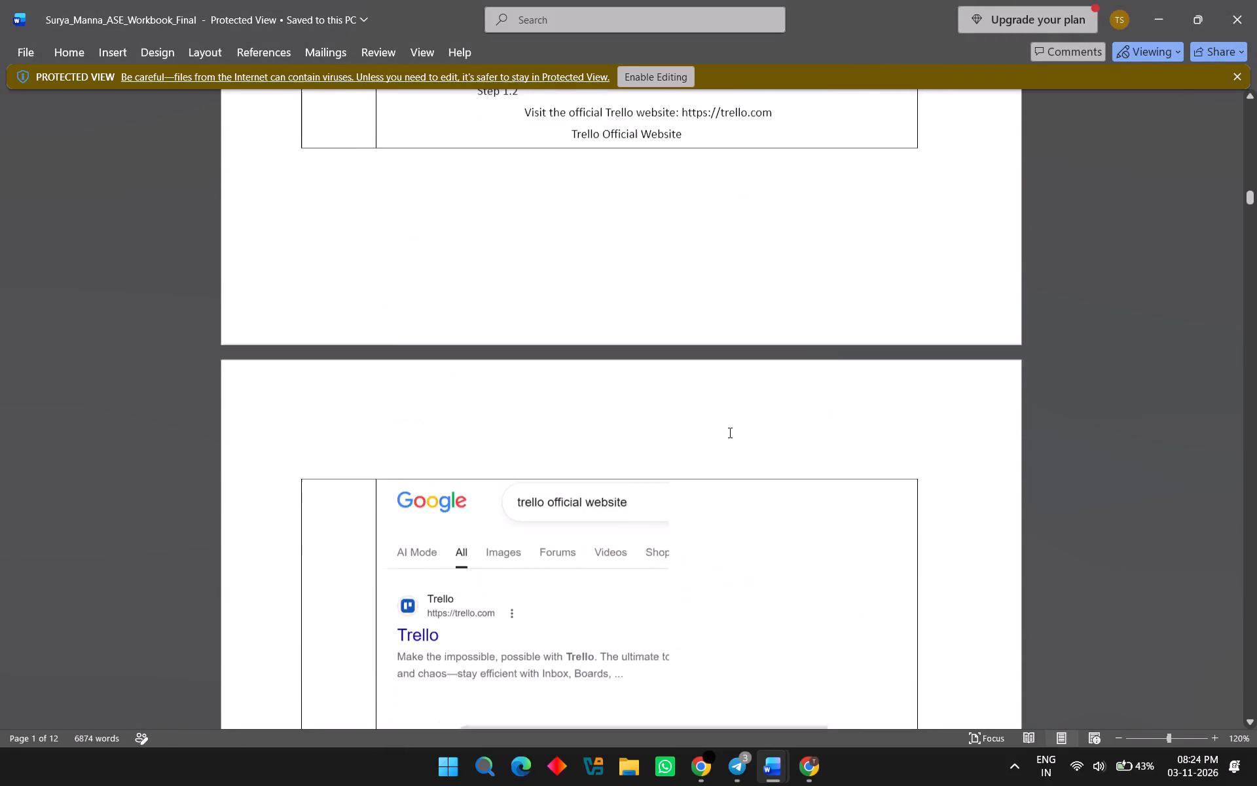
scroll(729, 432, up, 2)
scroll(729, 432, down, 3)
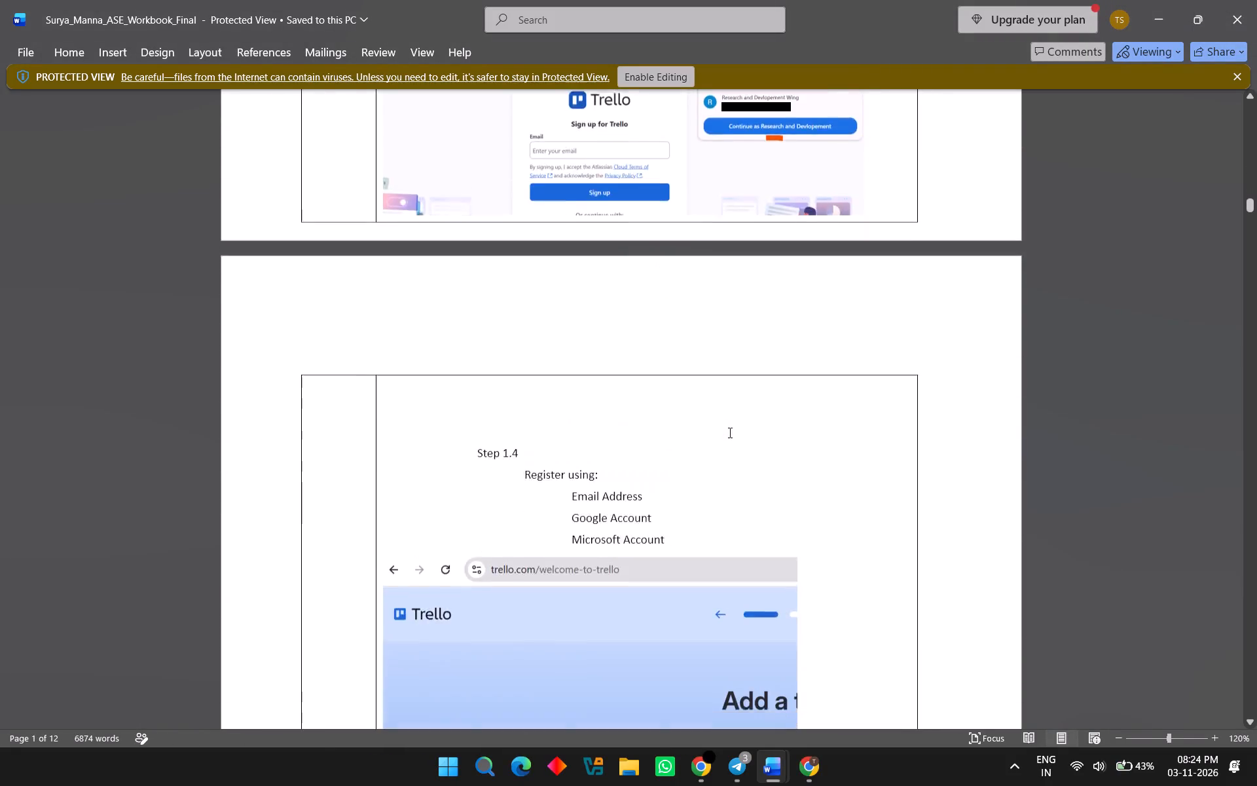
scroll(729, 432, down, 4)
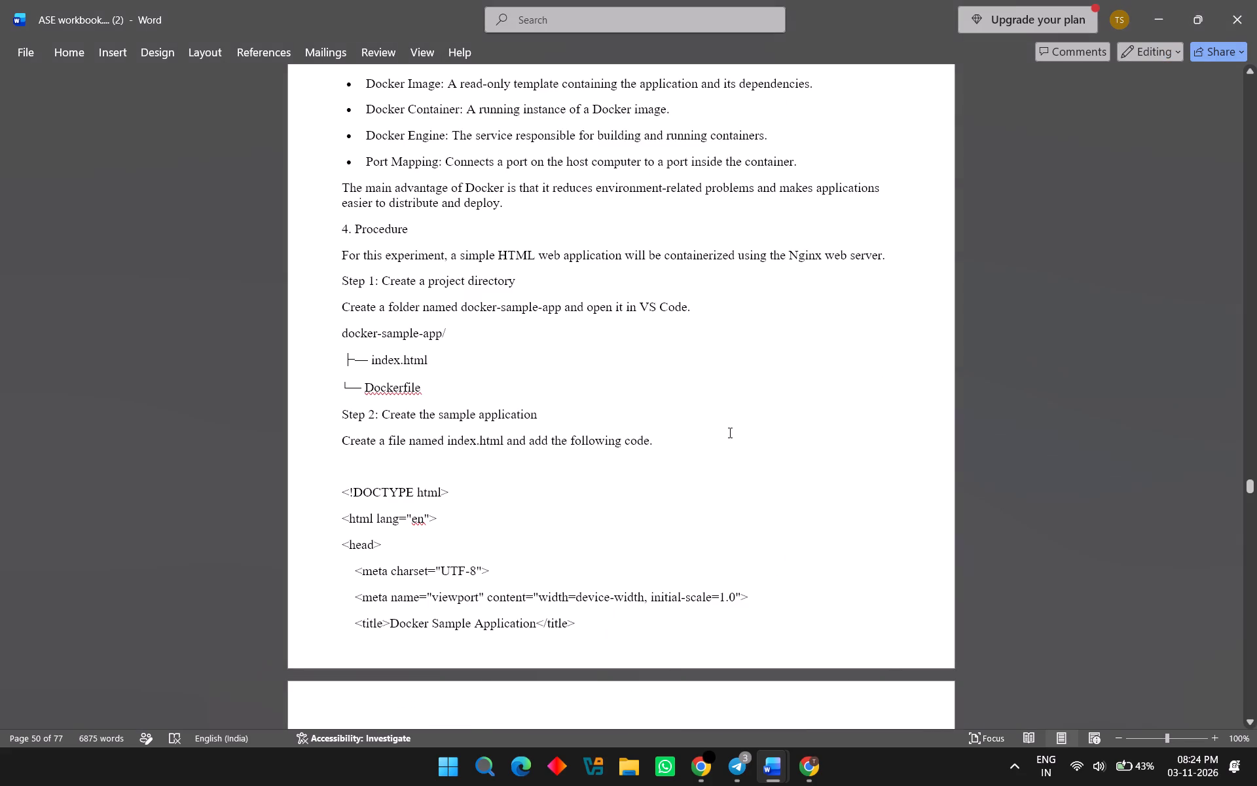
Look over the front pages of the editable ASE workbook, from the cover through the continuous evaluation tables to Lab 1.
scroll(729, 432, up, 20)
scroll(729, 432, up, 15)
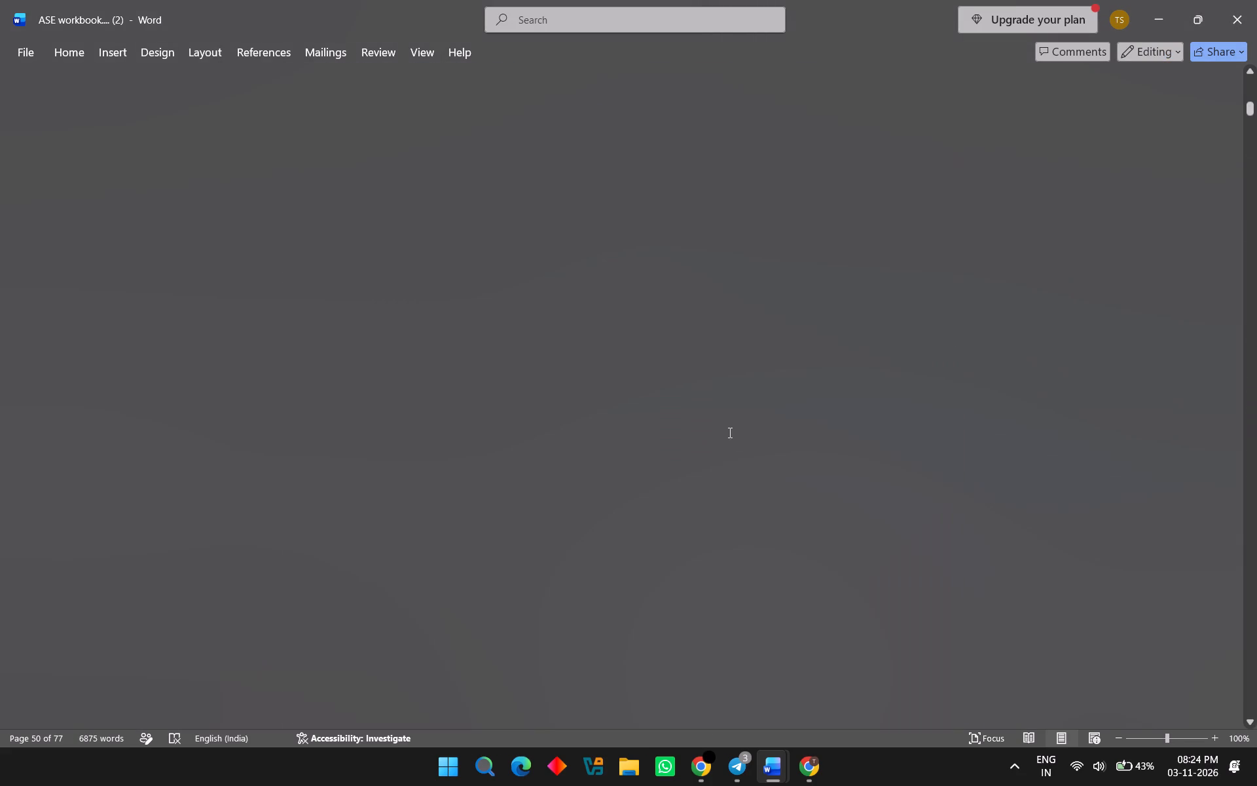
scroll(729, 432, up, 10)
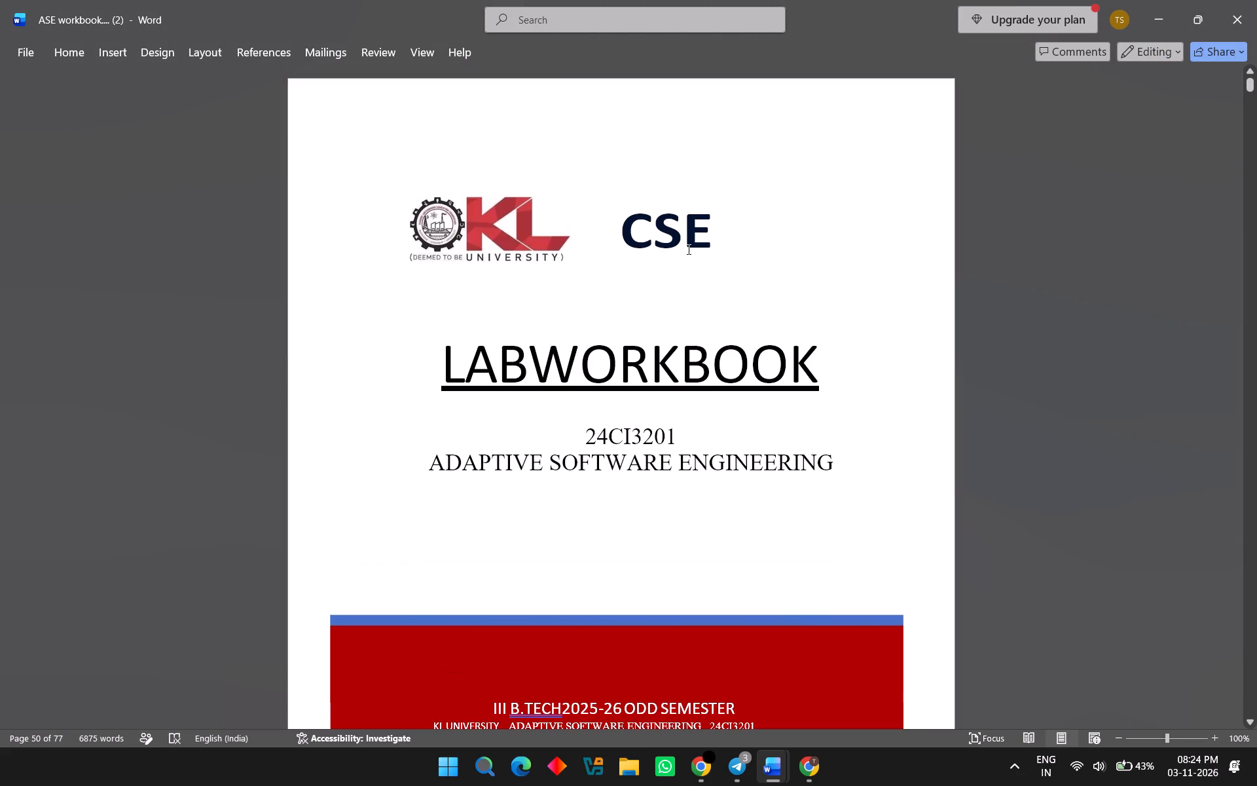
right_click(687, 249)
ctrl+scroll(687, 249, down, 6)
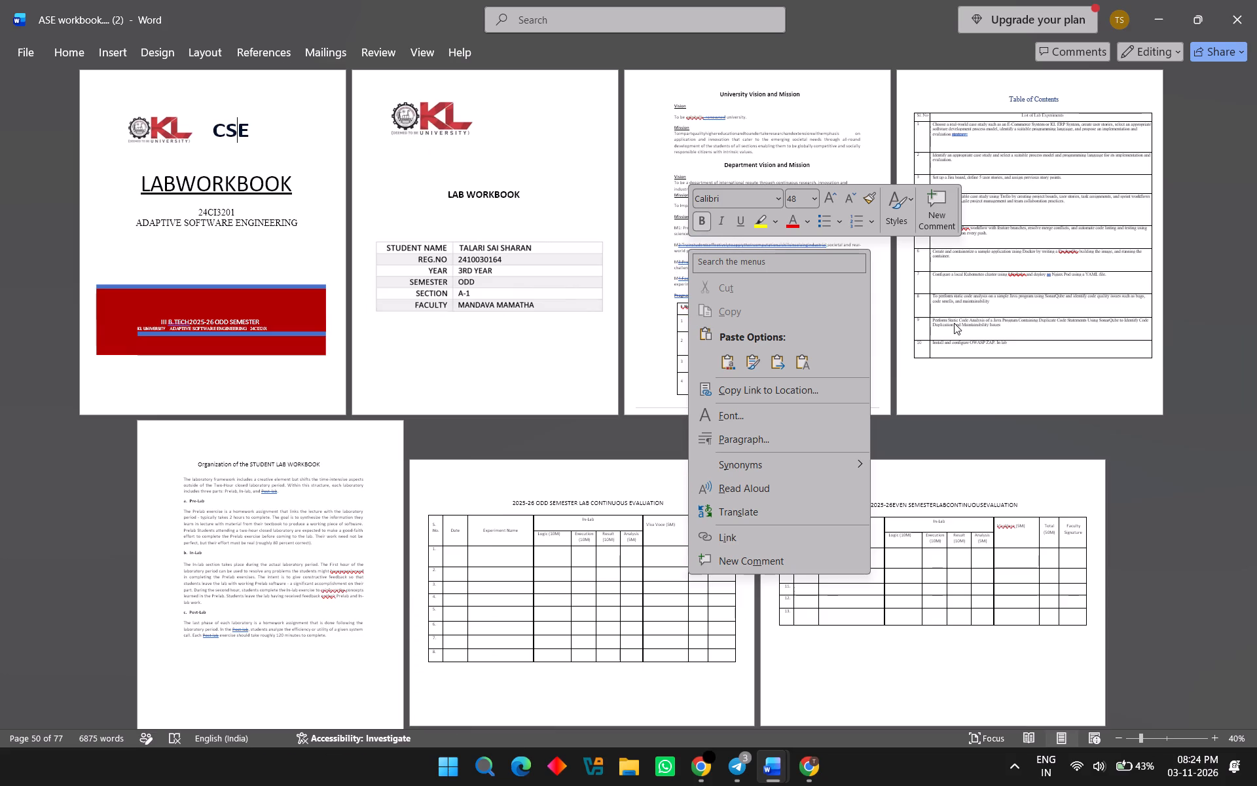
click(1211, 434)
scroll(1211, 434, up, 1)
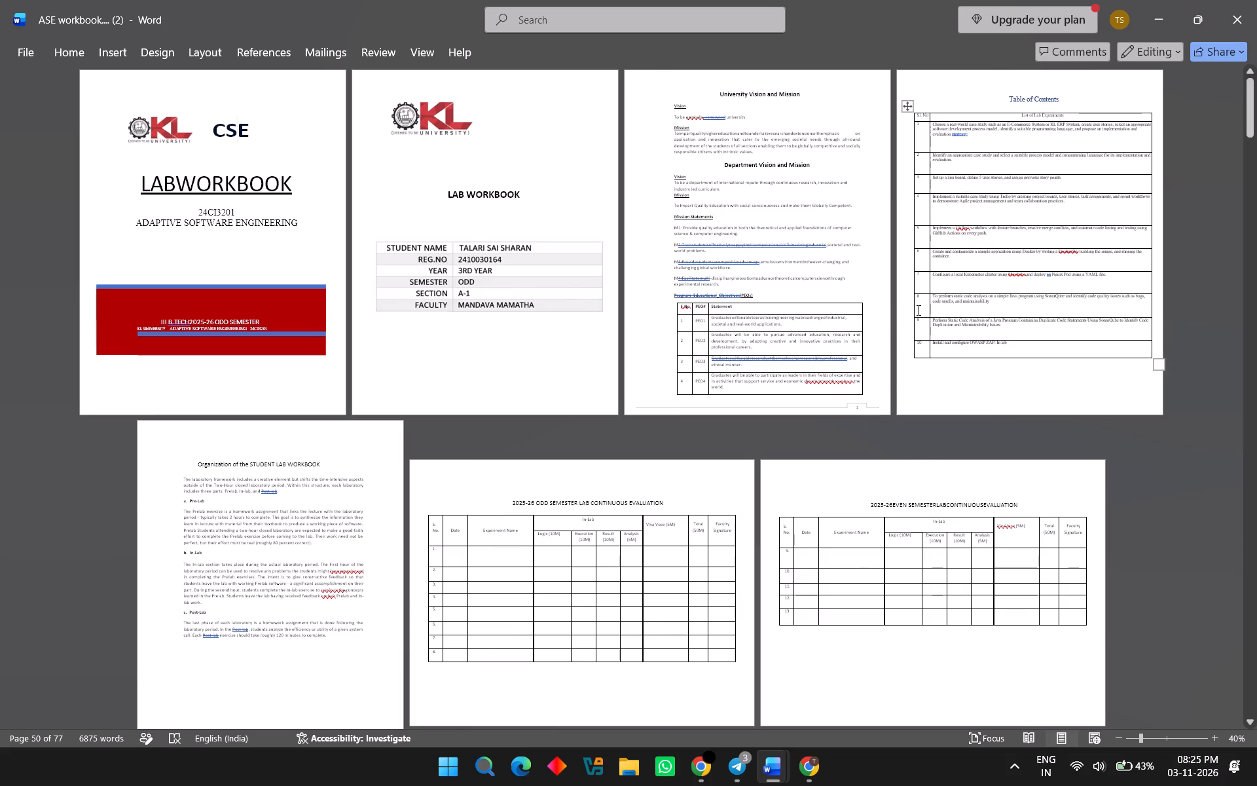
ctrl+scroll(917, 310, up, 1)
scroll(917, 310, down, 1)
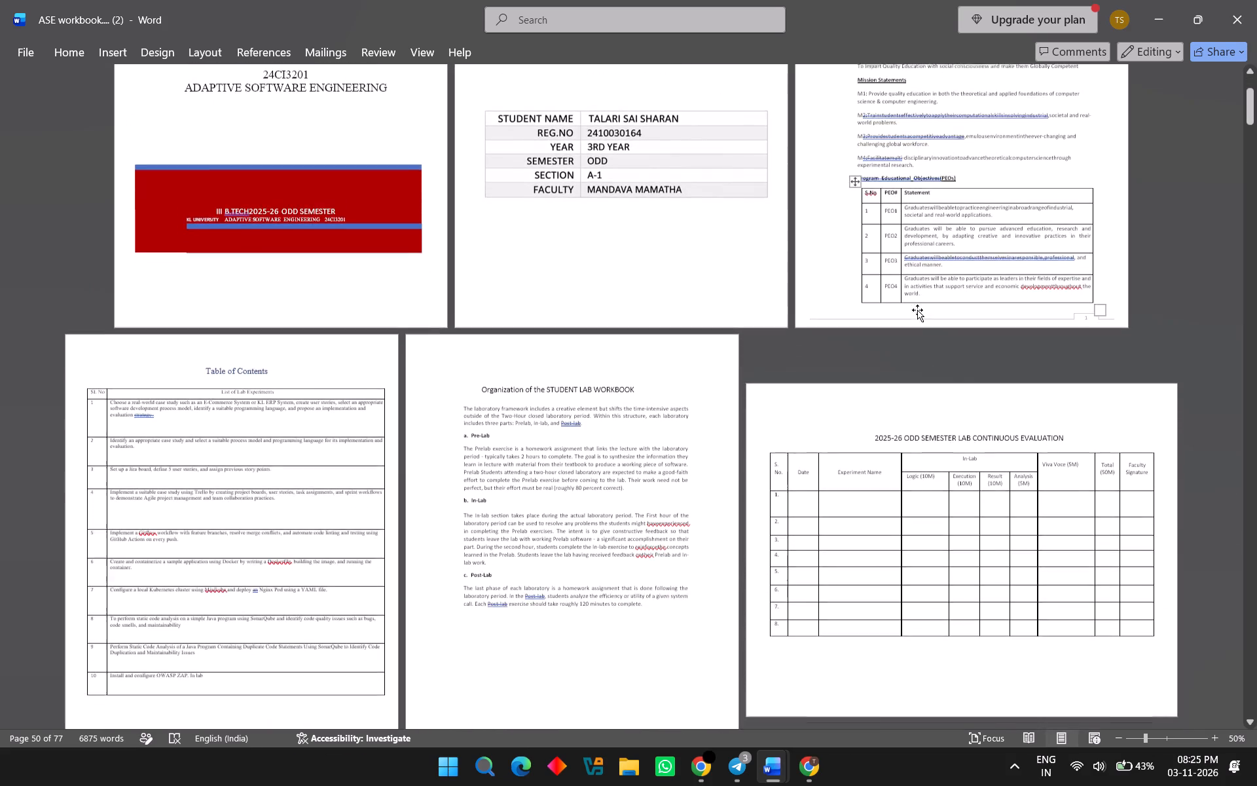
scroll(917, 310, down, 3)
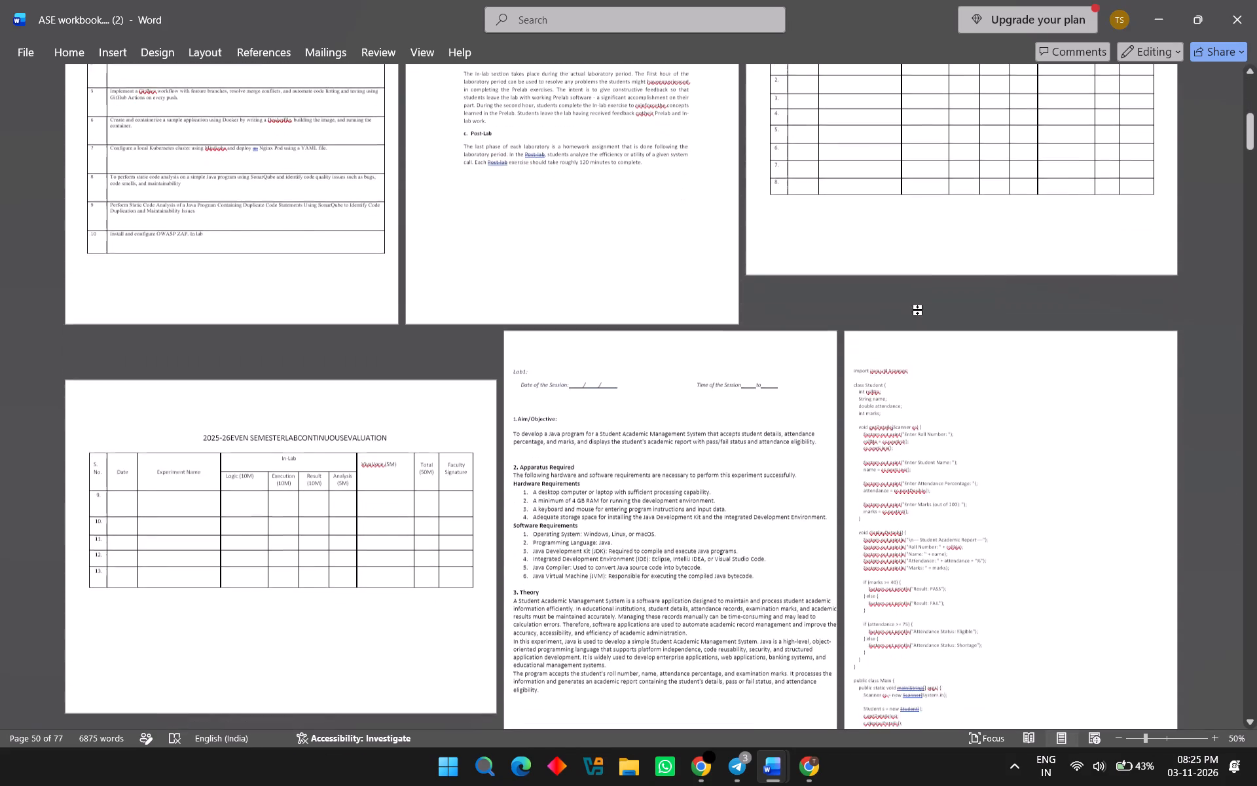
scroll(917, 310, down, 1)
click(916, 338)
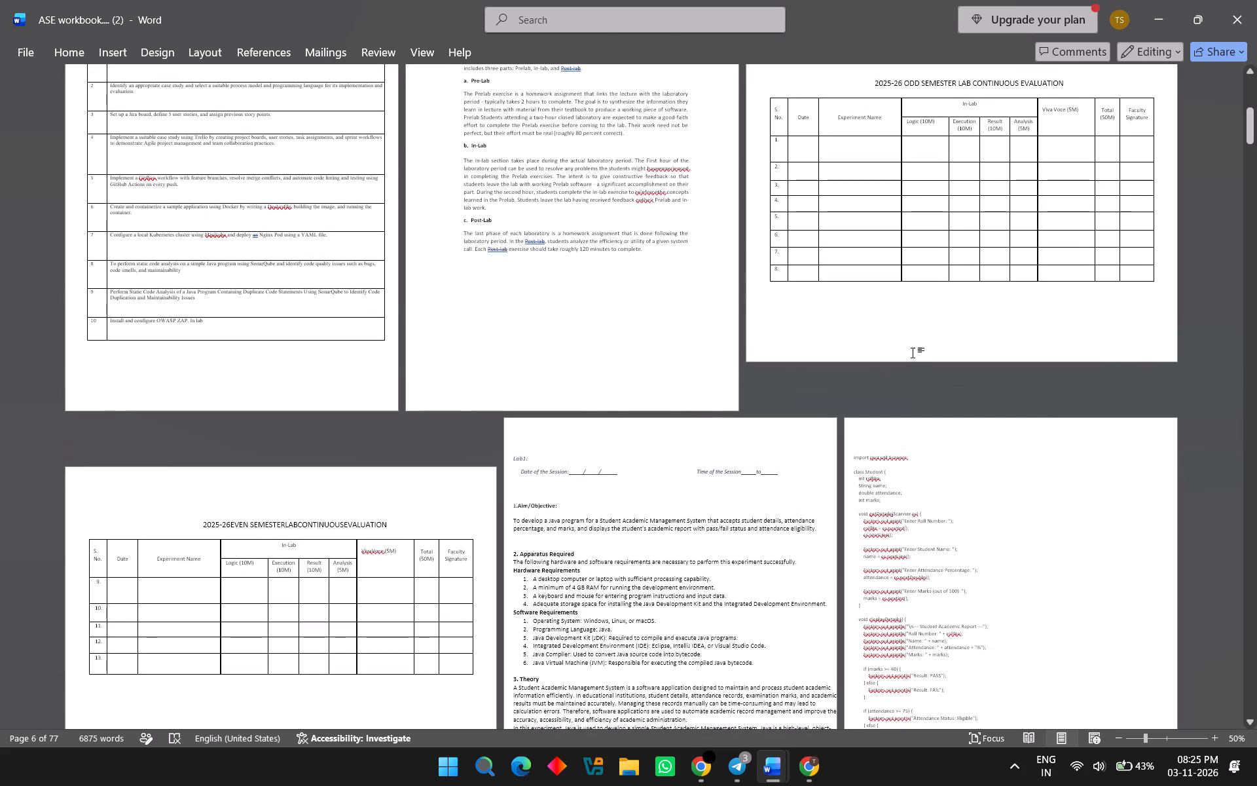
click(915, 362)
right_click(915, 362)
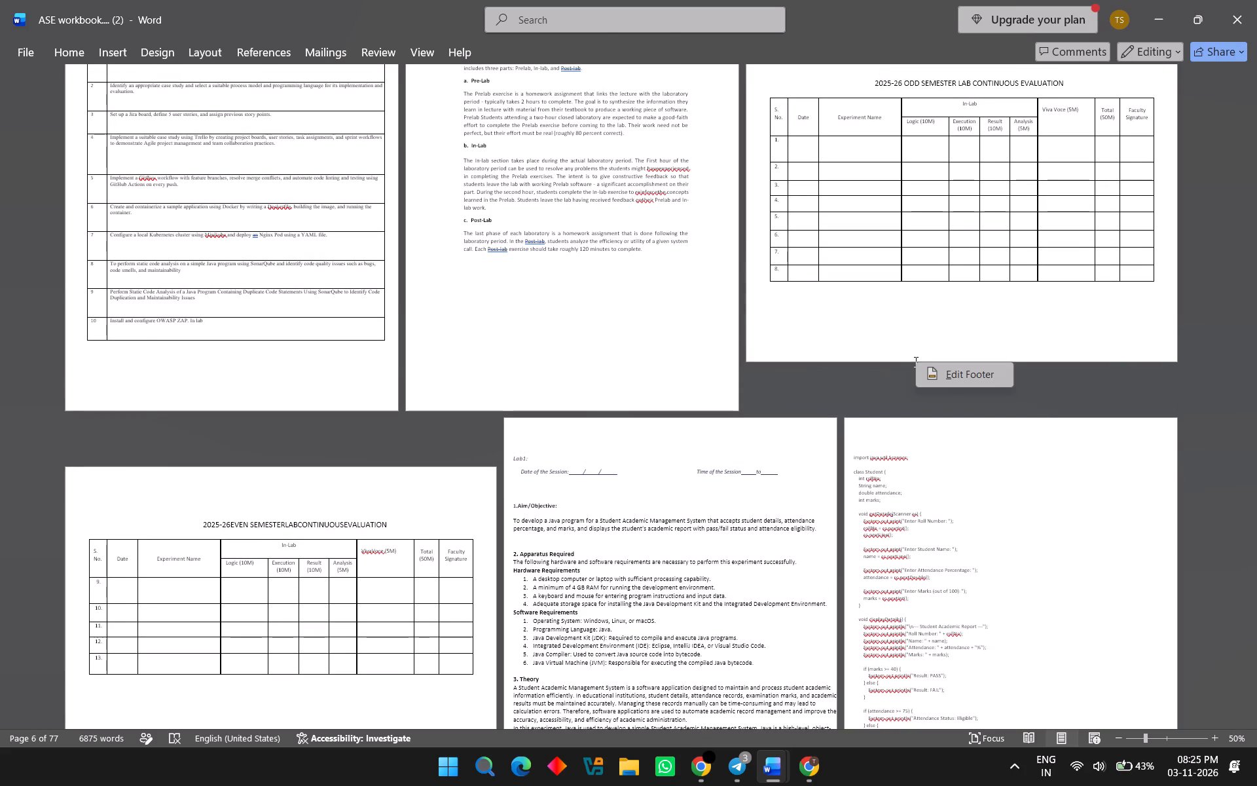
right_click(905, 354)
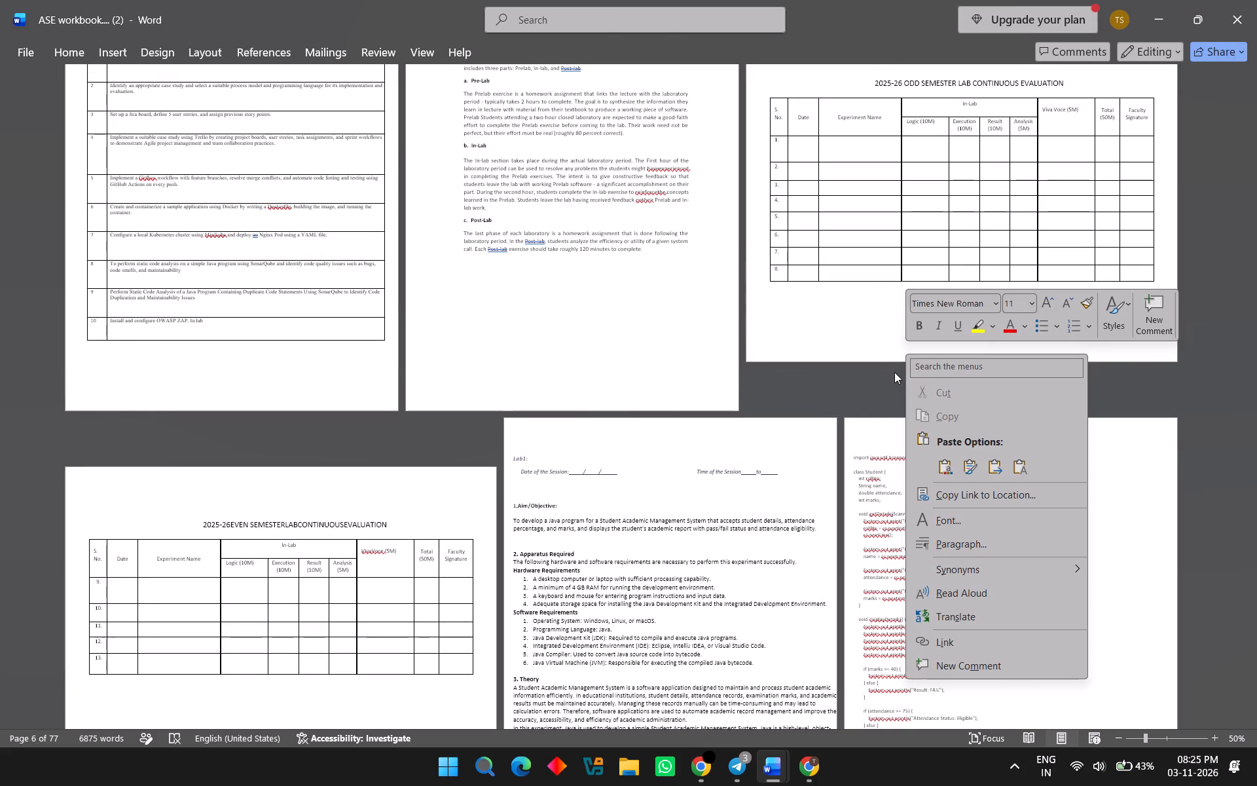
click(892, 388)
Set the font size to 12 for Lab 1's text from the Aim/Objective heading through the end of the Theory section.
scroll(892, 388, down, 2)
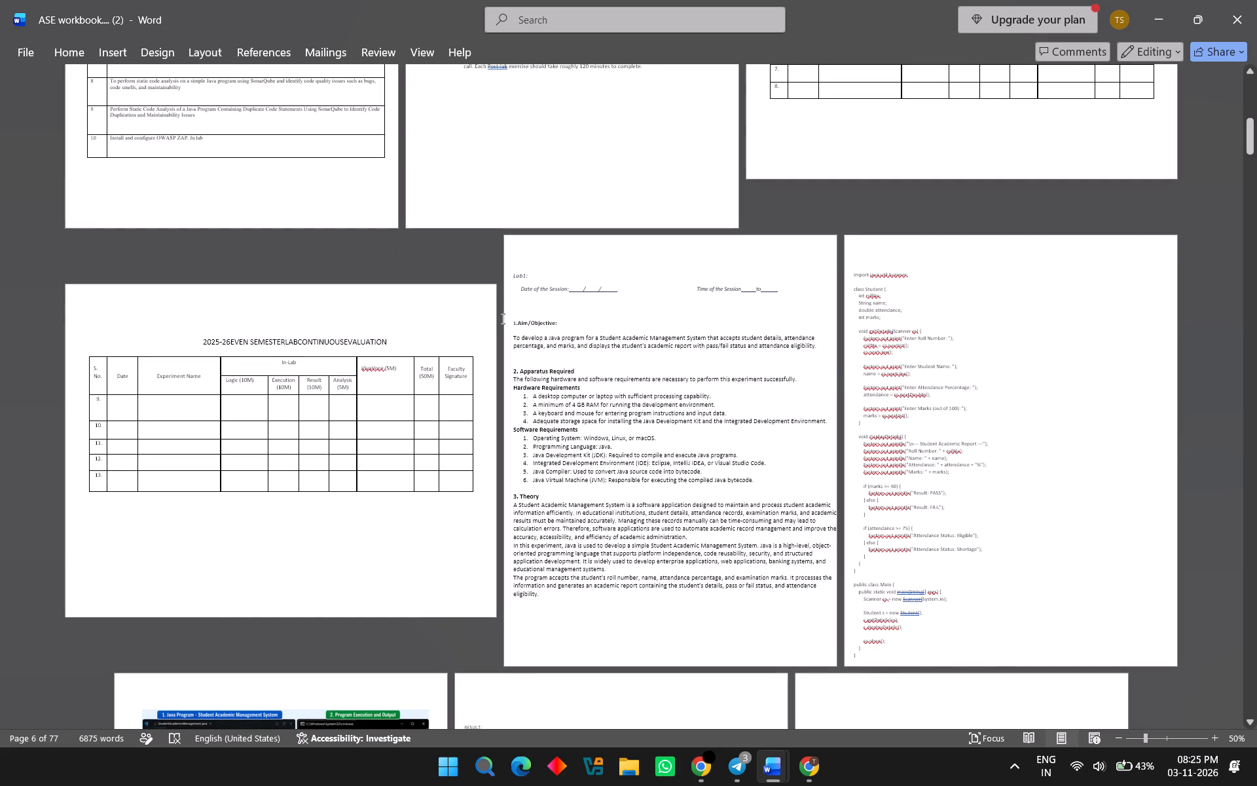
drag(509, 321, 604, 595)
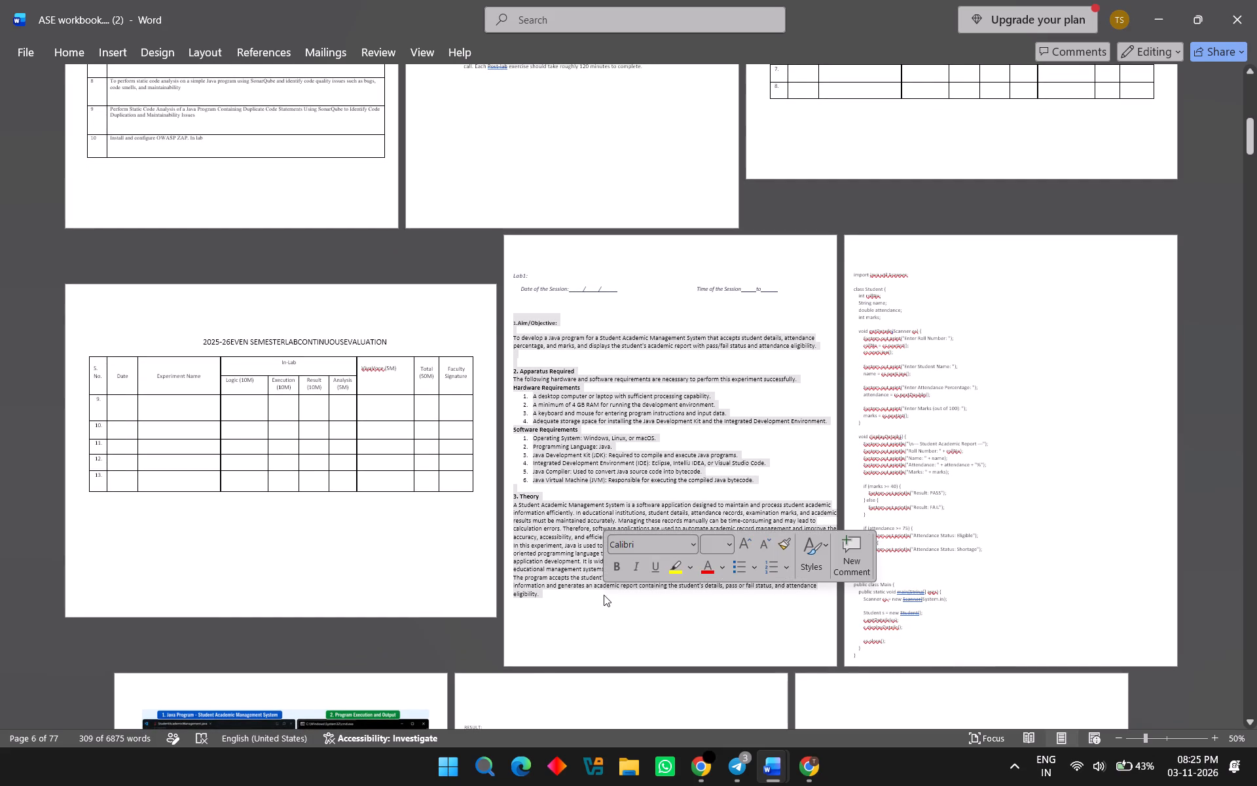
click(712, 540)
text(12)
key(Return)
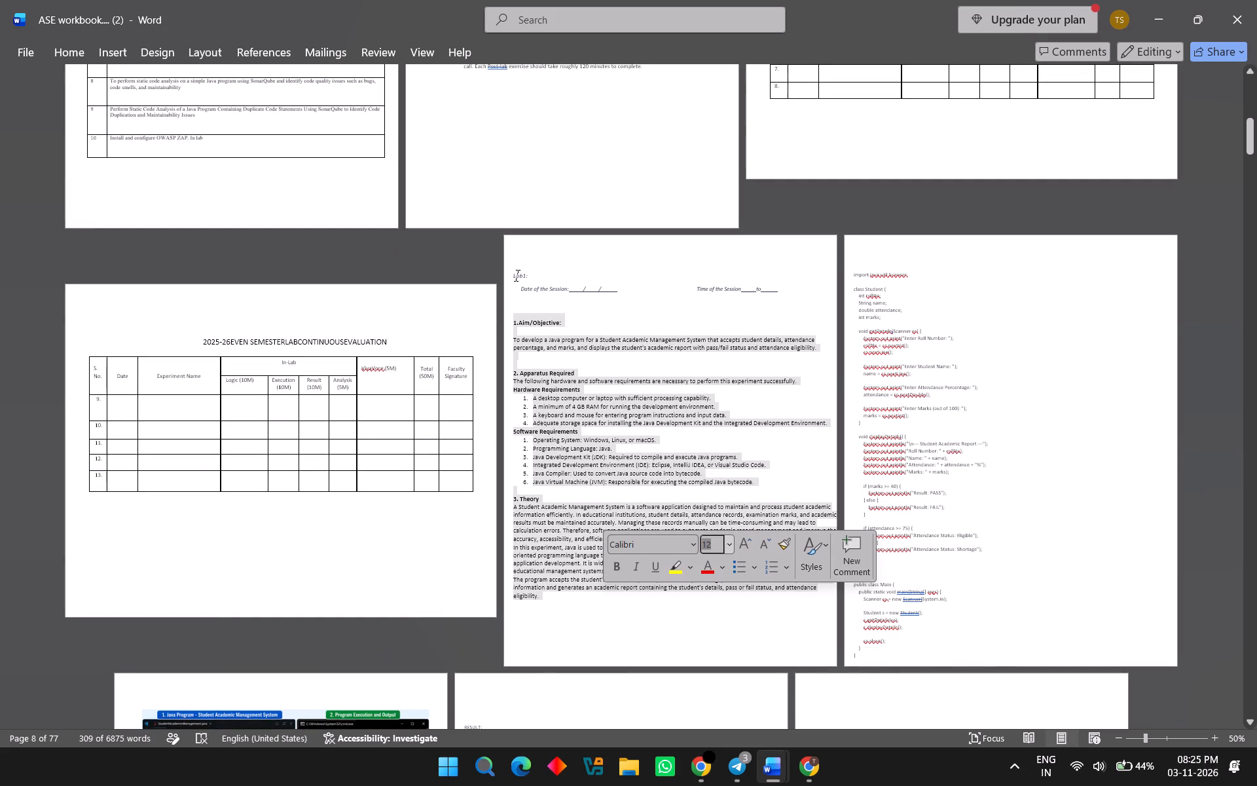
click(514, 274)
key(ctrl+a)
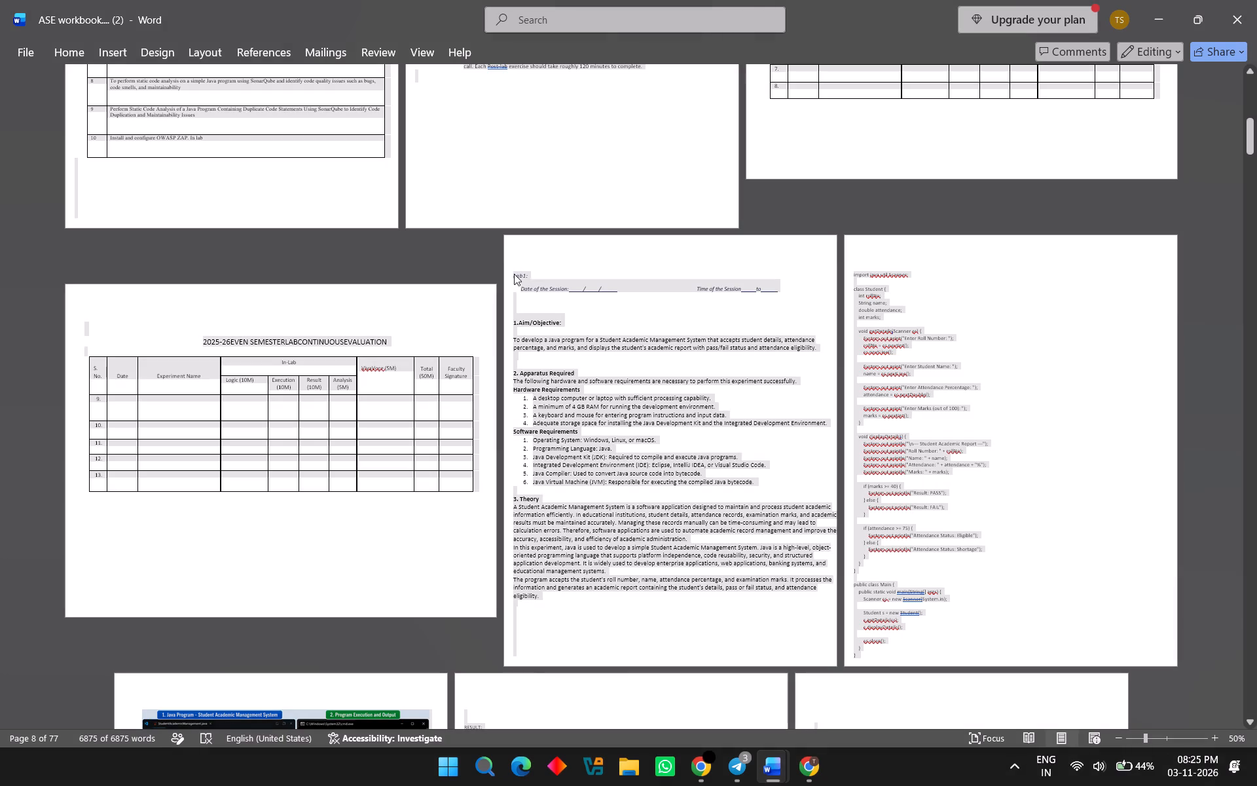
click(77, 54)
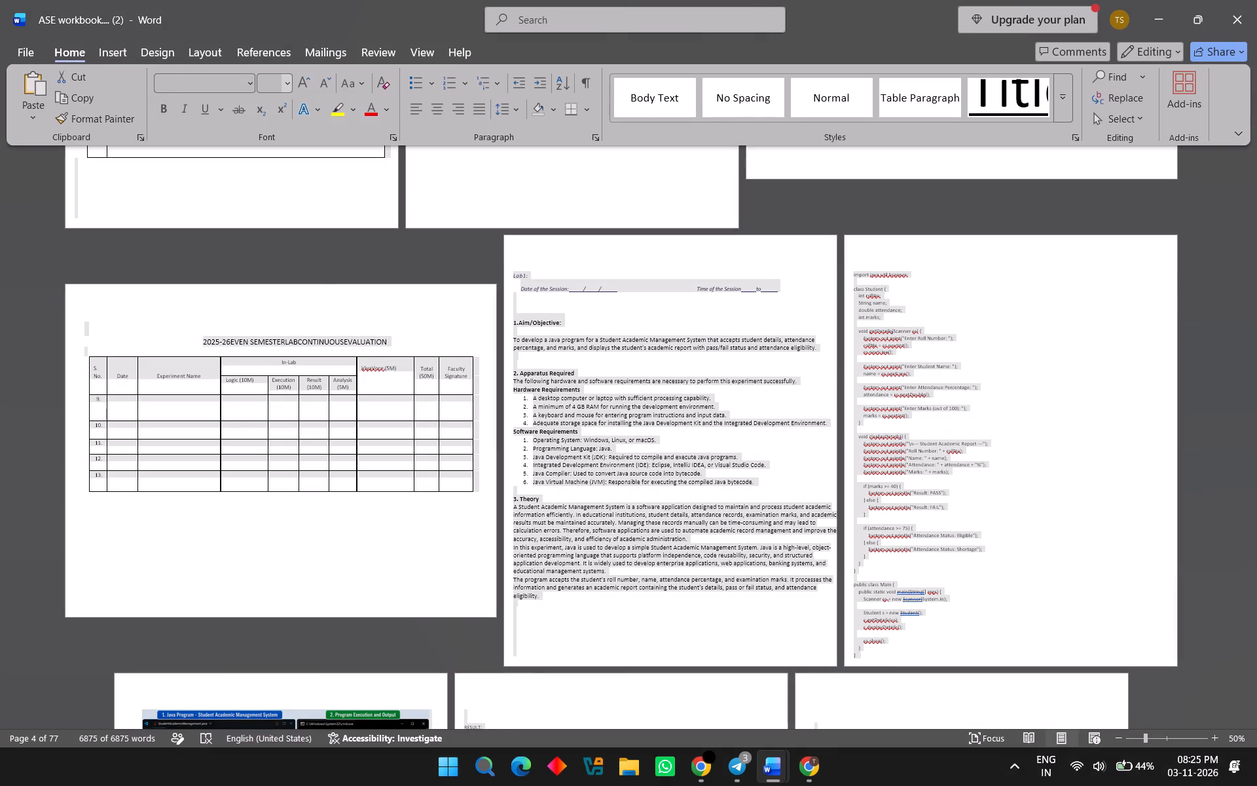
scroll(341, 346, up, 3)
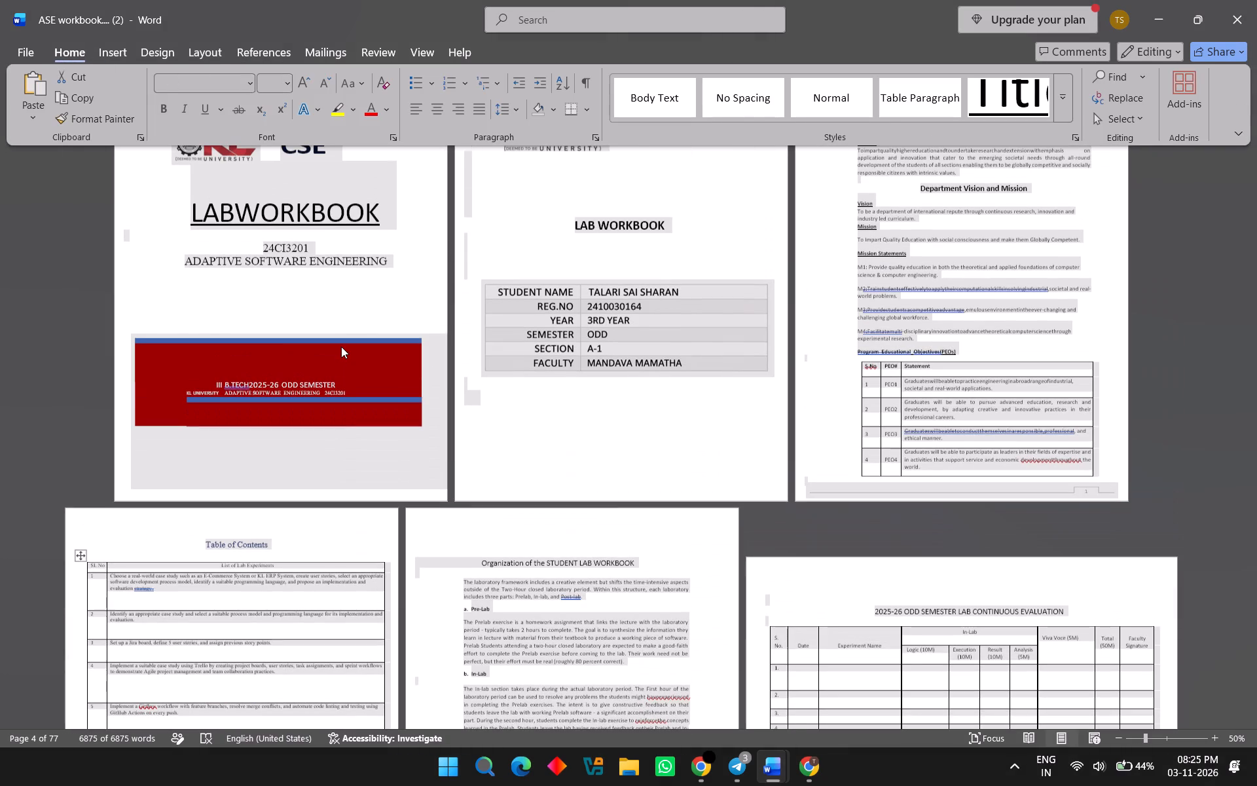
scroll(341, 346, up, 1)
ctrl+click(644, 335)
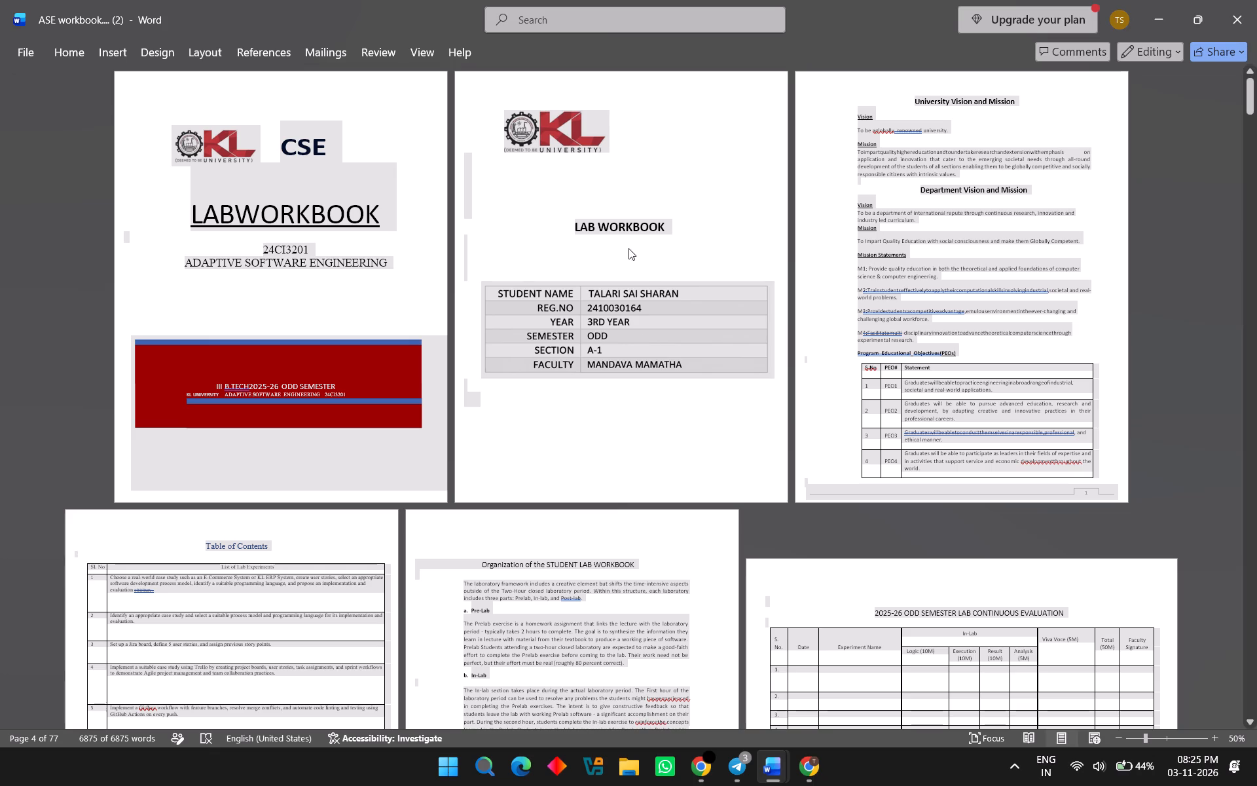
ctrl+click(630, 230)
Set the font size to 12 for all content from the Lab 1 heading through the end of the workbook.
scroll(672, 536, down, 1)
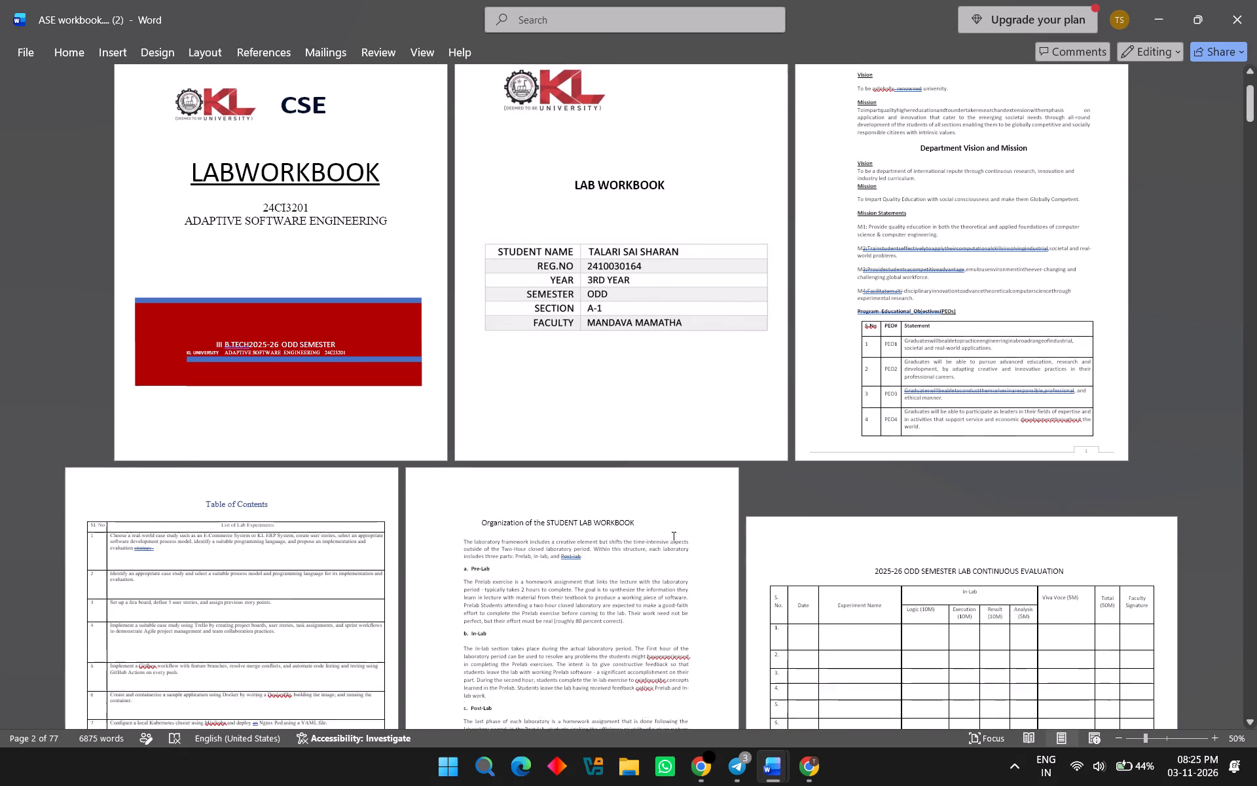
scroll(672, 536, down, 2)
click(672, 536)
triple_click(672, 536)
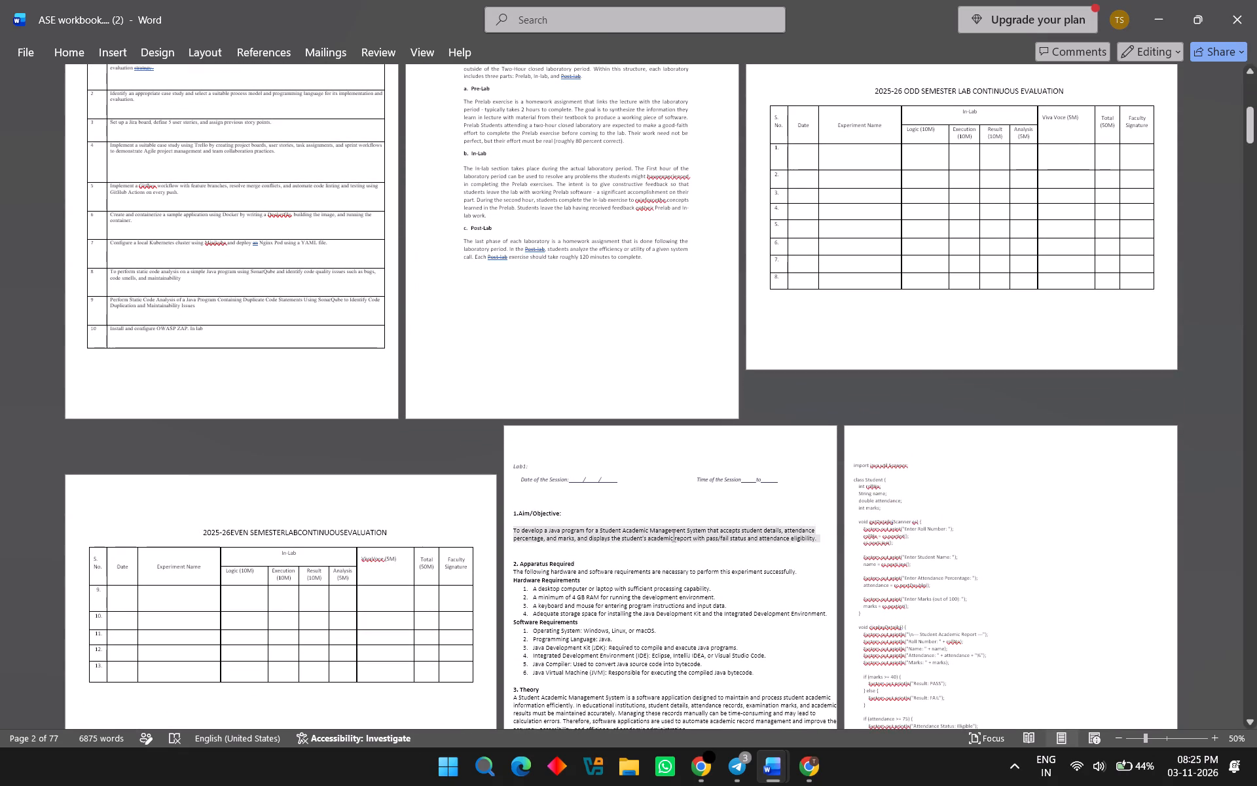
double_click(672, 536)
triple_click(672, 536)
triple_click(672, 536)
click(672, 536)
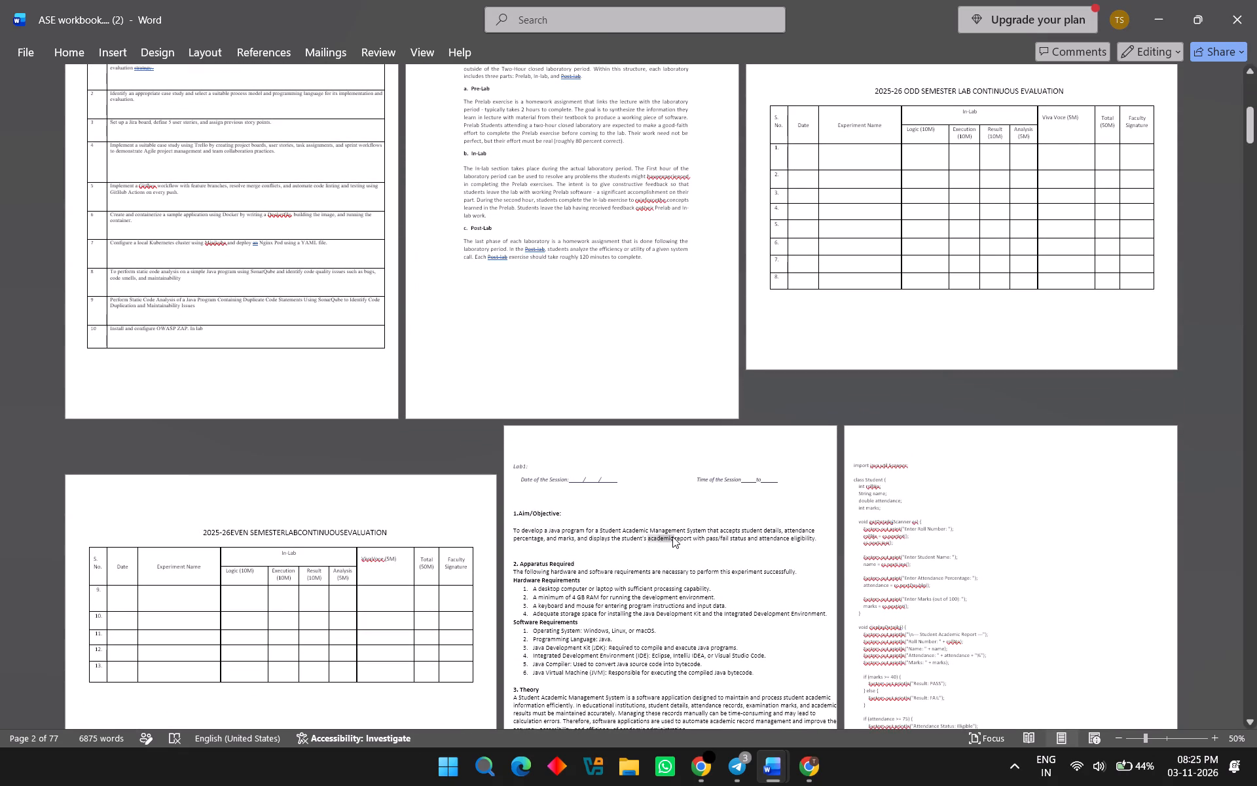
drag(511, 462, 1008, 705)
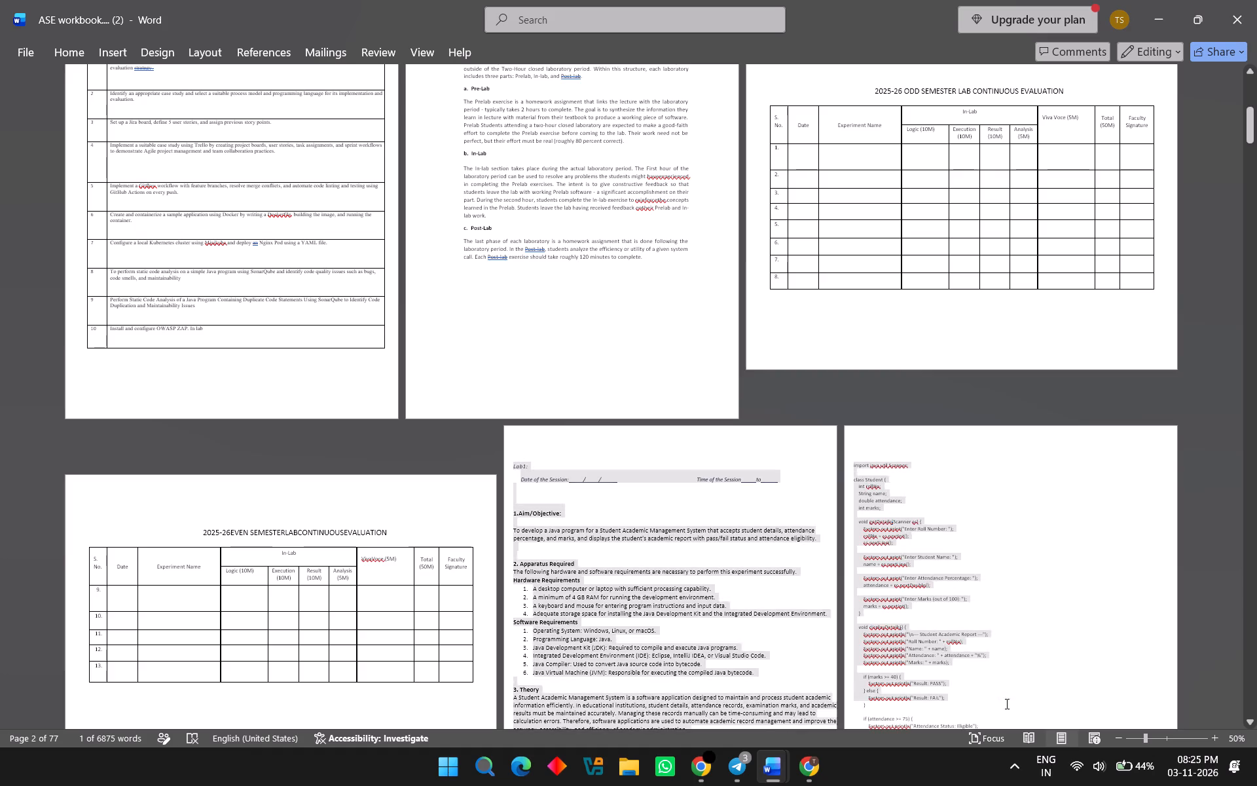
drag(1008, 705, 1101, 785)
scroll(1038, 749, up, 2)
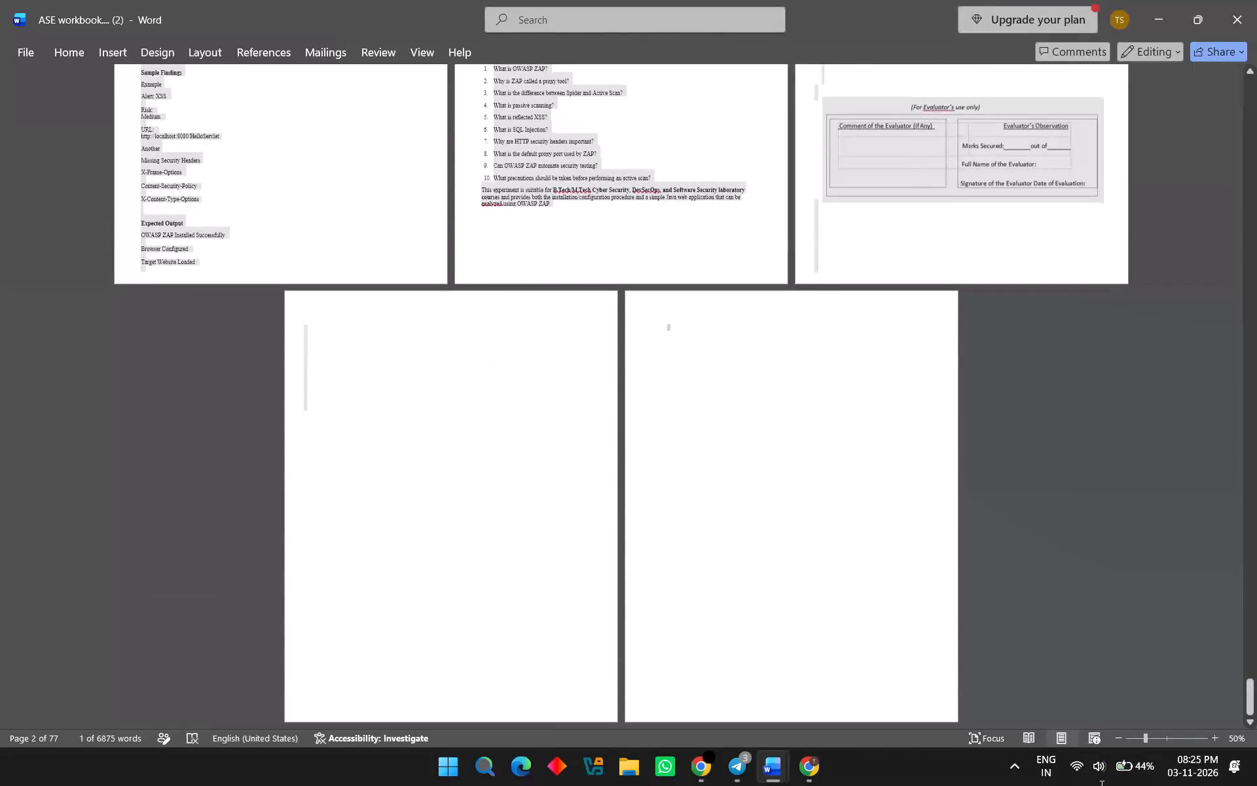
drag(1101, 785, 928, 249)
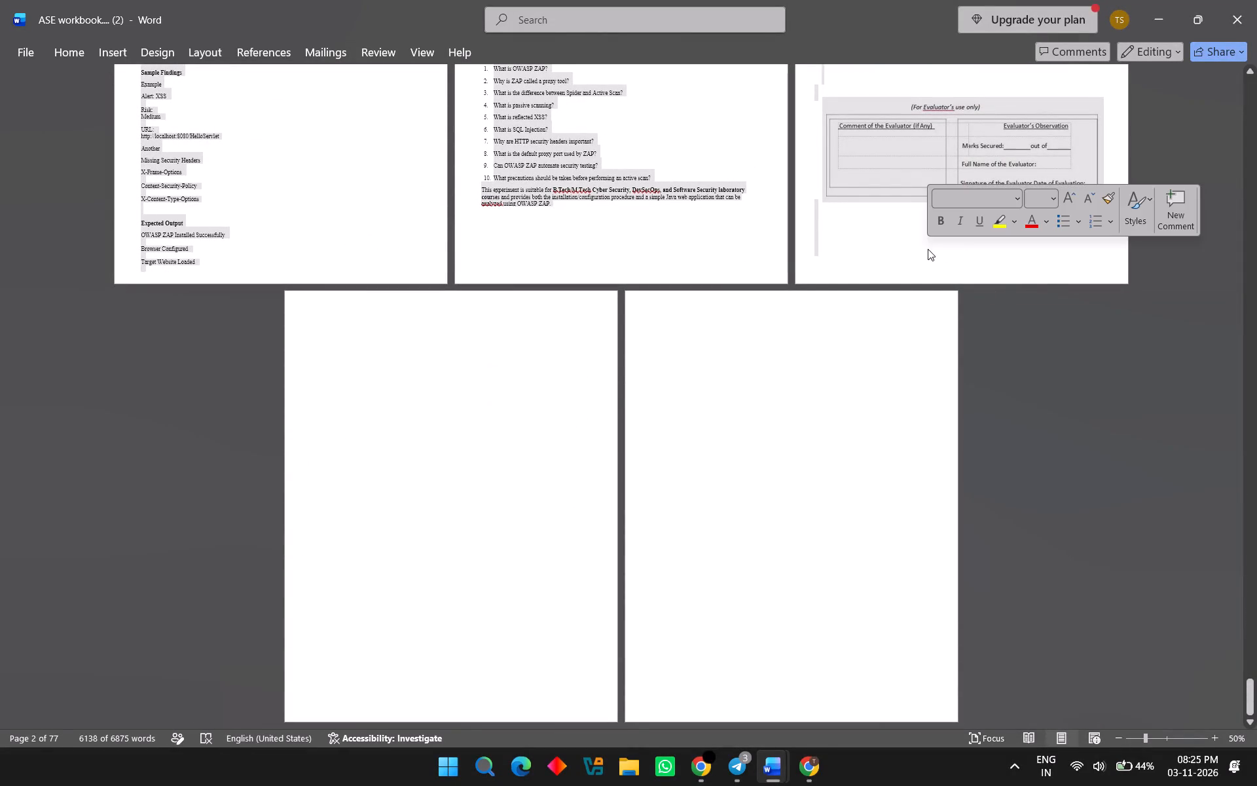
click(1036, 201)
text(12)
key(Return)
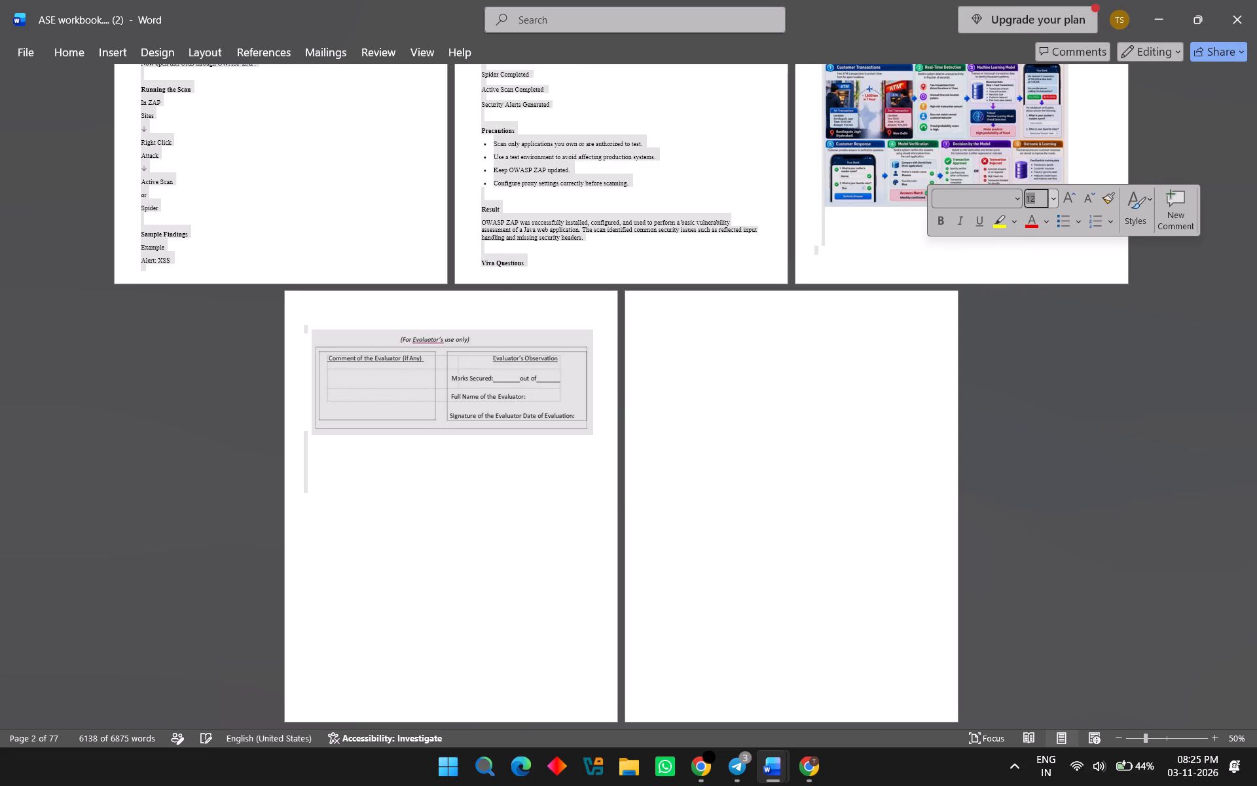
click(1057, 396)
Delete the Precautions section and its surrounding blank lines in the OWASP ZAP lab so Result directly follows Expected Output.
scroll(1057, 396, up, 2)
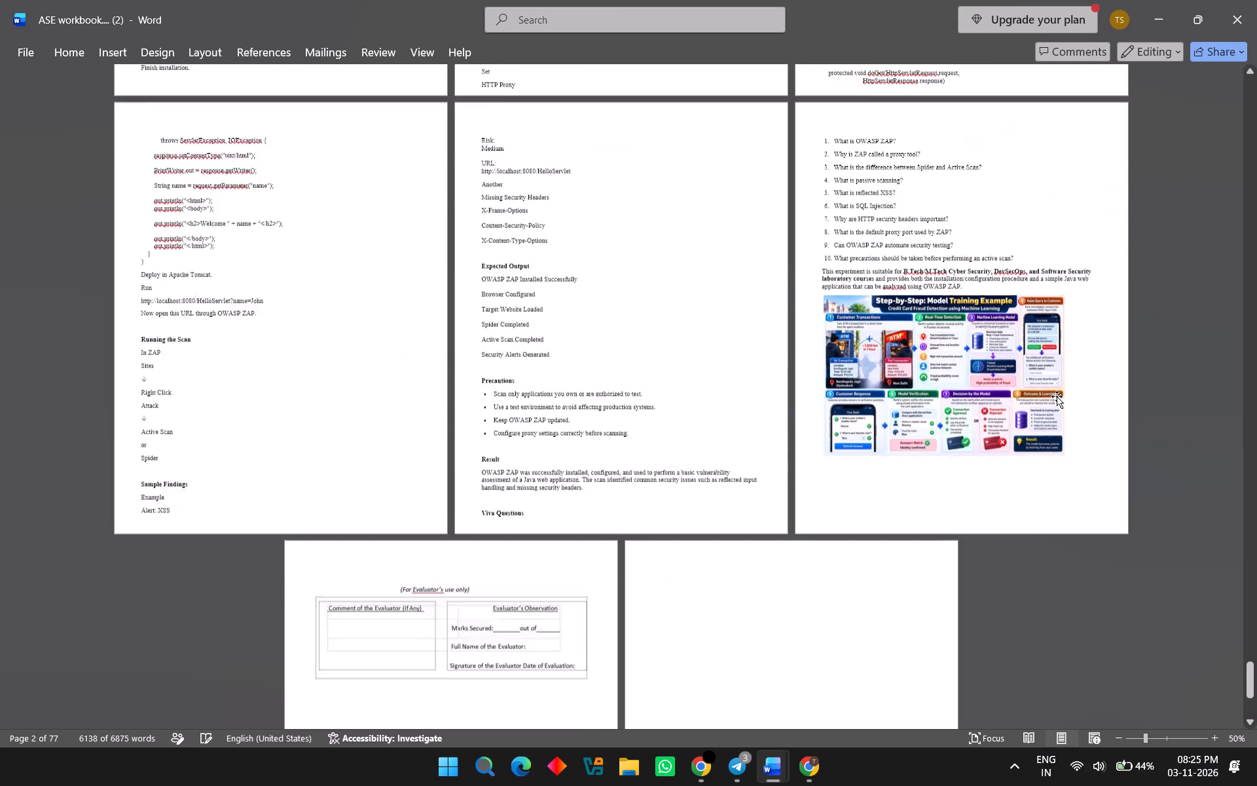
scroll(1057, 396, up, 1)
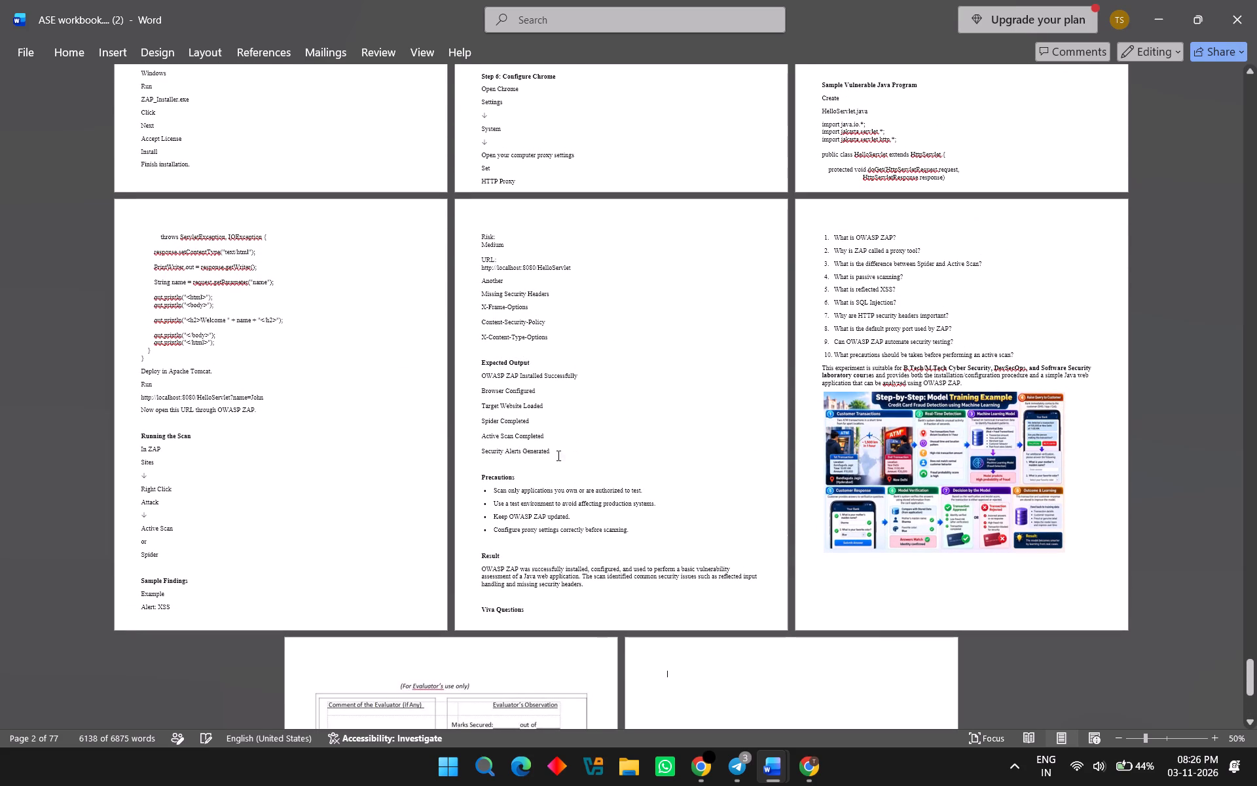
drag(655, 535, 475, 476)
key(BackSpace)
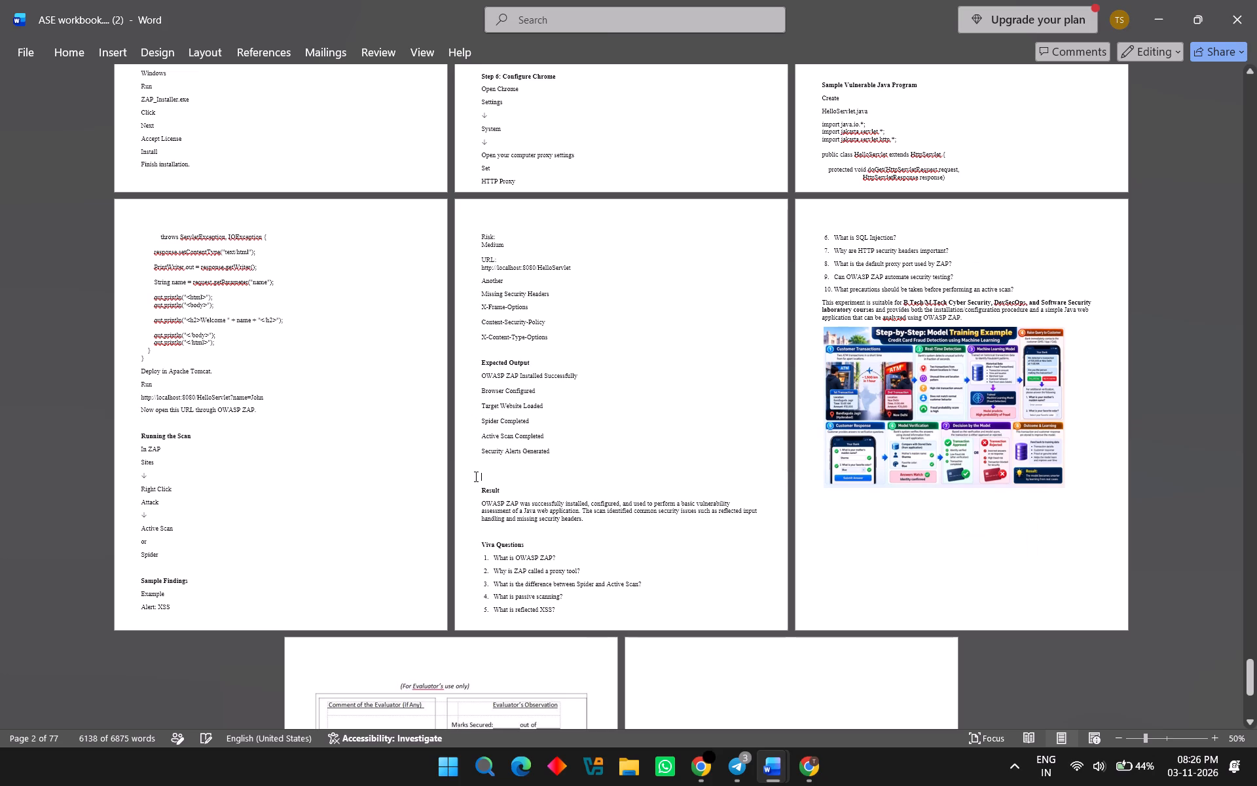
key(BackSpace)
key(BackSpace)
key(BackSpace)
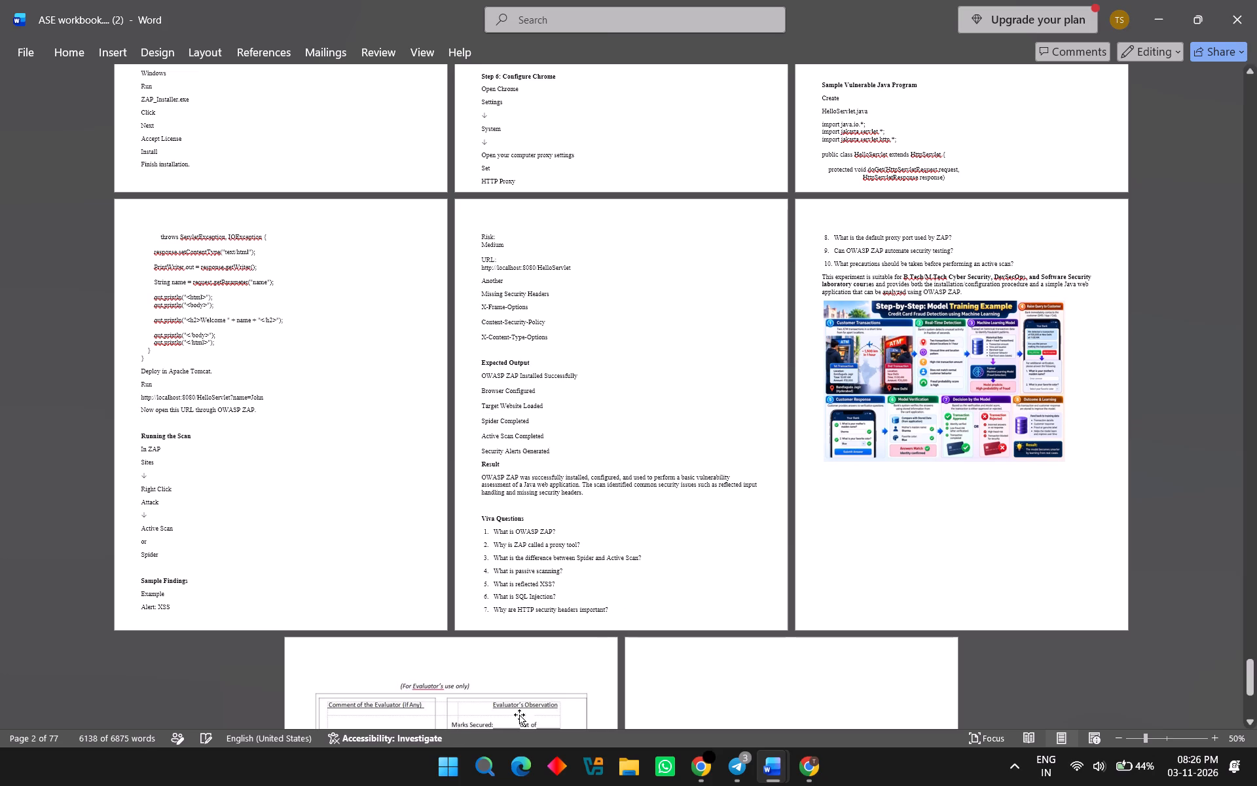
Move the last lab's evaluator comment box onto the preceding page, below the Model Training Example picture.
click(414, 690)
drag(414, 690, 902, 559)
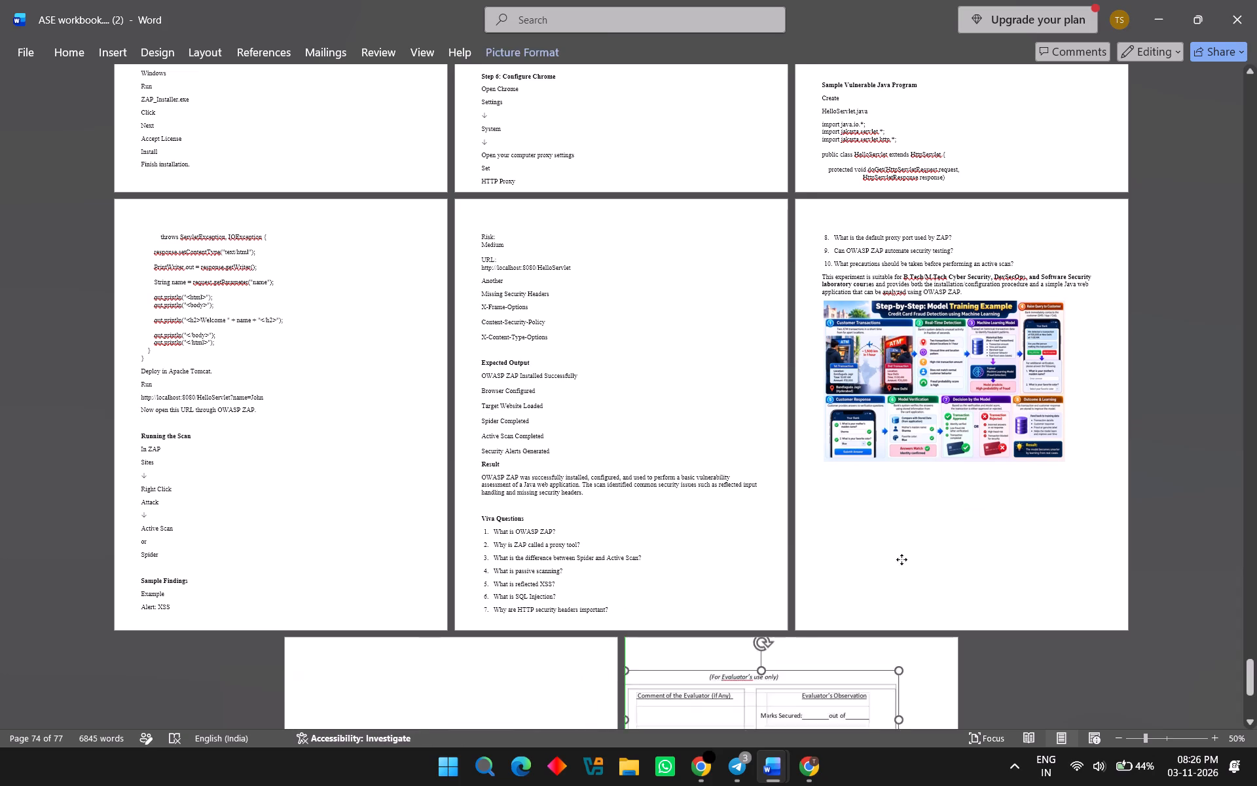
drag(902, 559, 949, 551)
click(1154, 457)
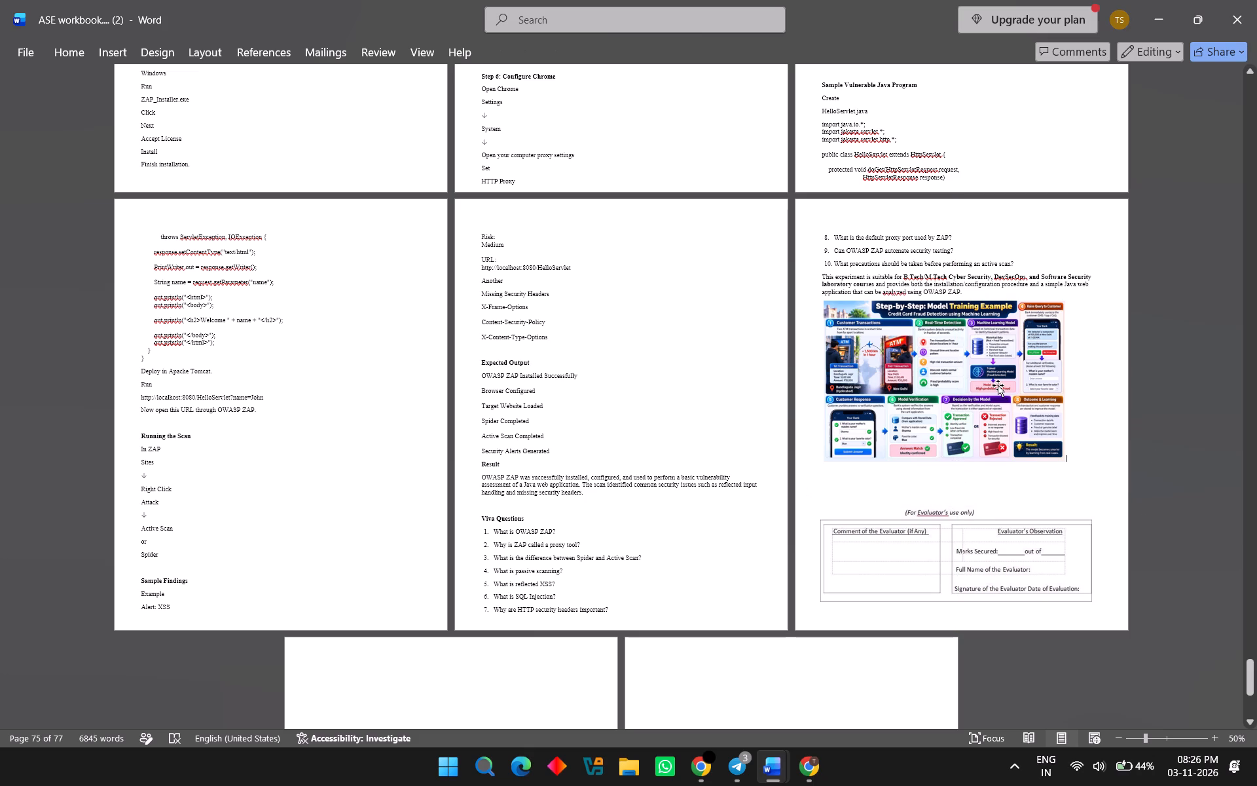
Centre-align the Model Training Example picture and the evaluator comment box at the end of the OWASP ZAP lab.
click(997, 385)
key(ctrl+e)
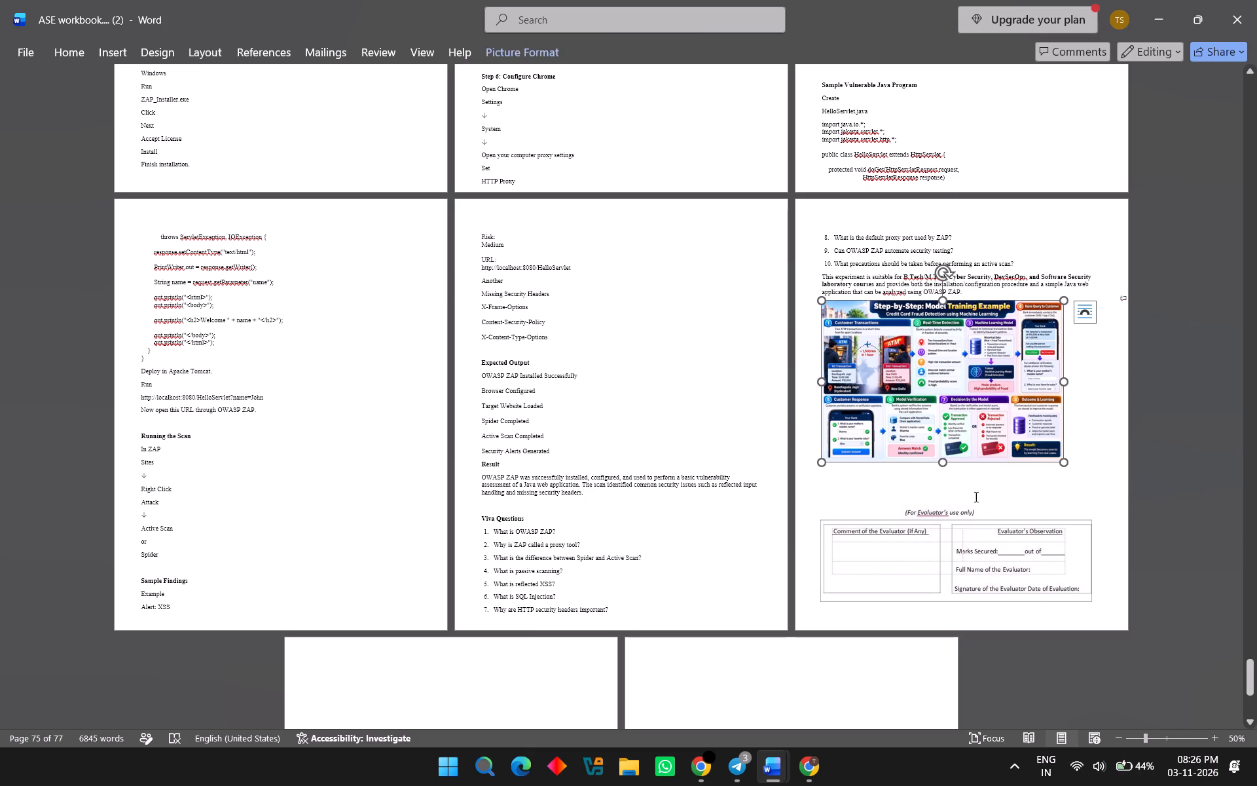
click(969, 552)
key(ctrl+e)
click(969, 552)
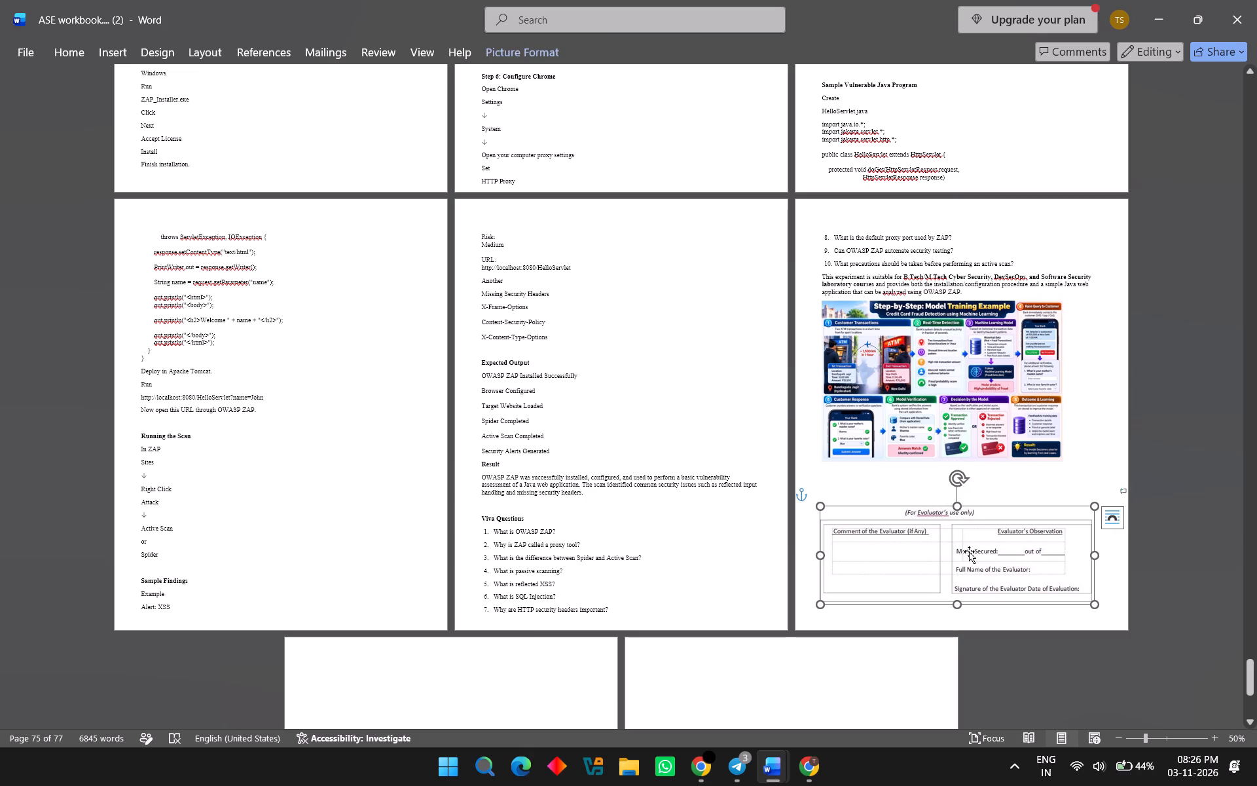
key(ctrl+e)
click(1177, 405)
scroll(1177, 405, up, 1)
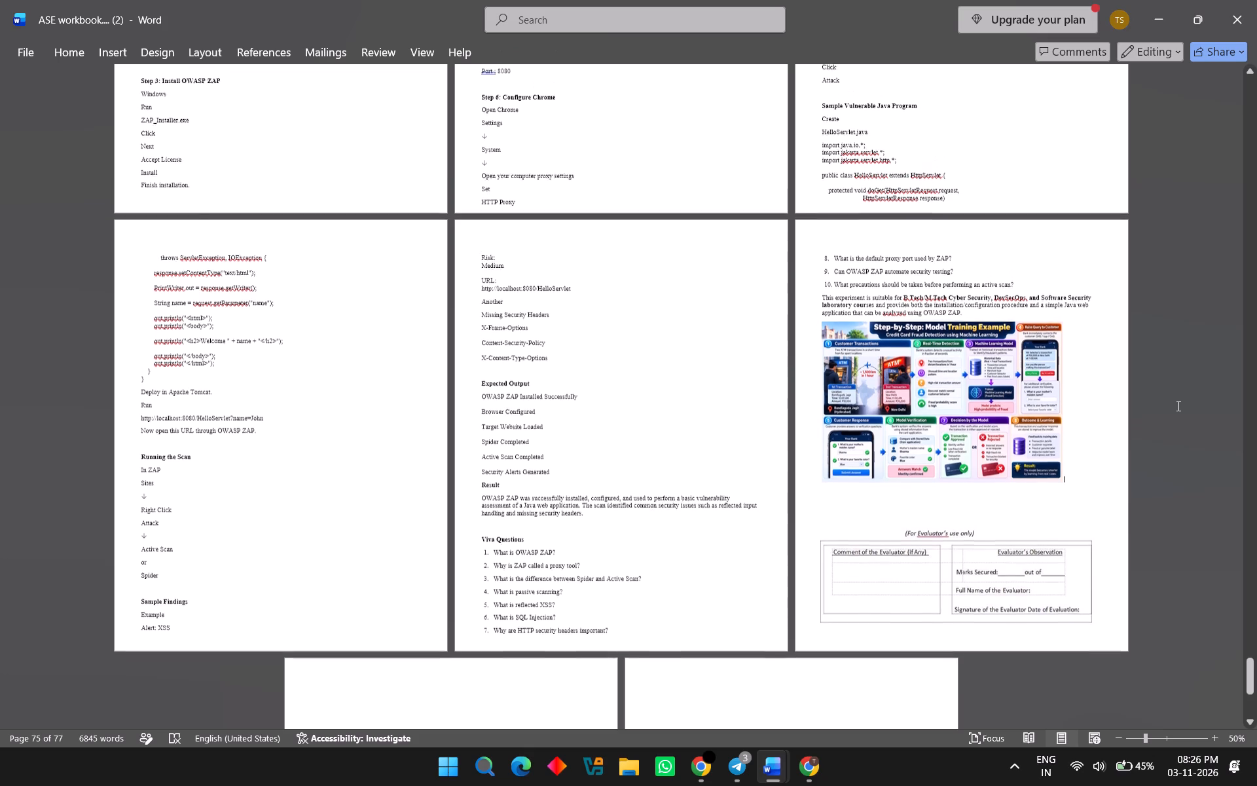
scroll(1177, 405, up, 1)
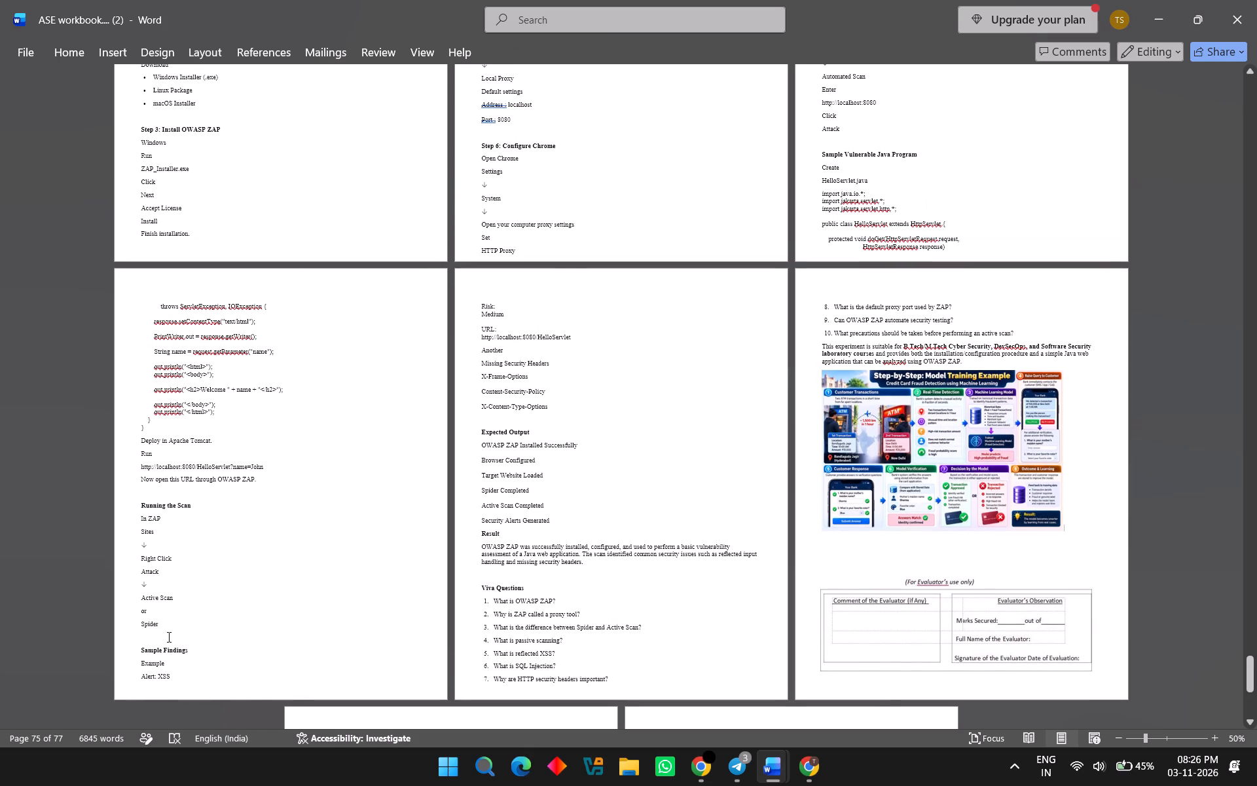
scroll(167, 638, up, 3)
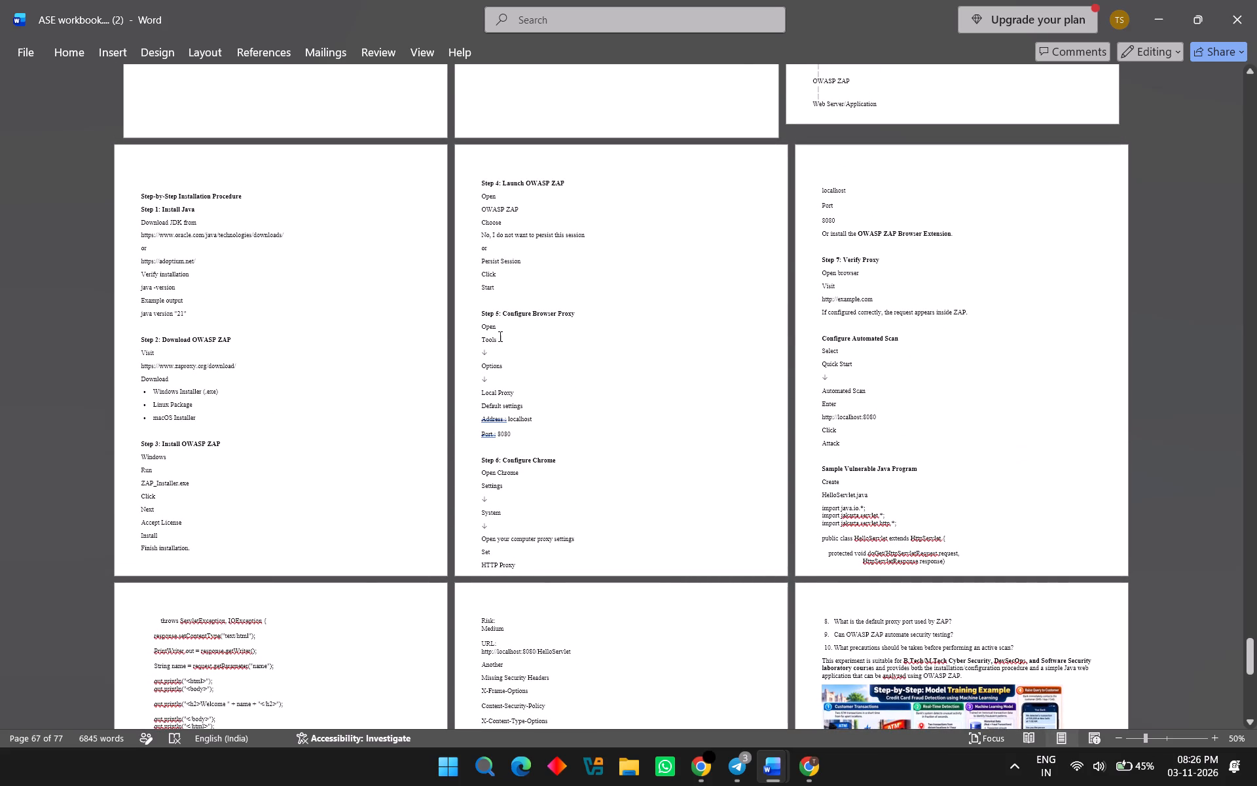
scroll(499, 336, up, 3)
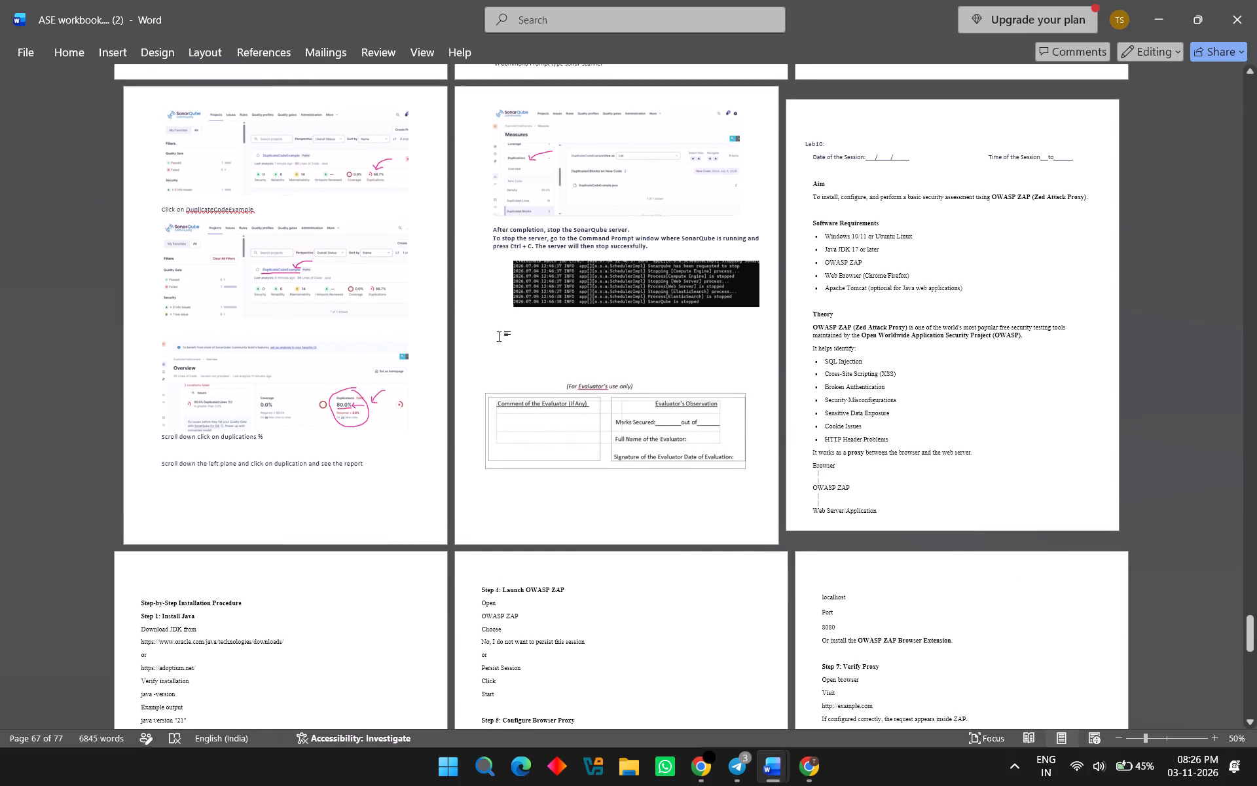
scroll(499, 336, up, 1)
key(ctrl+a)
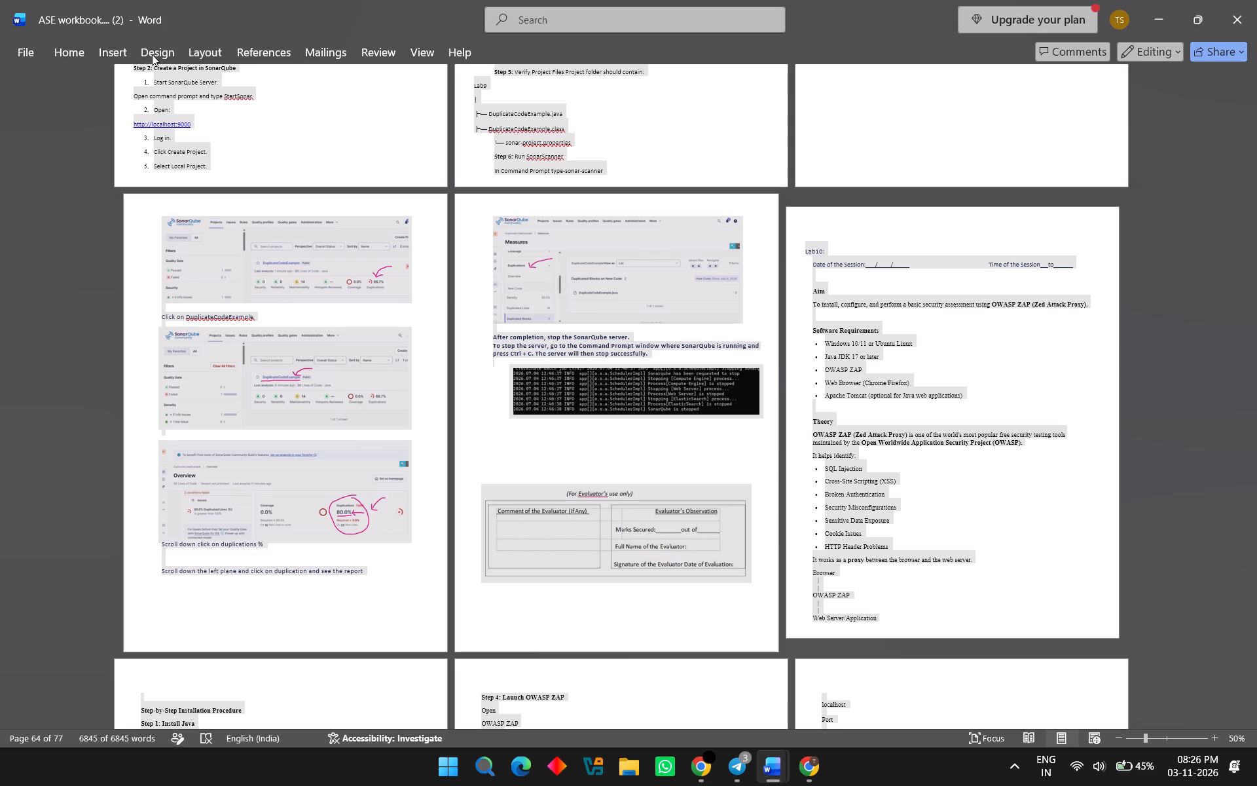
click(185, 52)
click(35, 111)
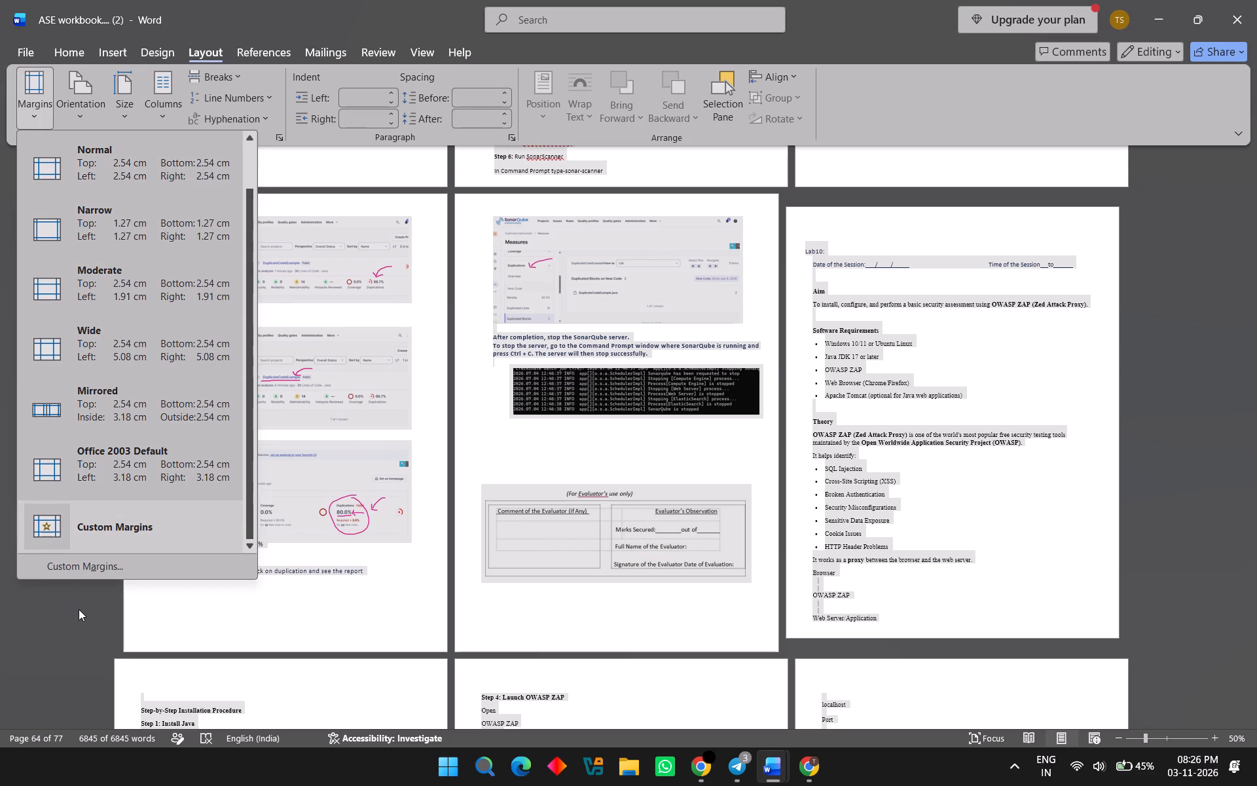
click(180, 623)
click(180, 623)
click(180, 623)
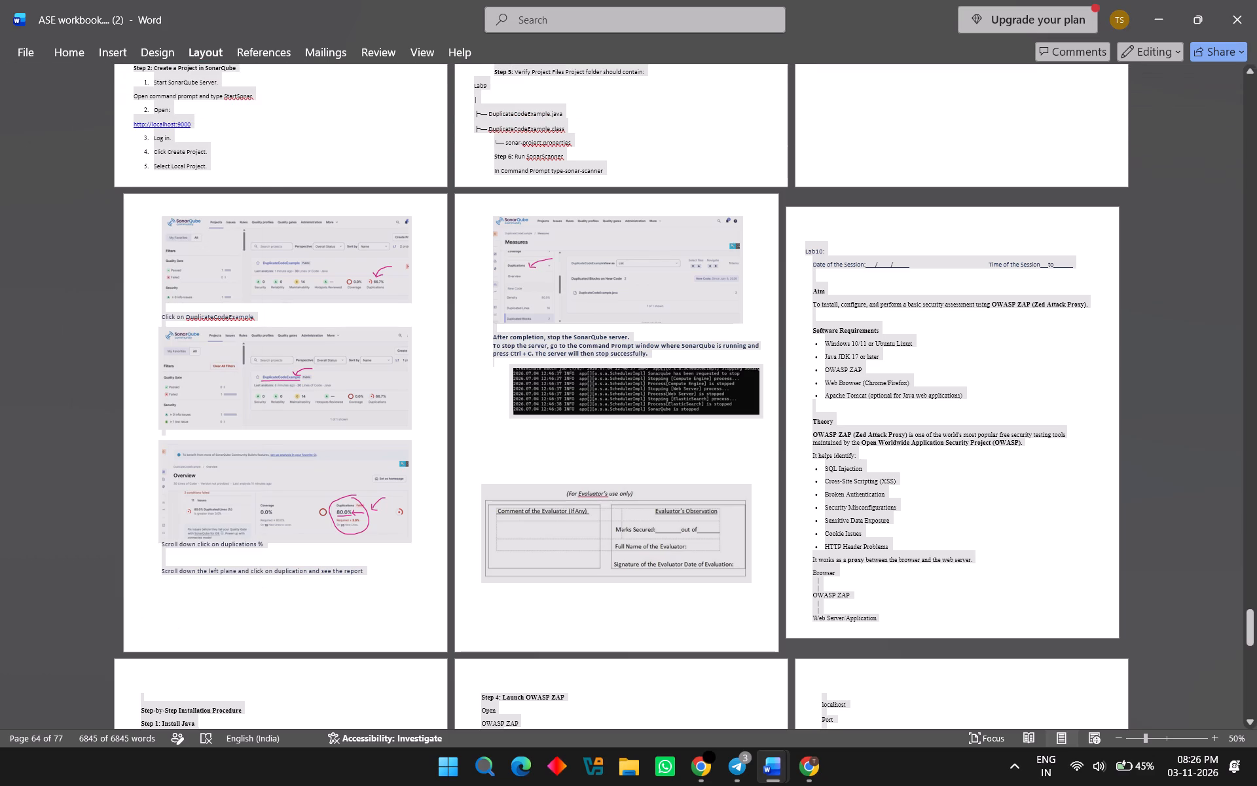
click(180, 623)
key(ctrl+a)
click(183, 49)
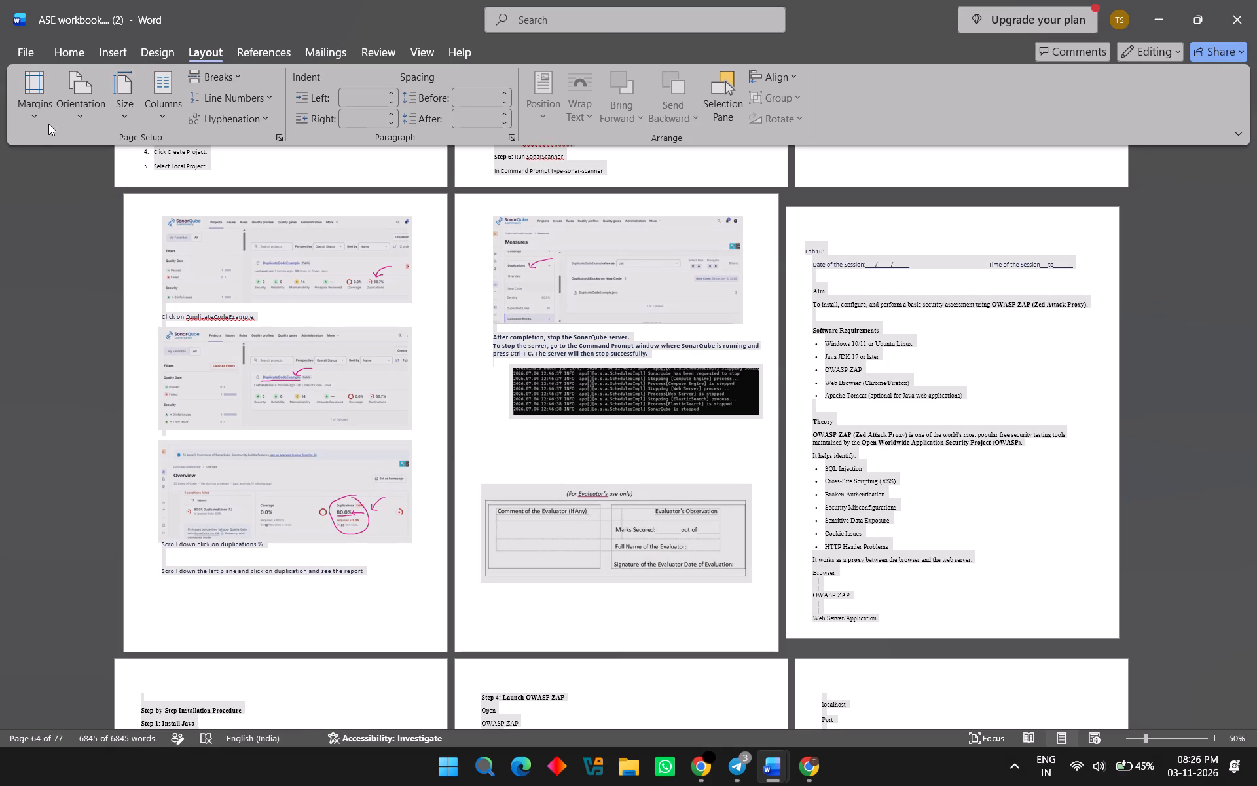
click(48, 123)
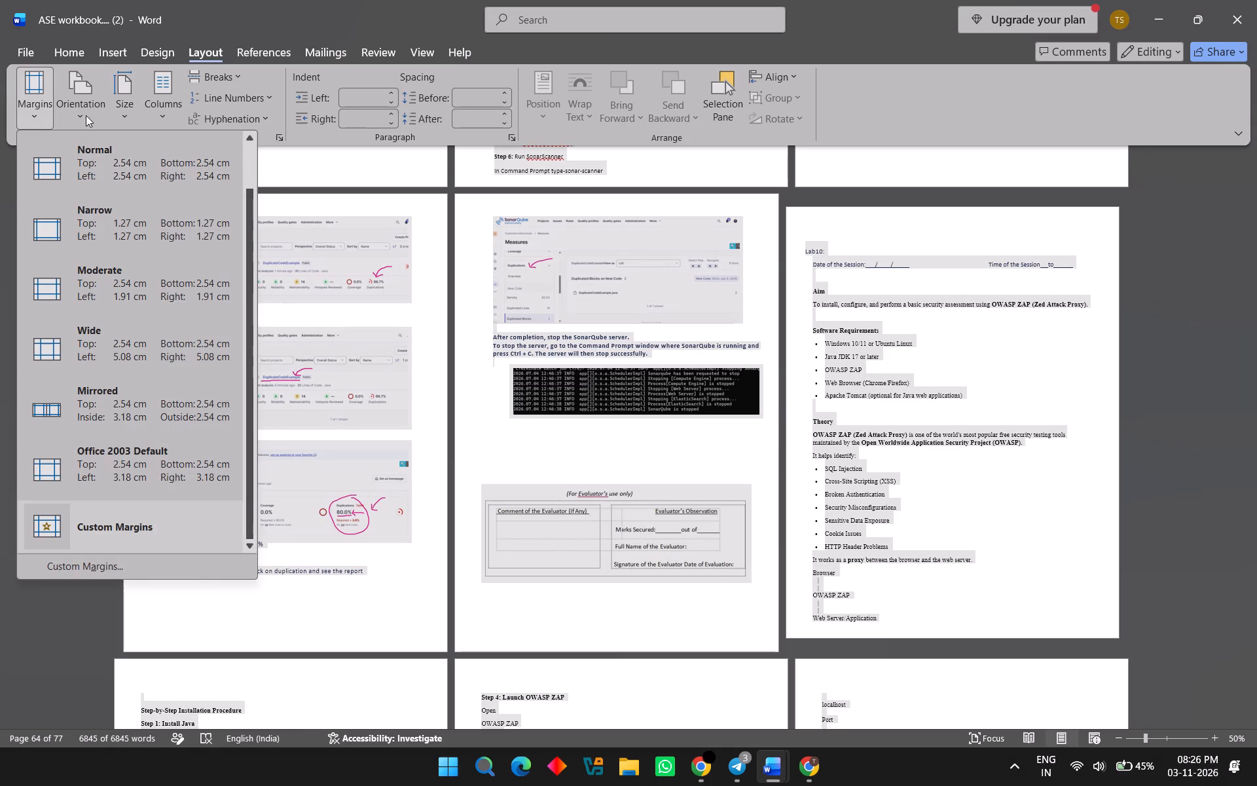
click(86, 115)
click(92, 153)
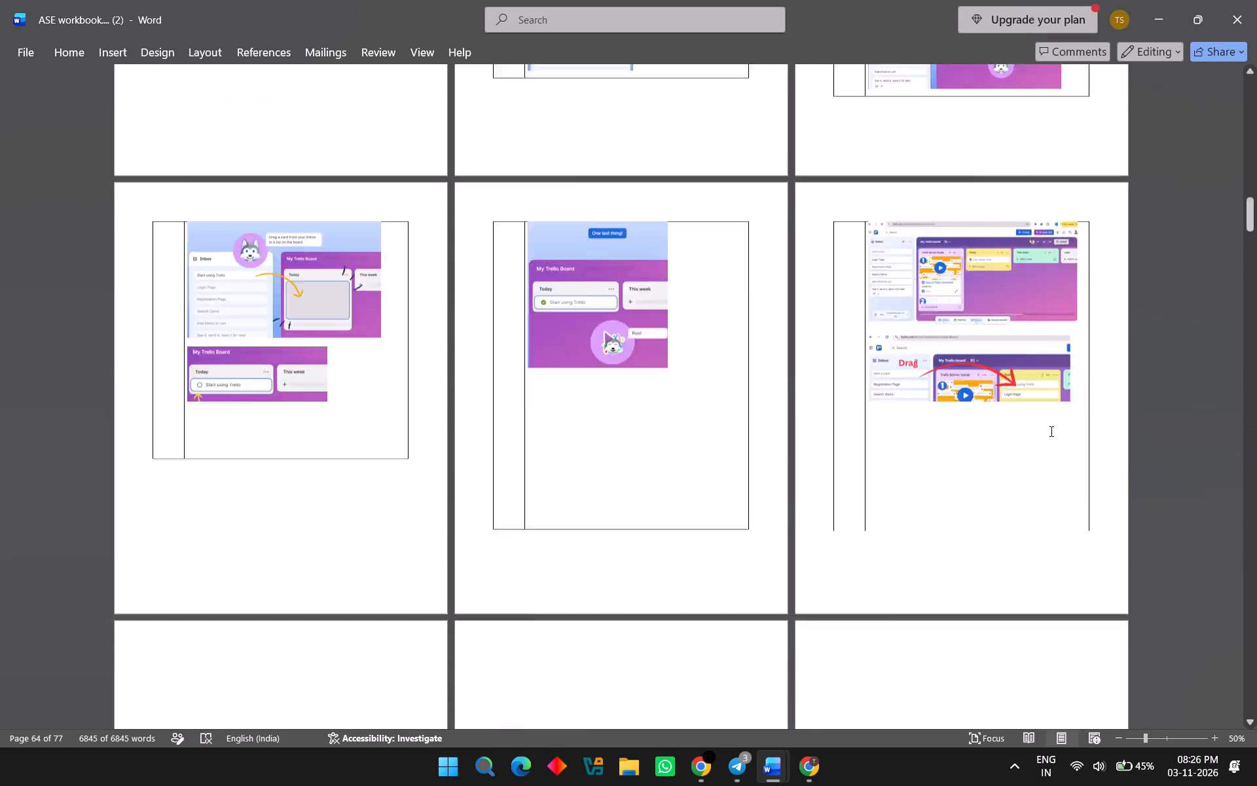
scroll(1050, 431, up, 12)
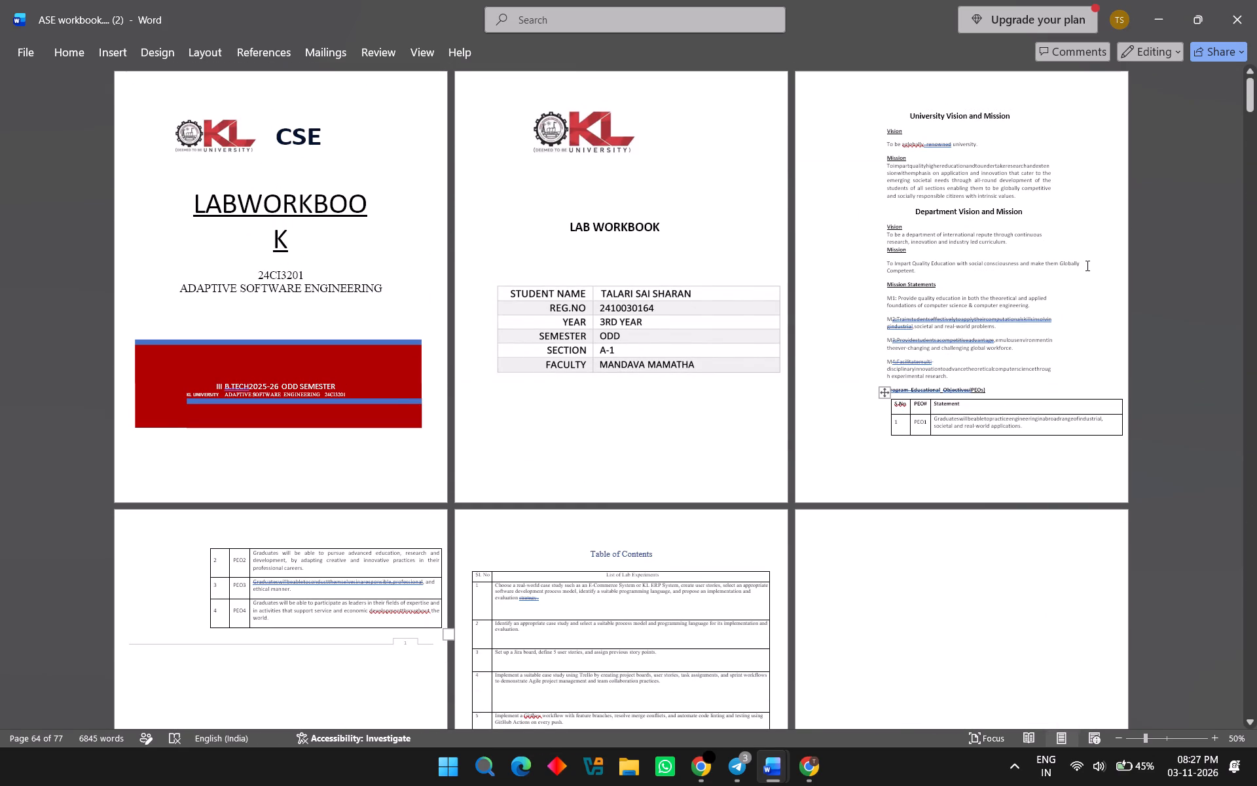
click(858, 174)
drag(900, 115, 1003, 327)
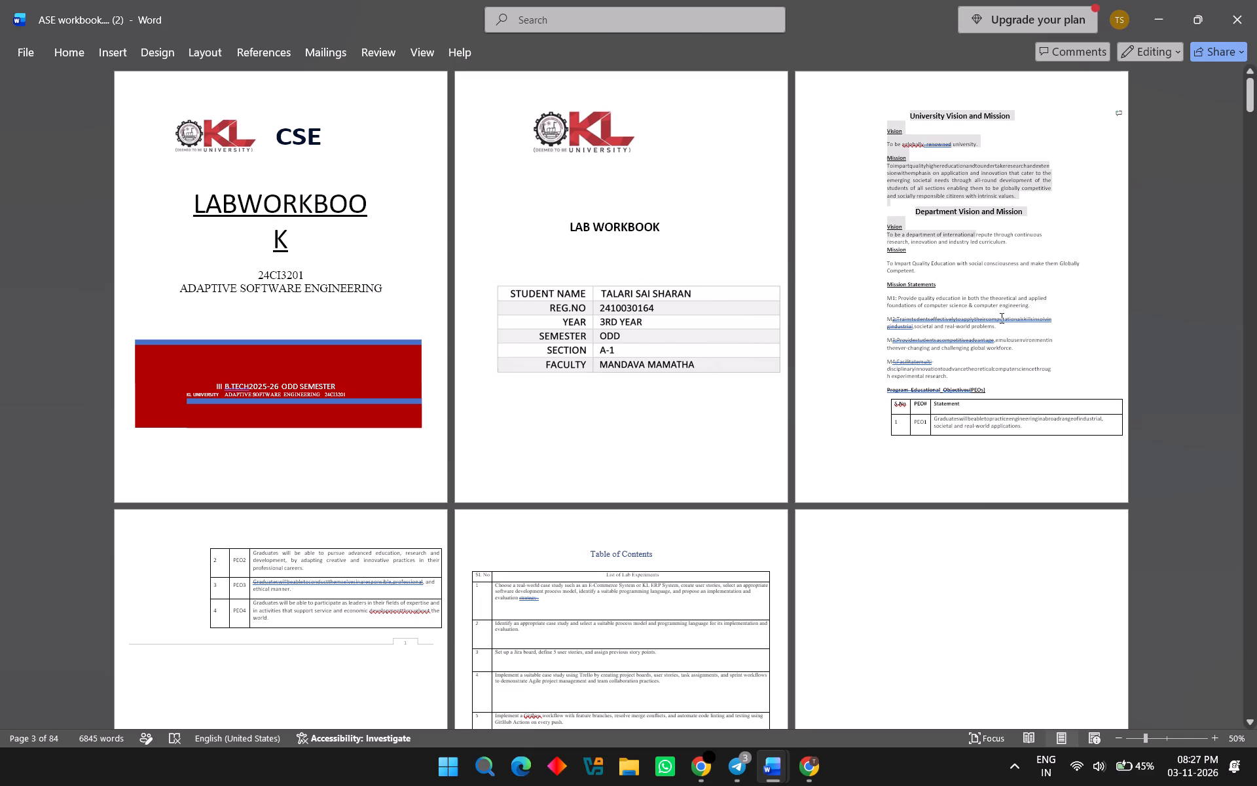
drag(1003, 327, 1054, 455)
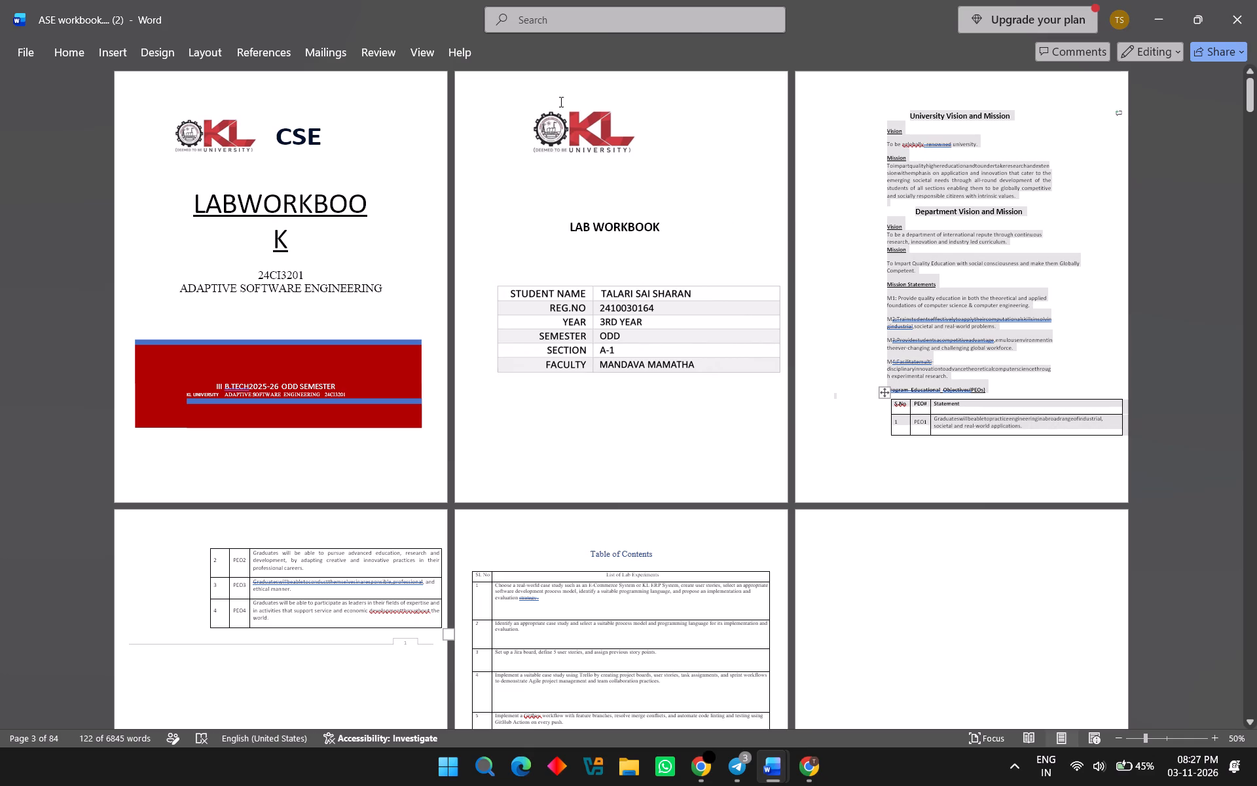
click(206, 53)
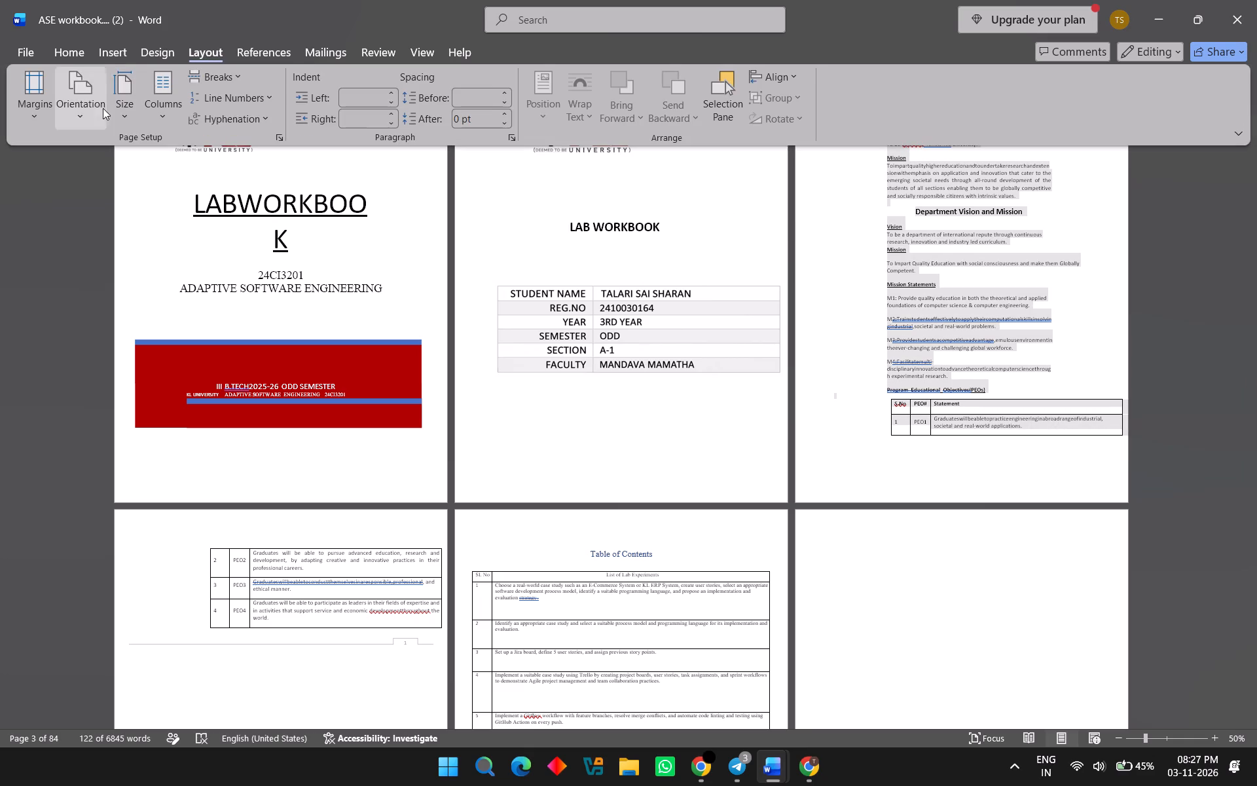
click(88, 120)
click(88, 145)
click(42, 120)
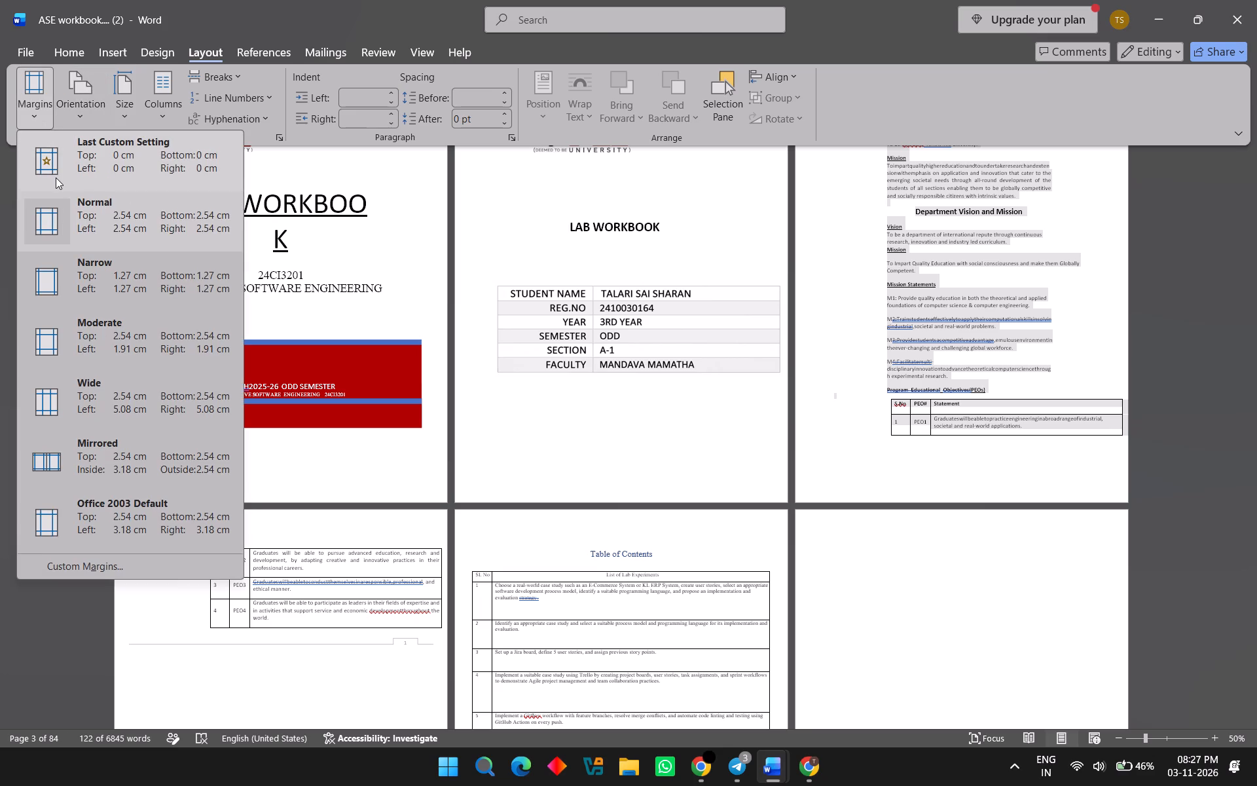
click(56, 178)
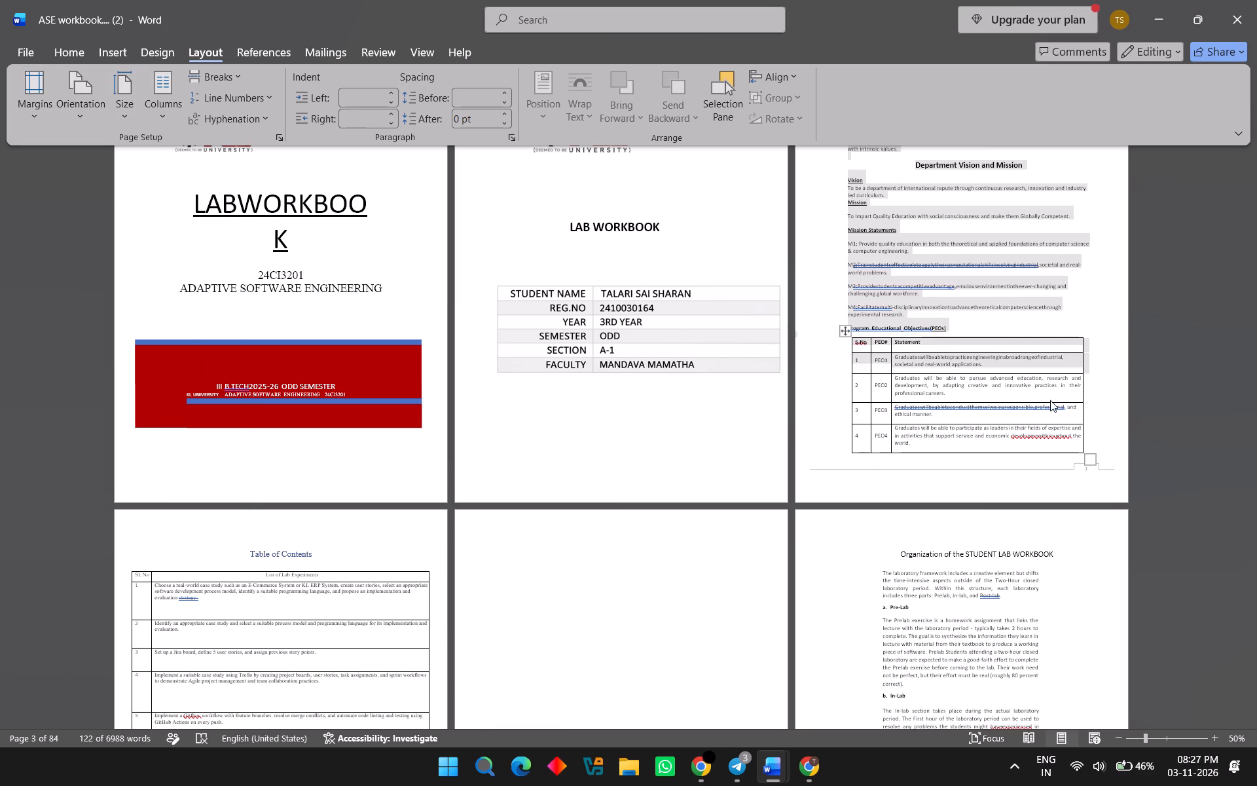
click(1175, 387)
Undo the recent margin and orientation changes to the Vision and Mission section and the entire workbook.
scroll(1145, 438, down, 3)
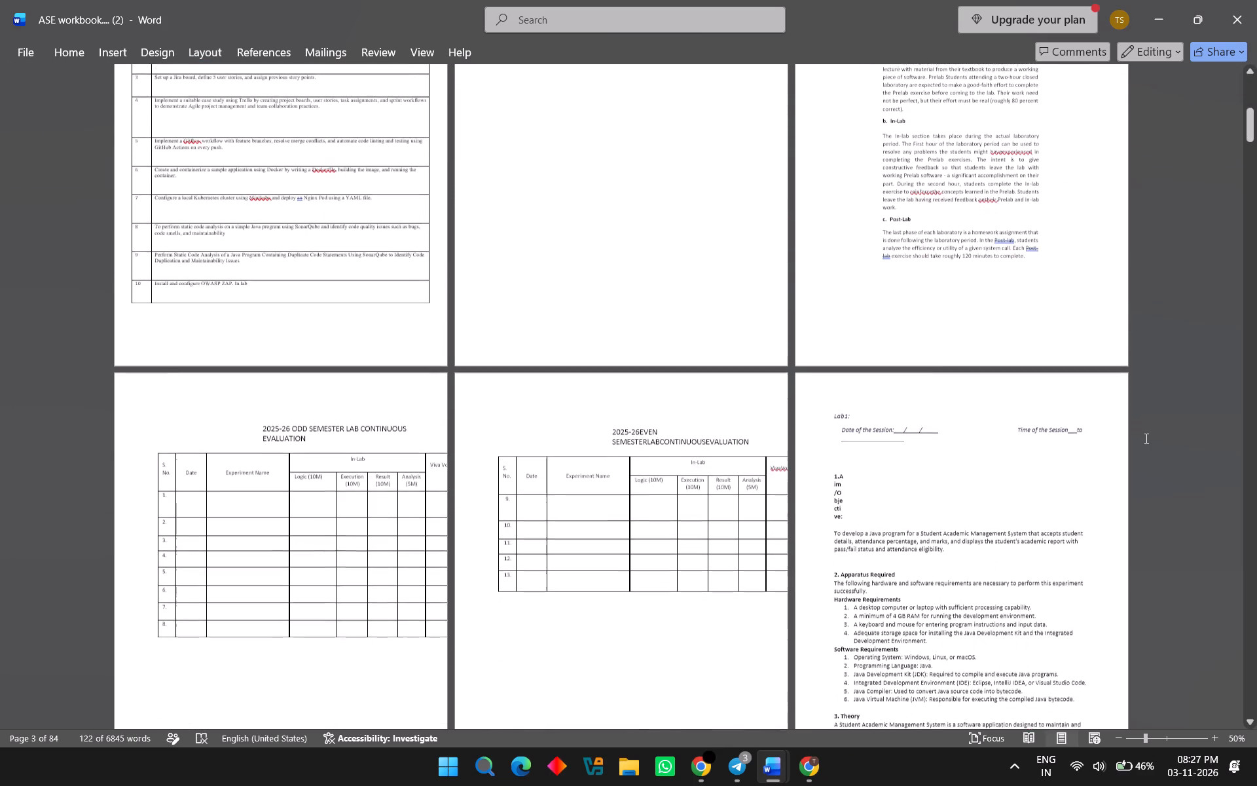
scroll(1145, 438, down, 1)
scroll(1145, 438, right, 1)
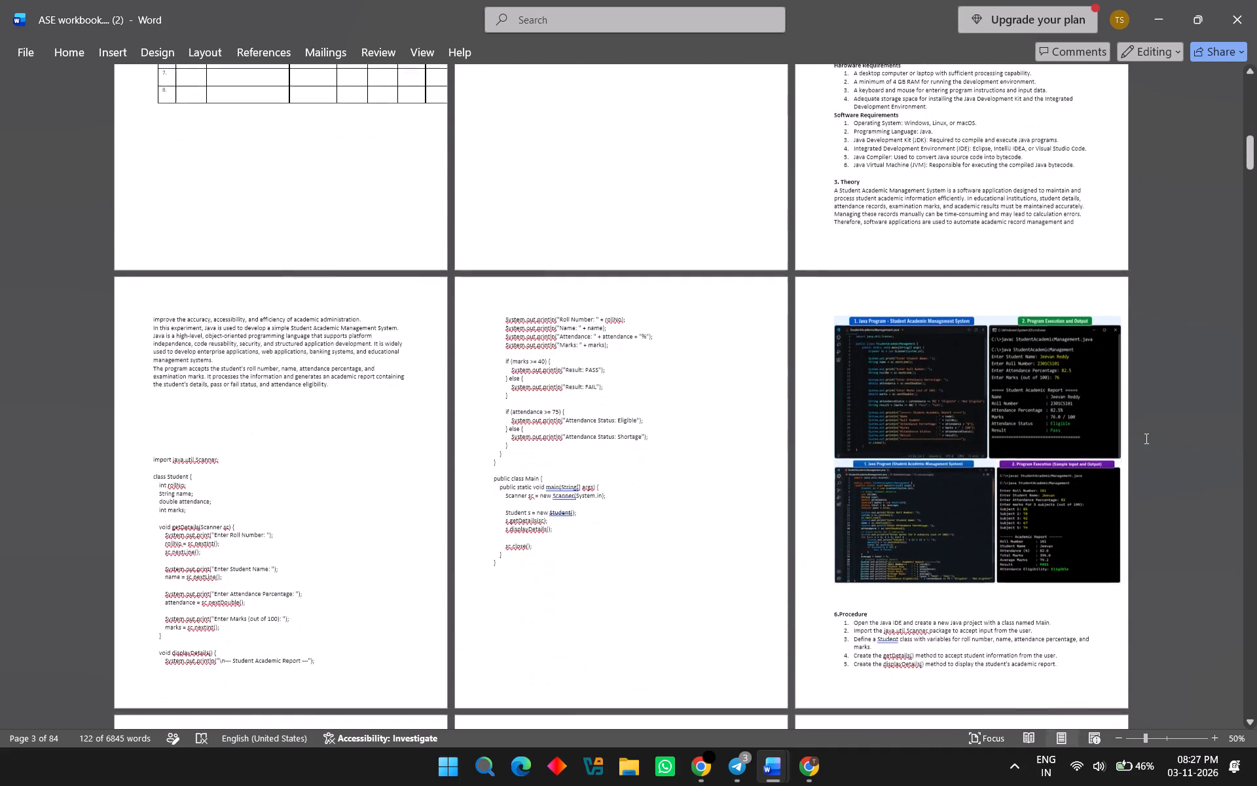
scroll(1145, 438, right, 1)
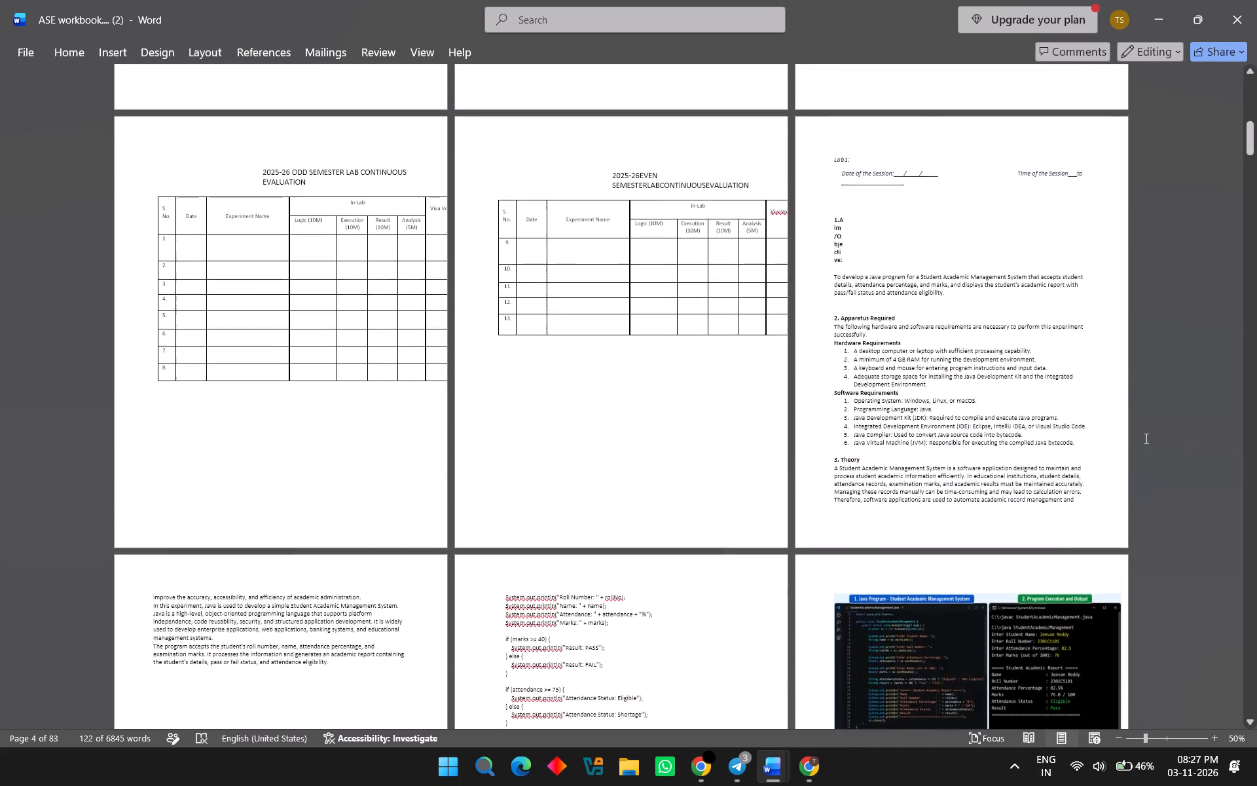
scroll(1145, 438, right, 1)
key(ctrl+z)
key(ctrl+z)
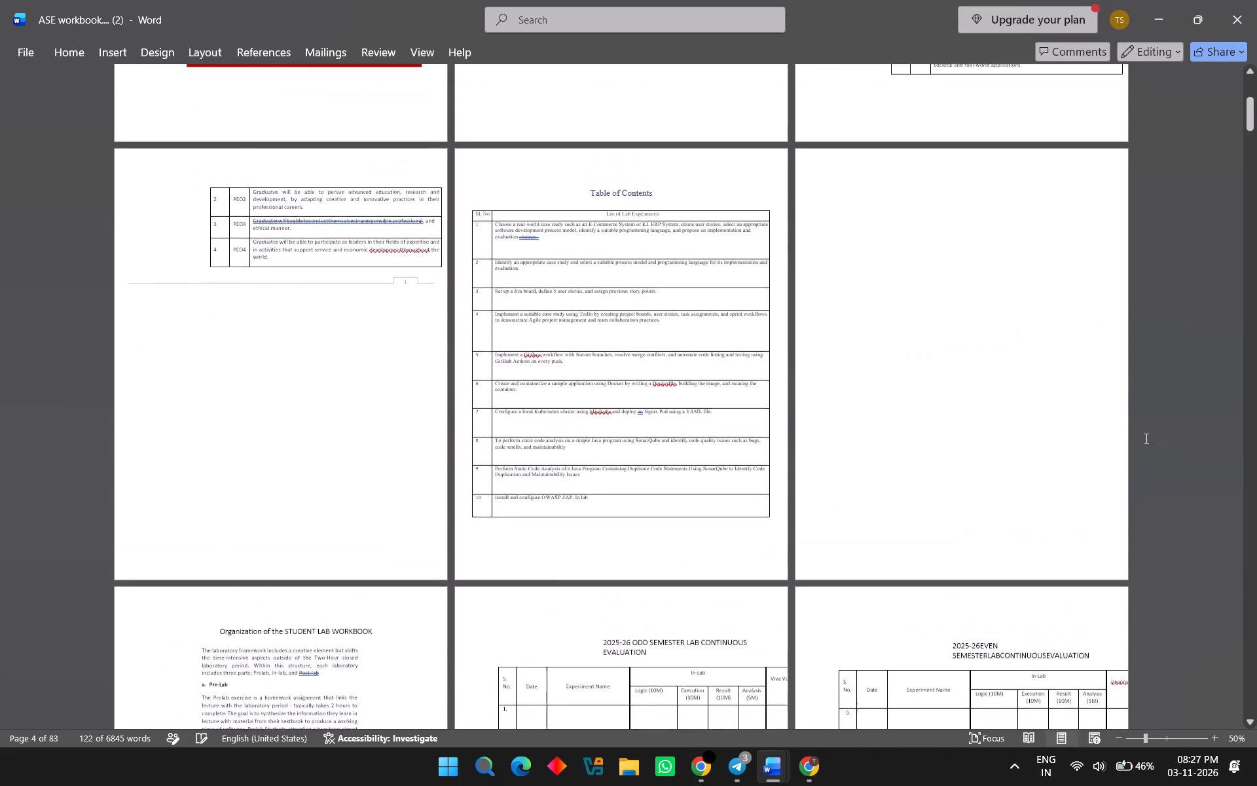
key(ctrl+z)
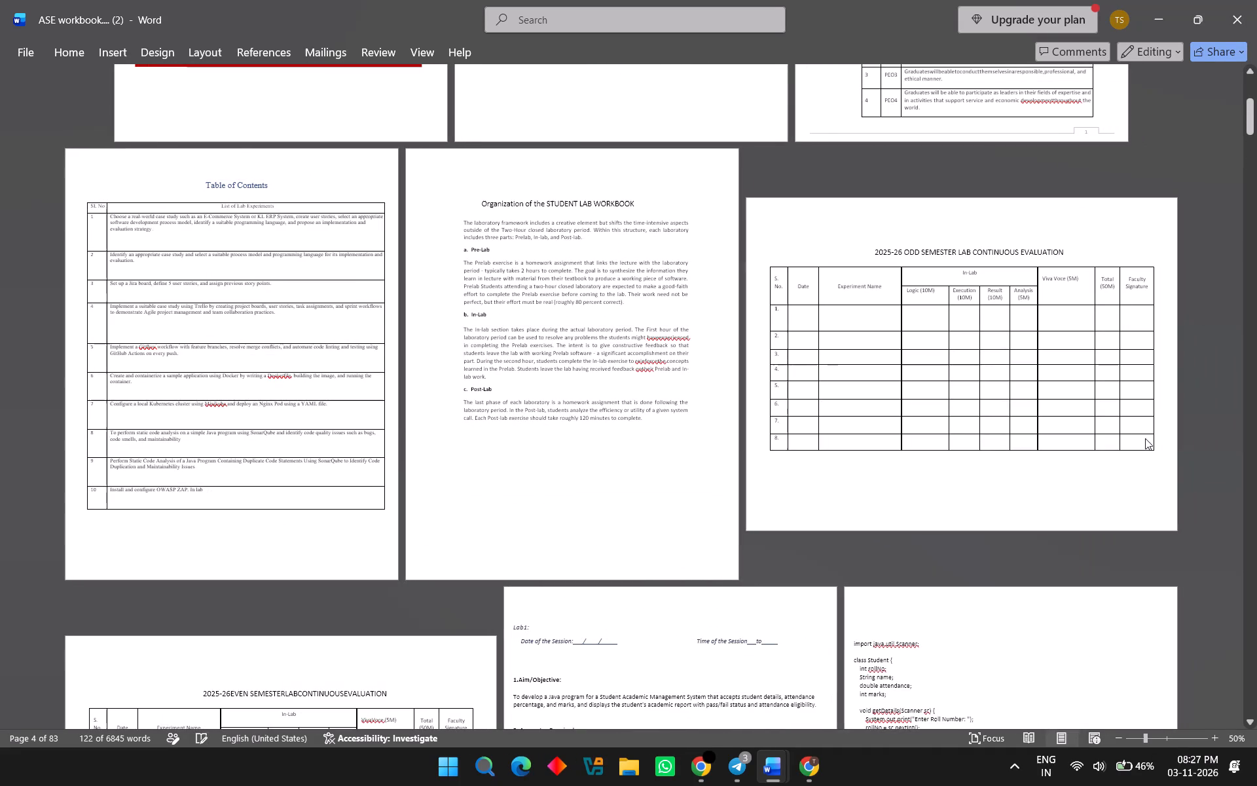
Apply Normal 2.54 cm margins to all content from the Lab 1 heading through the end of the workbook.
scroll(1145, 438, down, 1)
click(1184, 375)
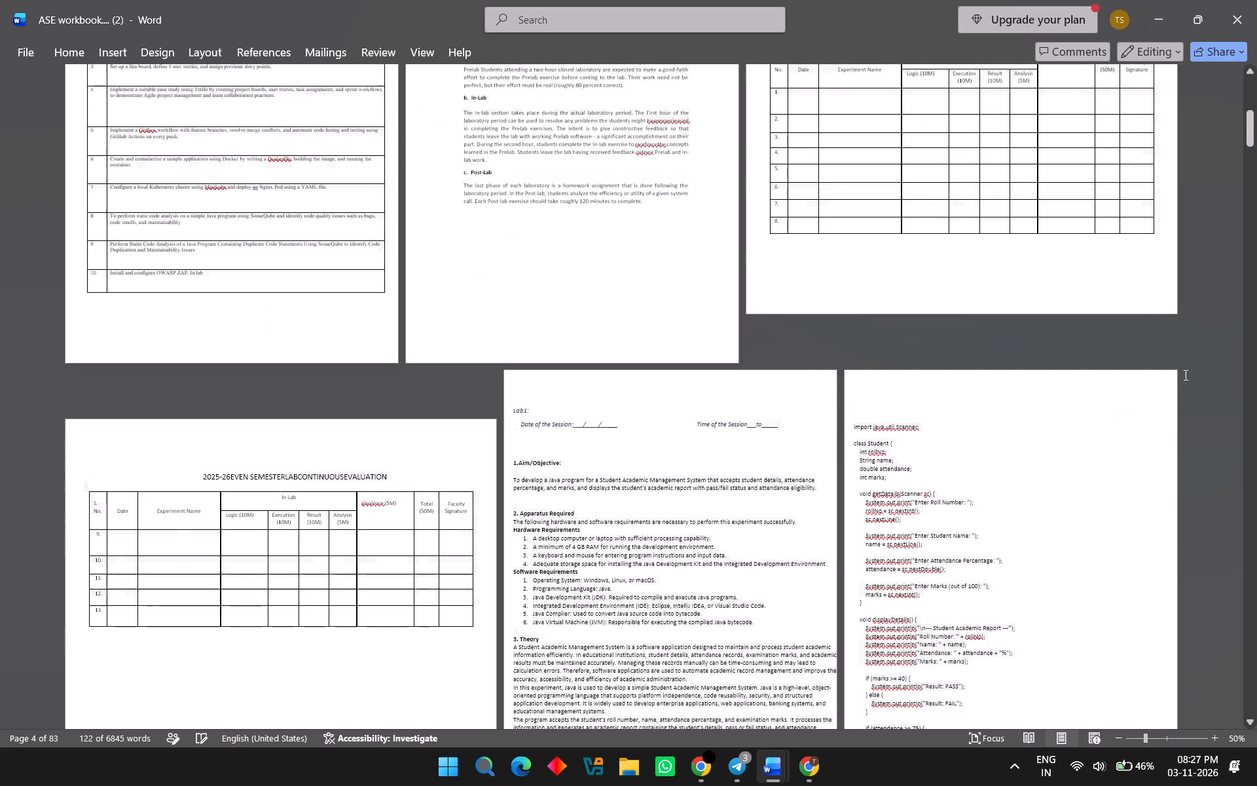
drag(513, 411, 1018, 785)
scroll(870, 669, up, 3)
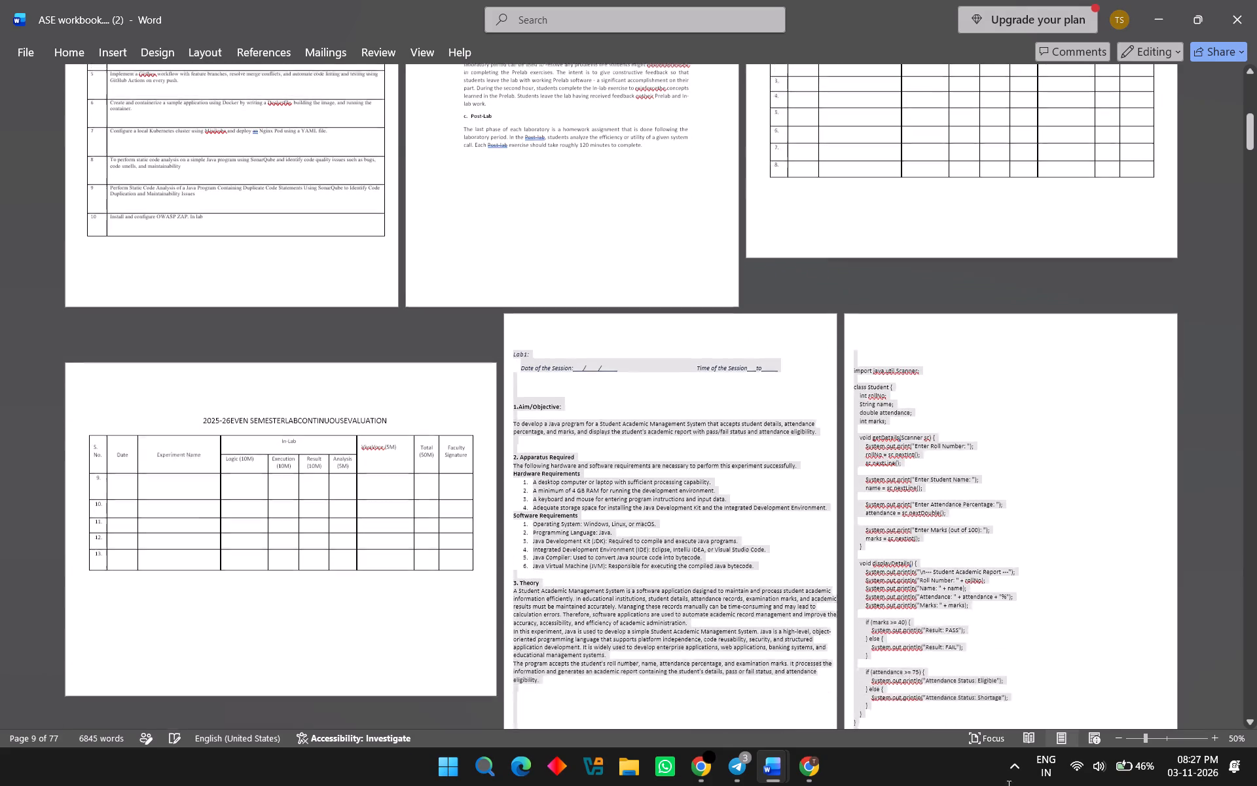
scroll(1018, 785, up, 2)
drag(1018, 785, 1162, 785)
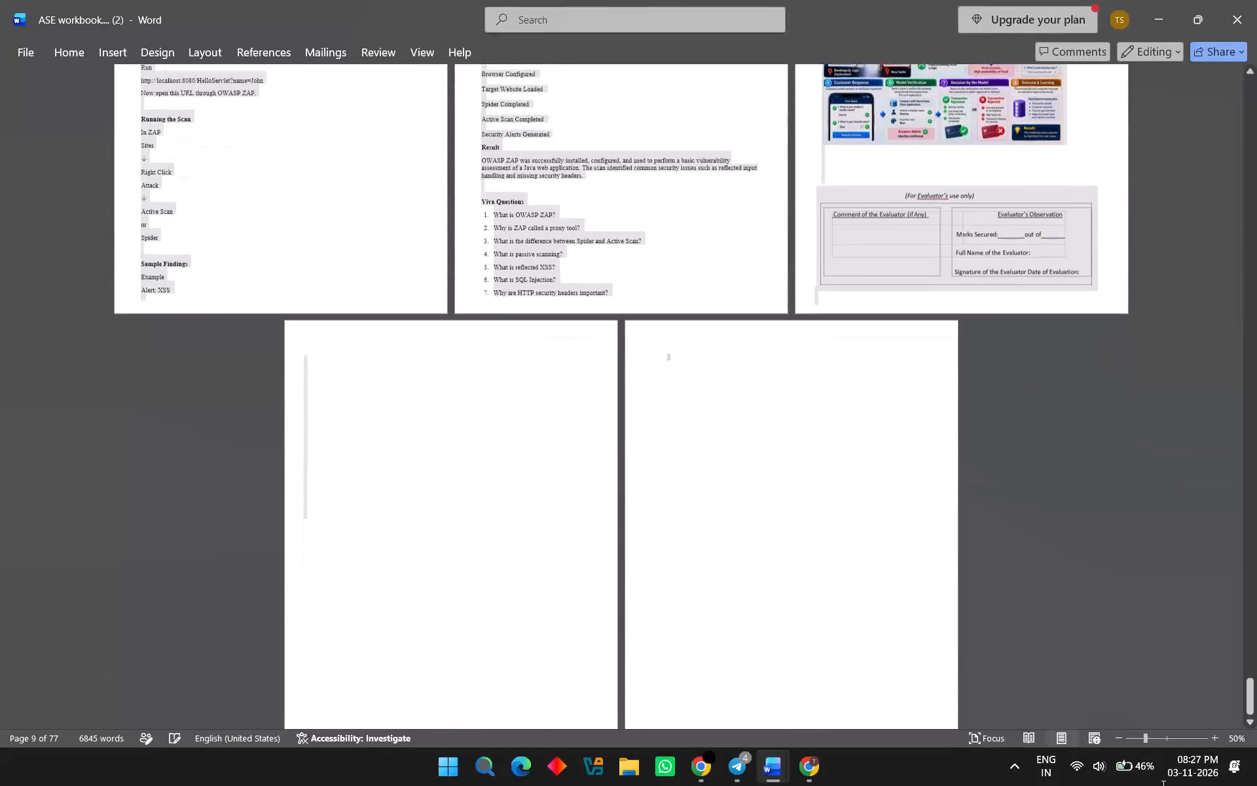
drag(1162, 785, 1103, 272)
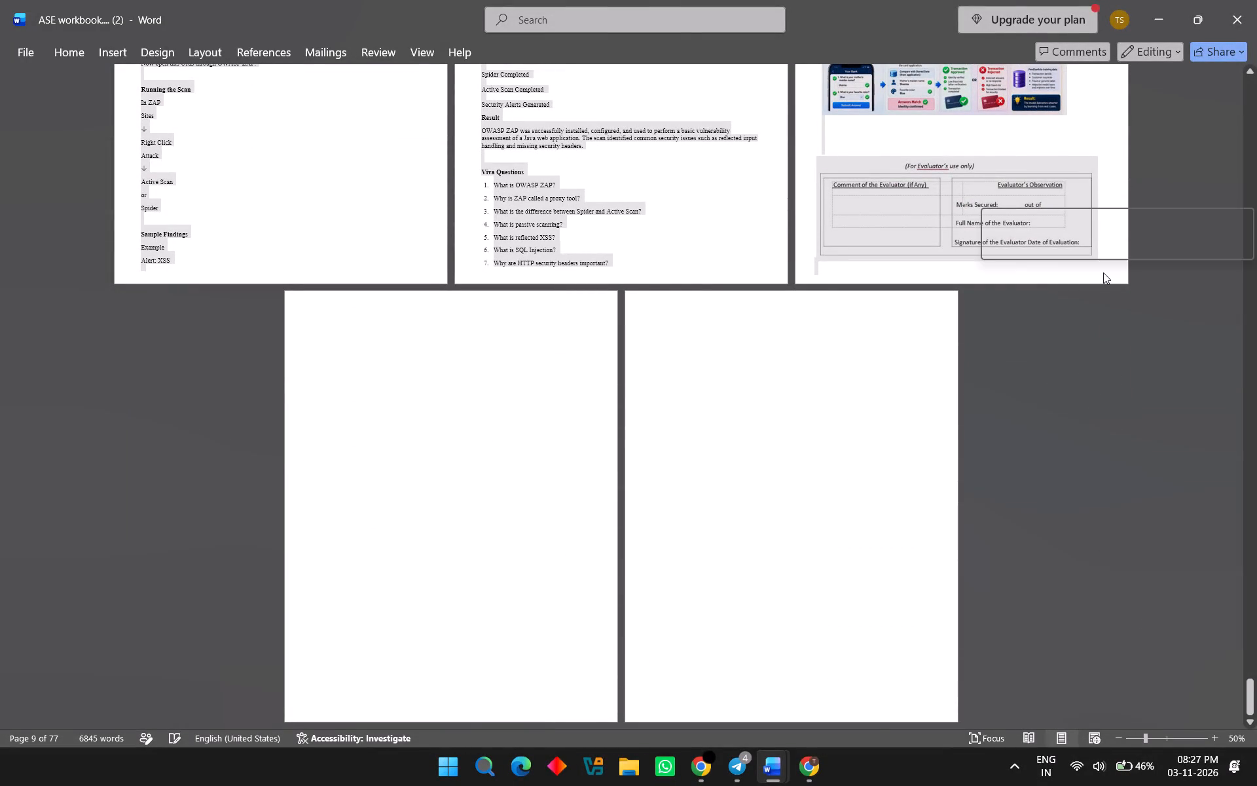
click(200, 44)
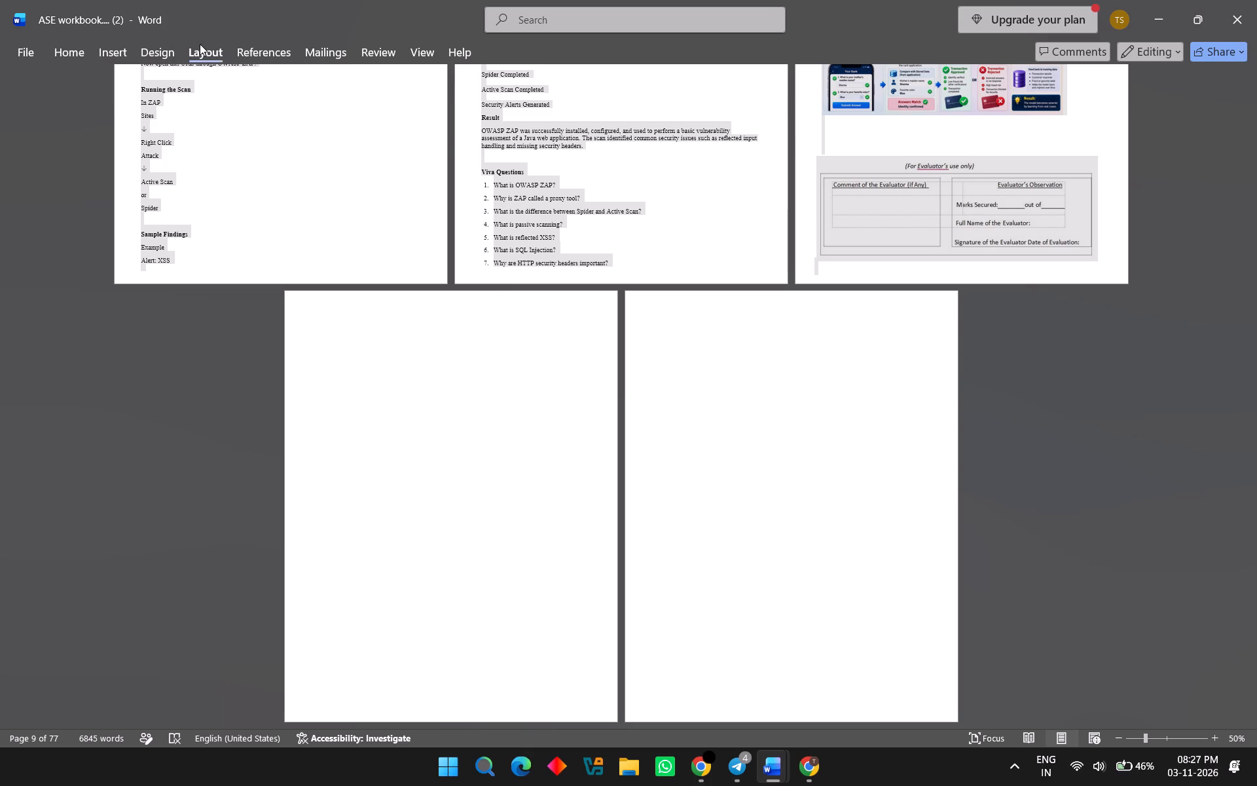
click(46, 121)
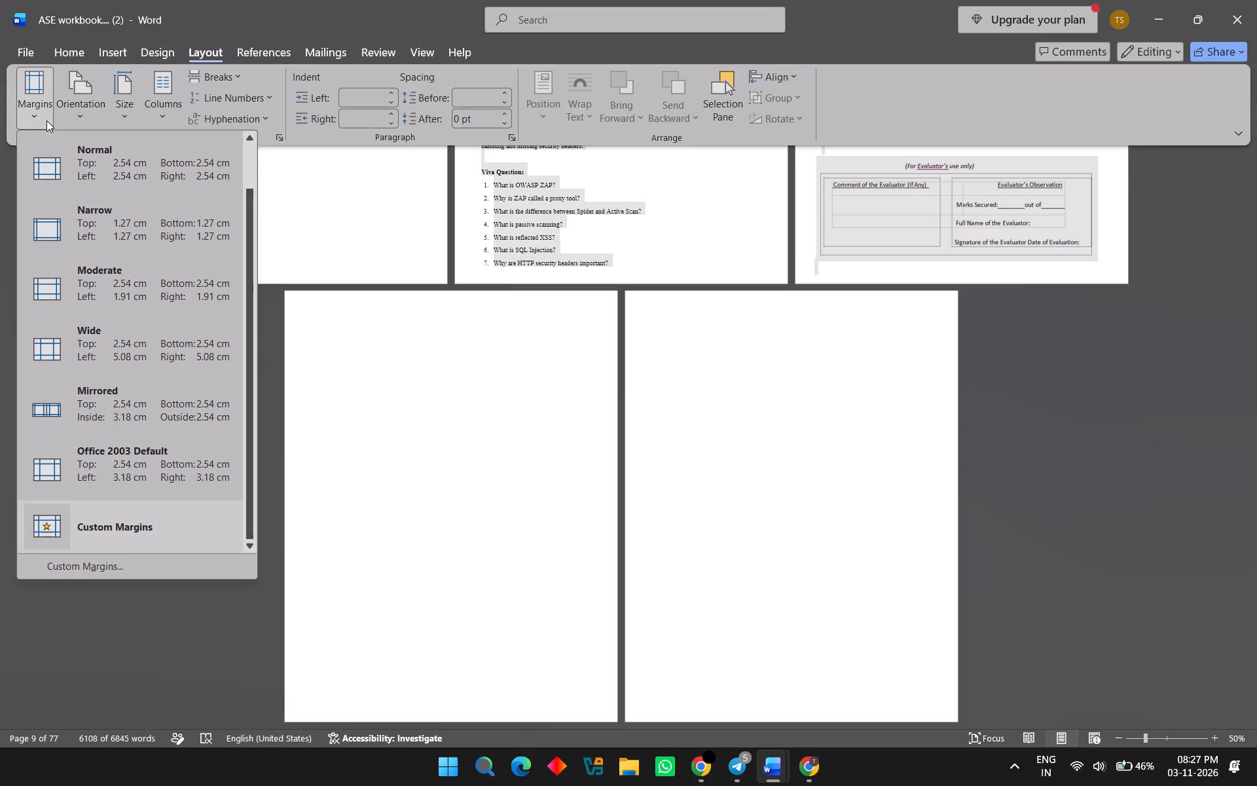
click(62, 158)
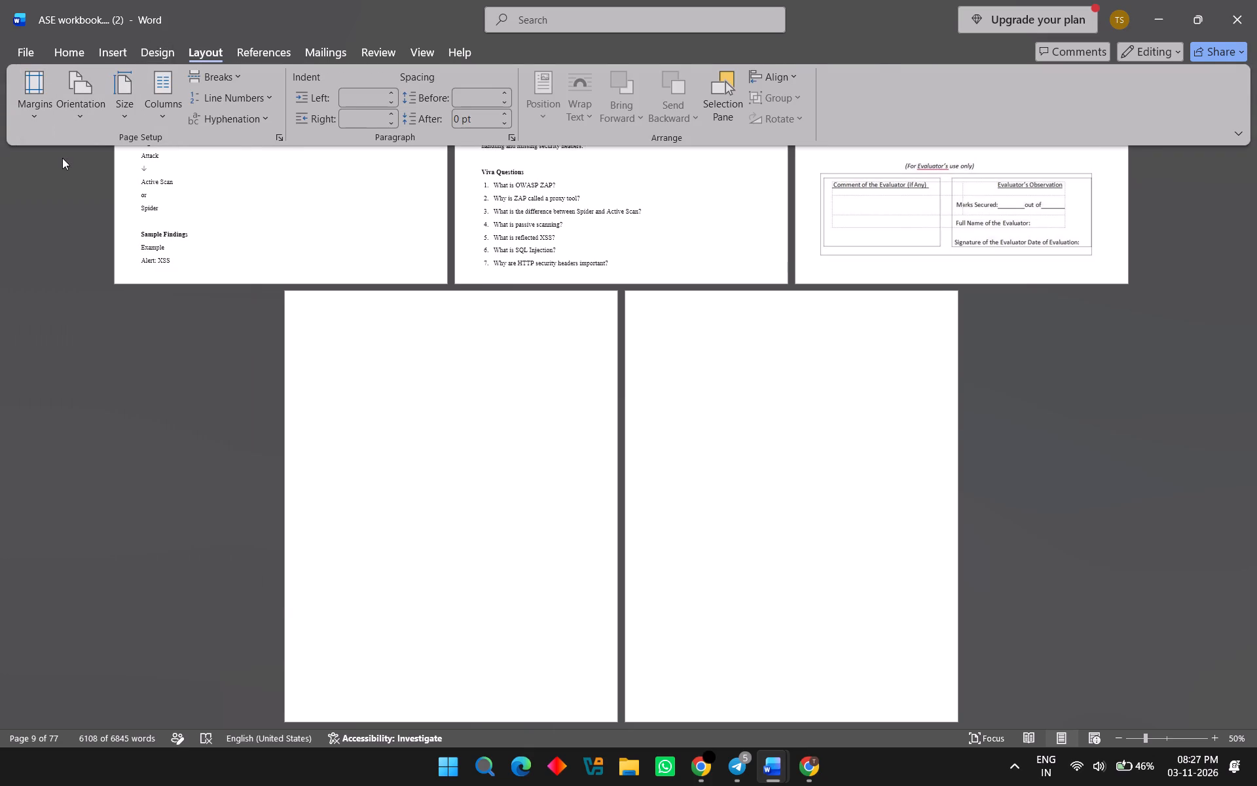
Set the paper size of the selected lab content to A4, 21 cm x 29.7 cm.
scroll(788, 445, up, 20)
scroll(788, 445, up, 20)
scroll(788, 445, up, 20)
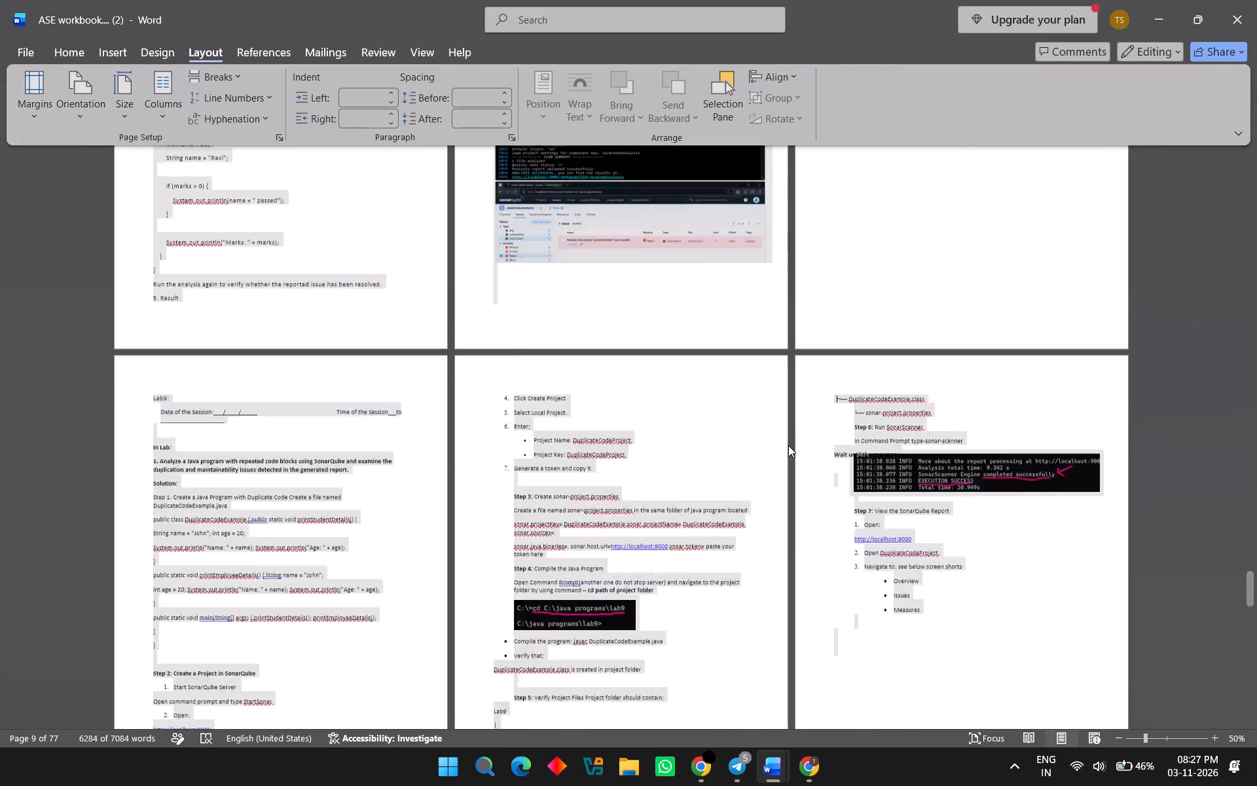
scroll(788, 445, up, 20)
scroll(788, 445, up, 20)
scroll(788, 445, up, 20)
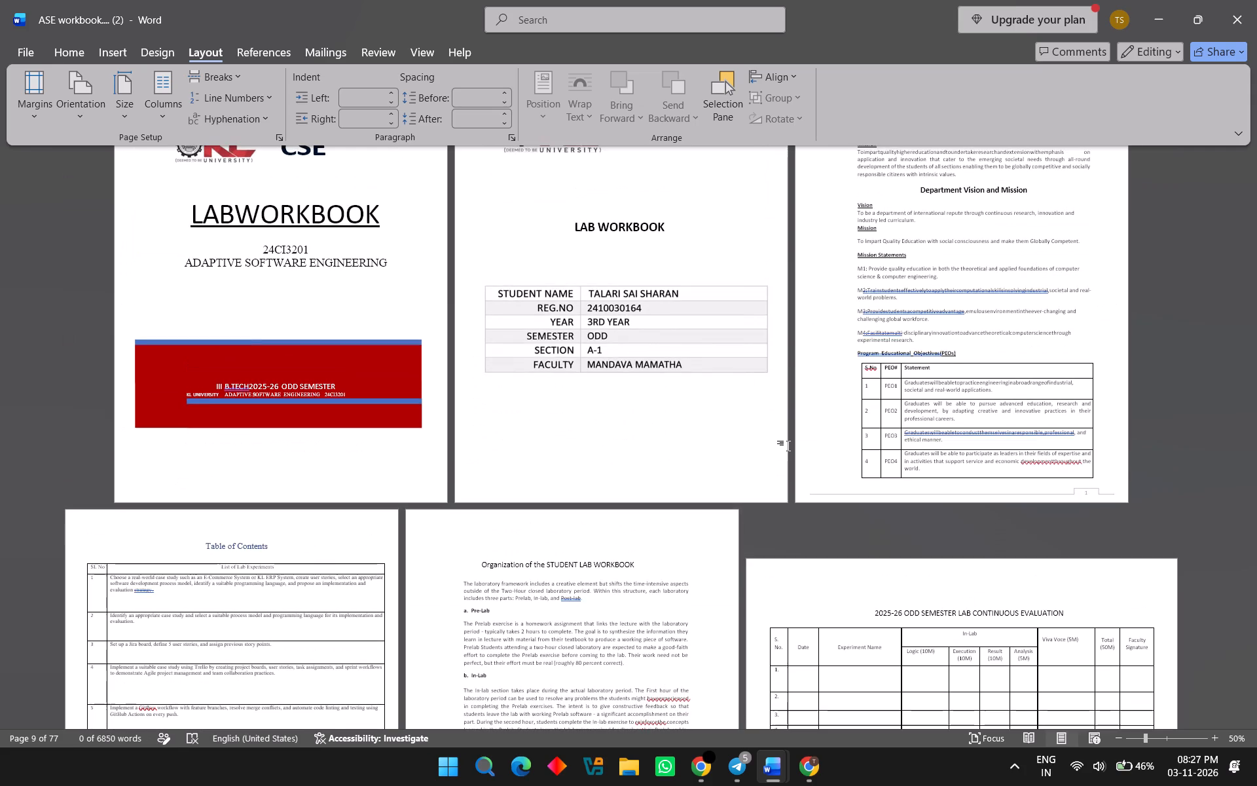
scroll(788, 445, down, 6)
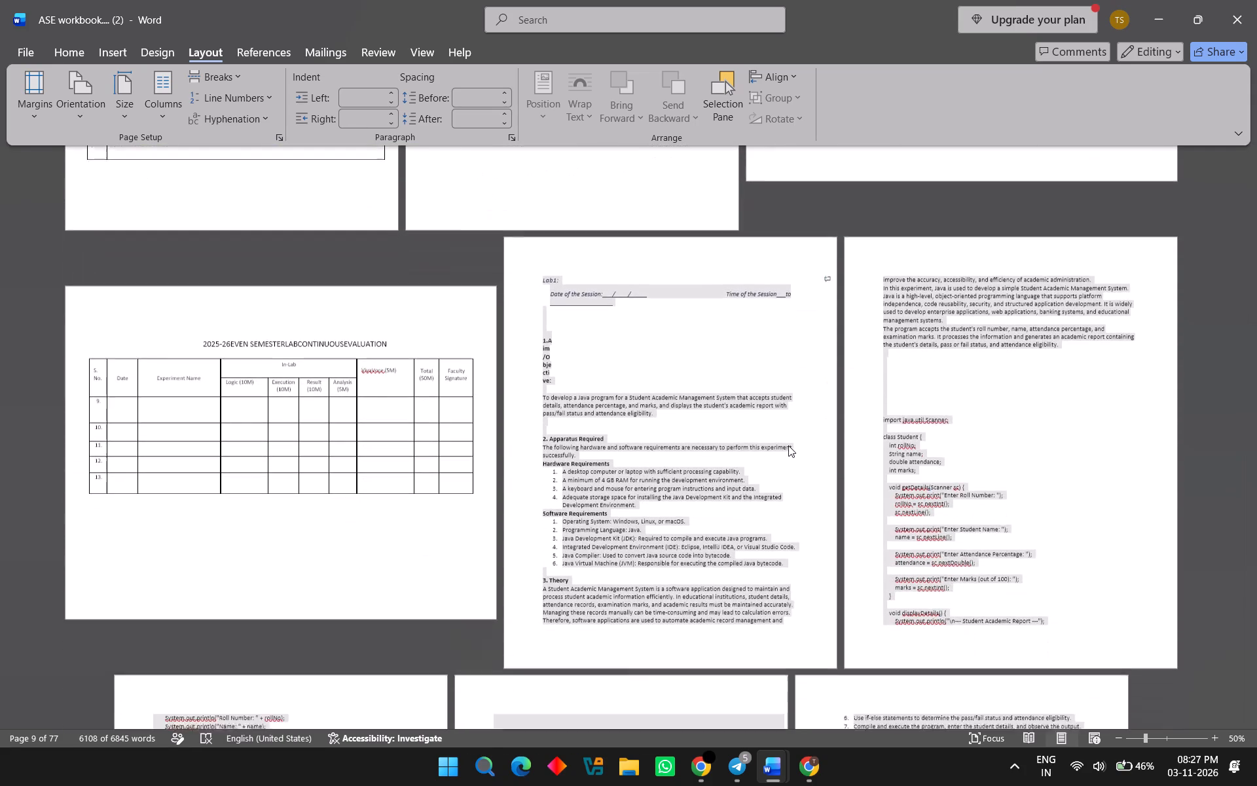
scroll(788, 445, down, 1)
scroll(788, 445, up, 4)
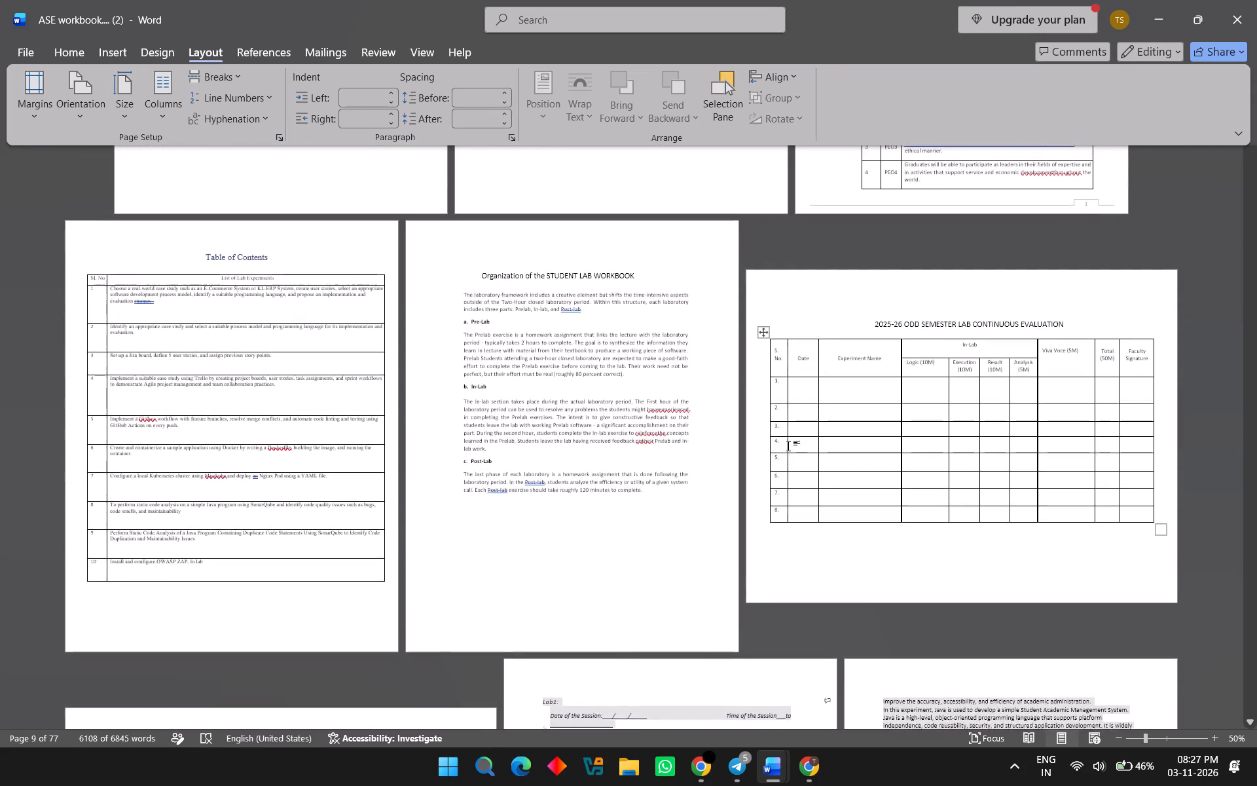
scroll(788, 445, up, 3)
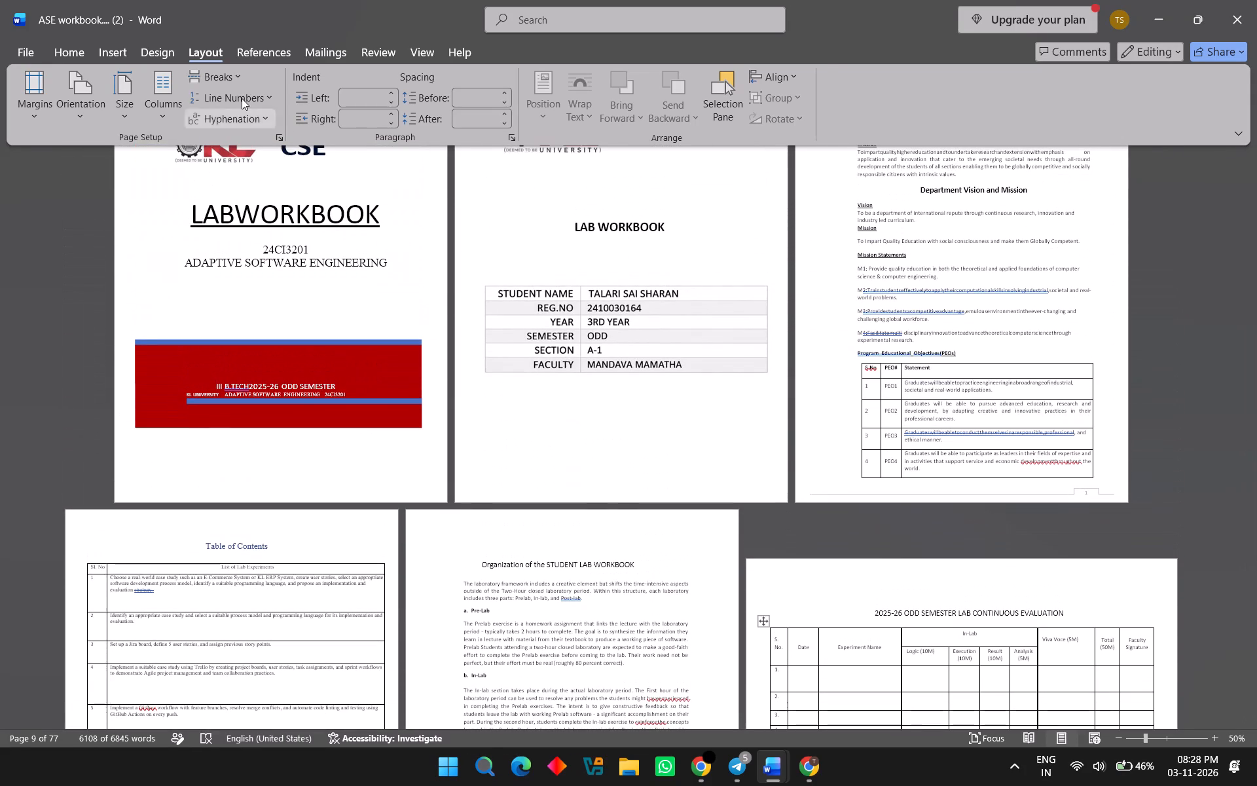
click(136, 115)
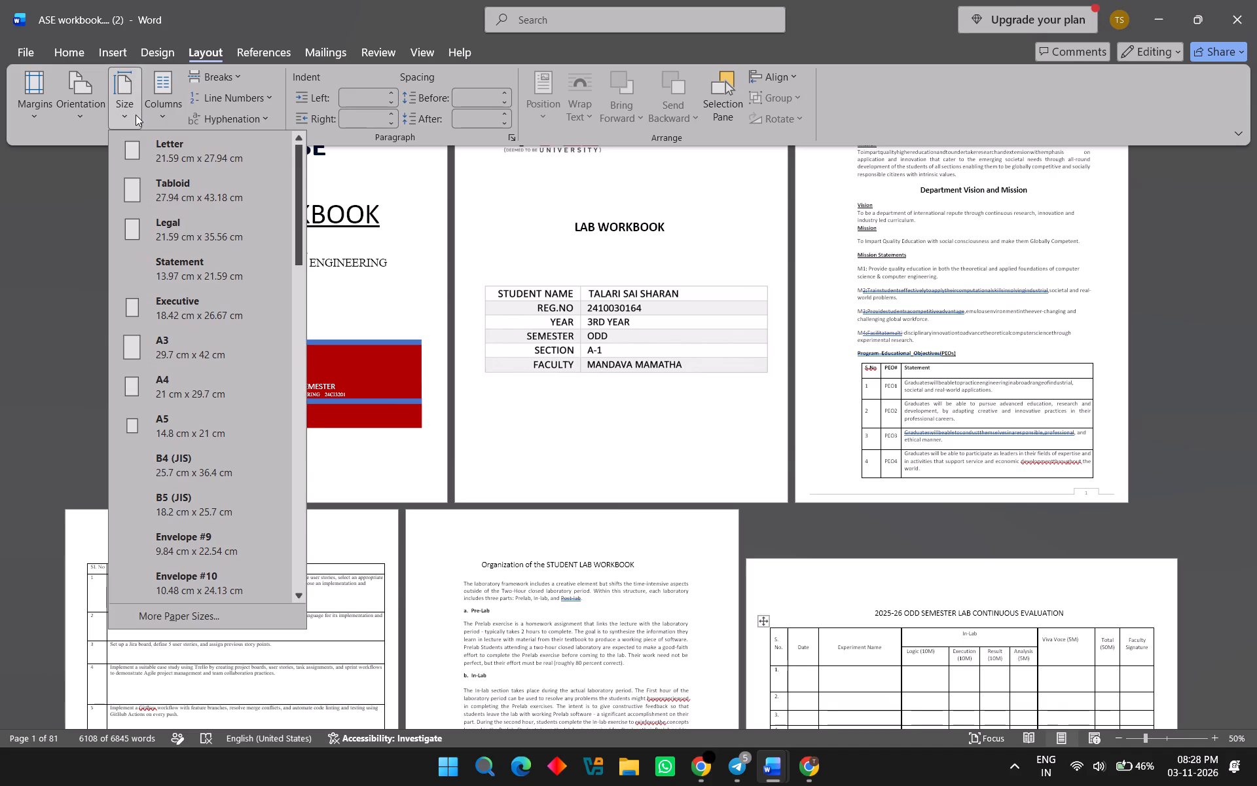
click(170, 399)
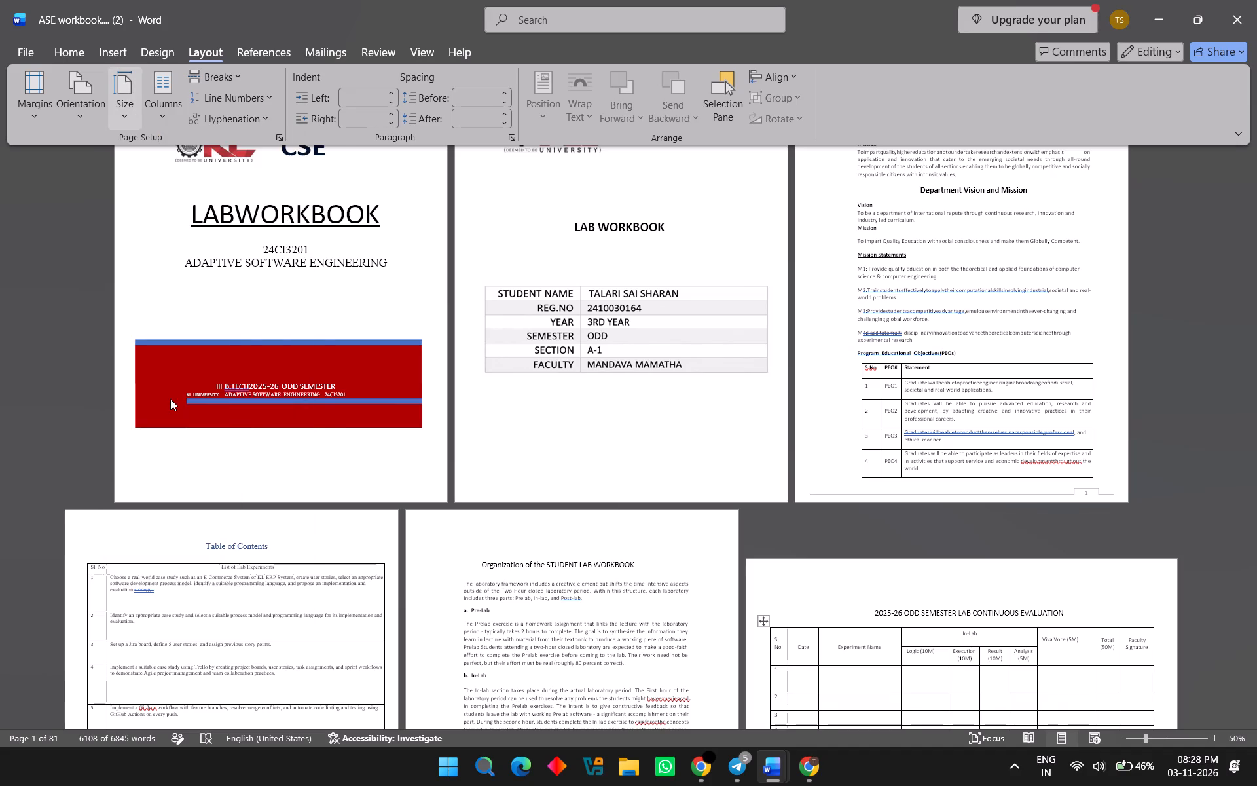
scroll(170, 399, up, 6)
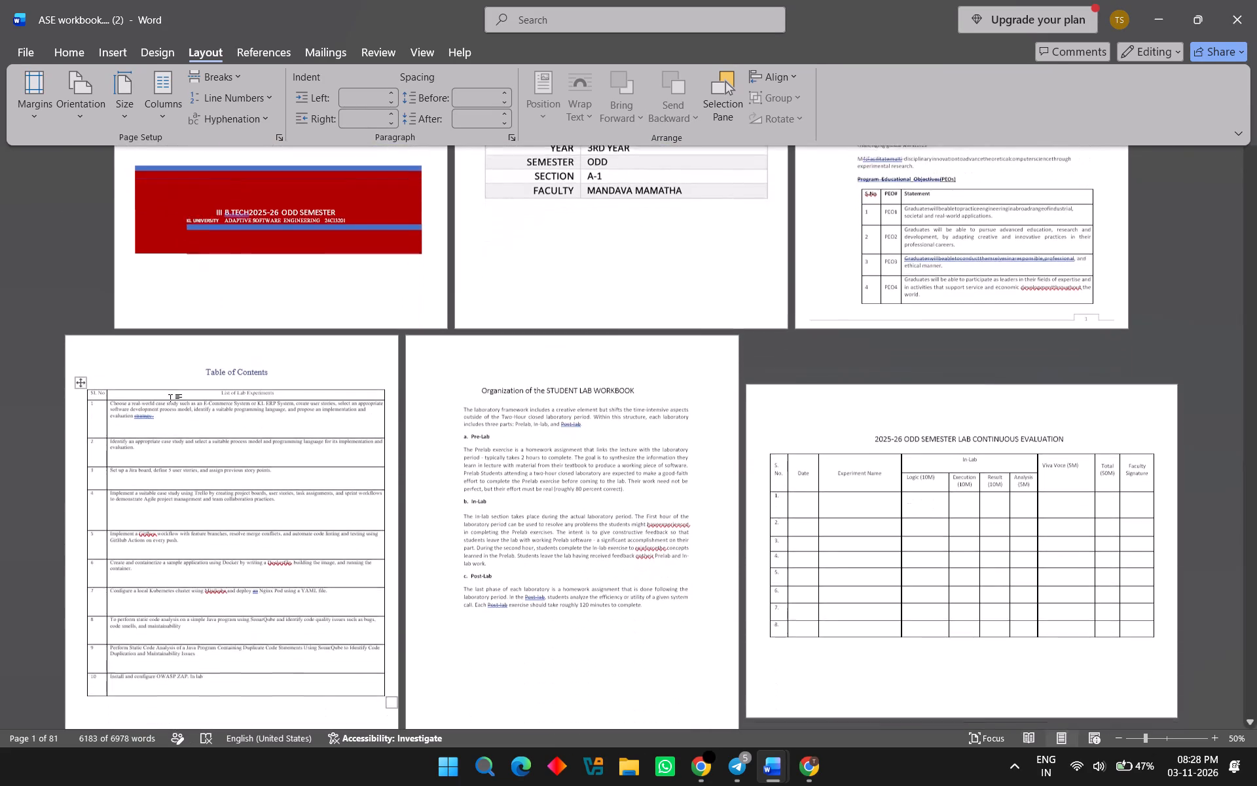
scroll(170, 399, down, 1)
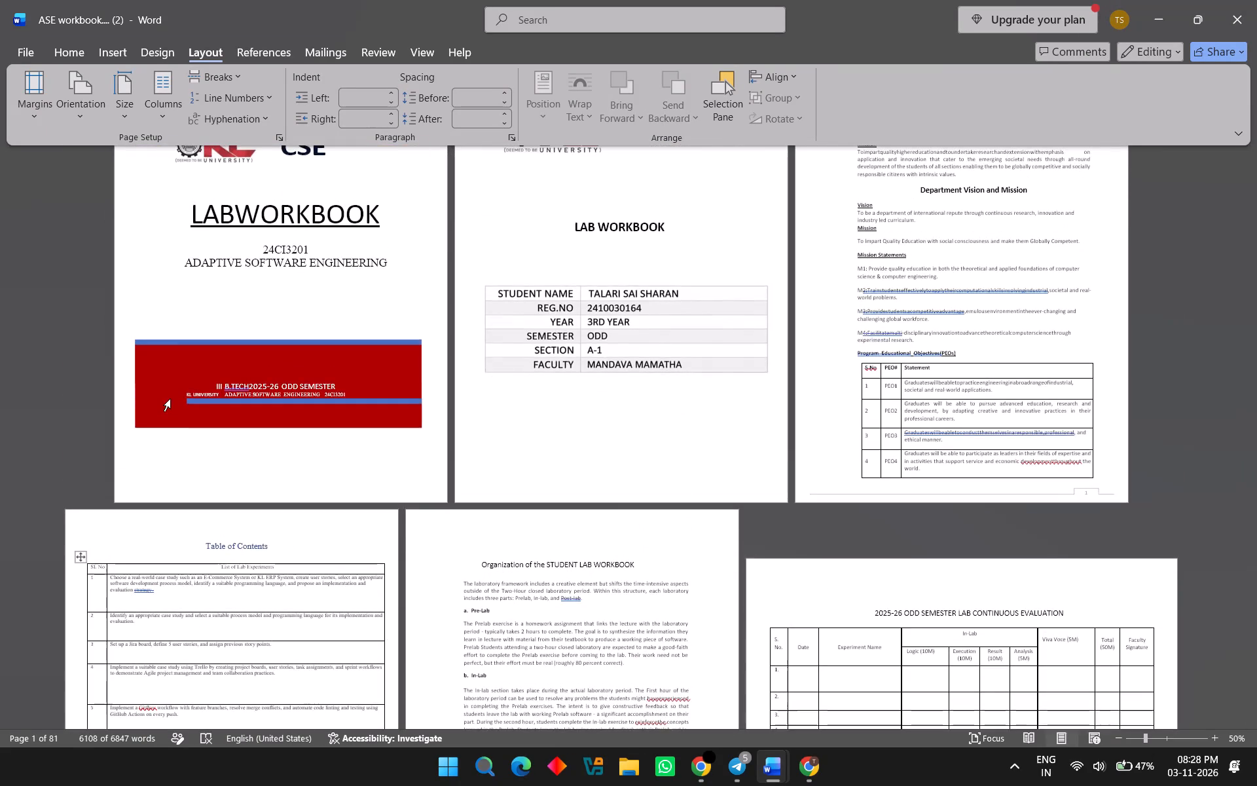
scroll(170, 399, down, 1)
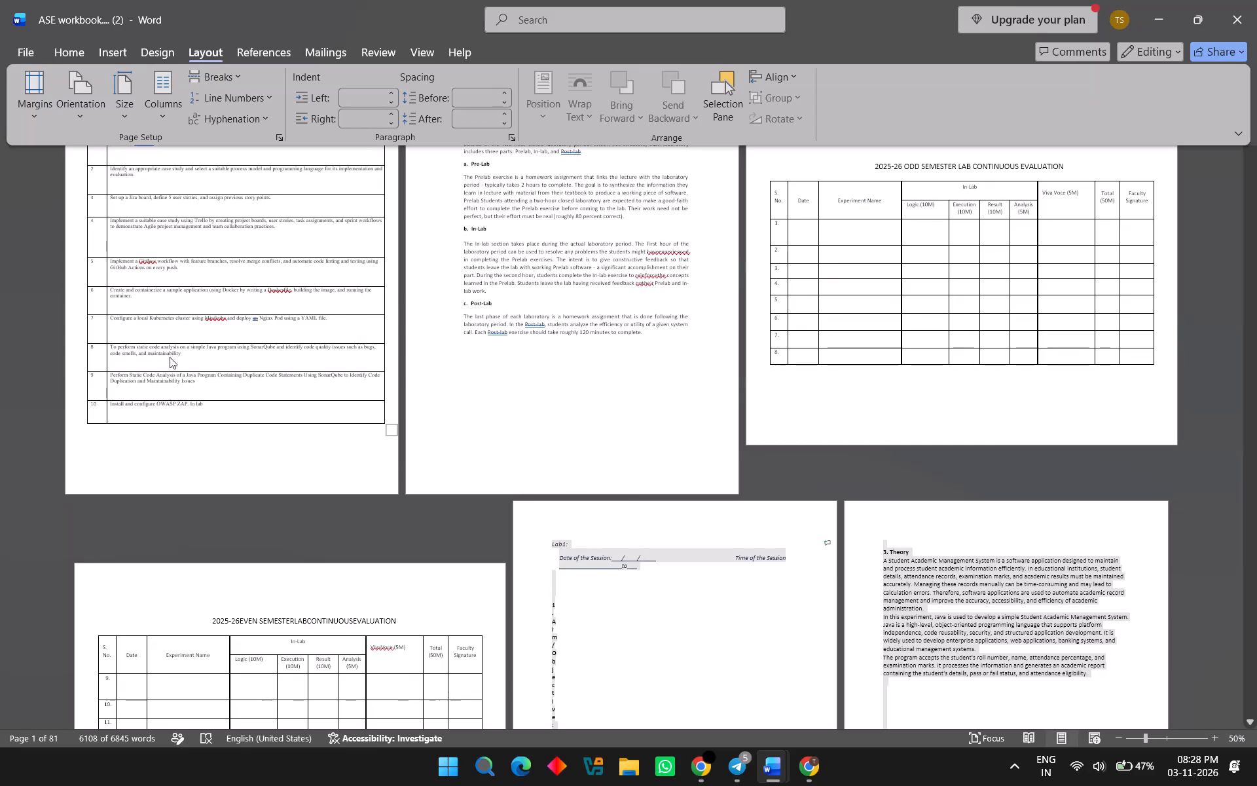
scroll(275, 527, down, 2)
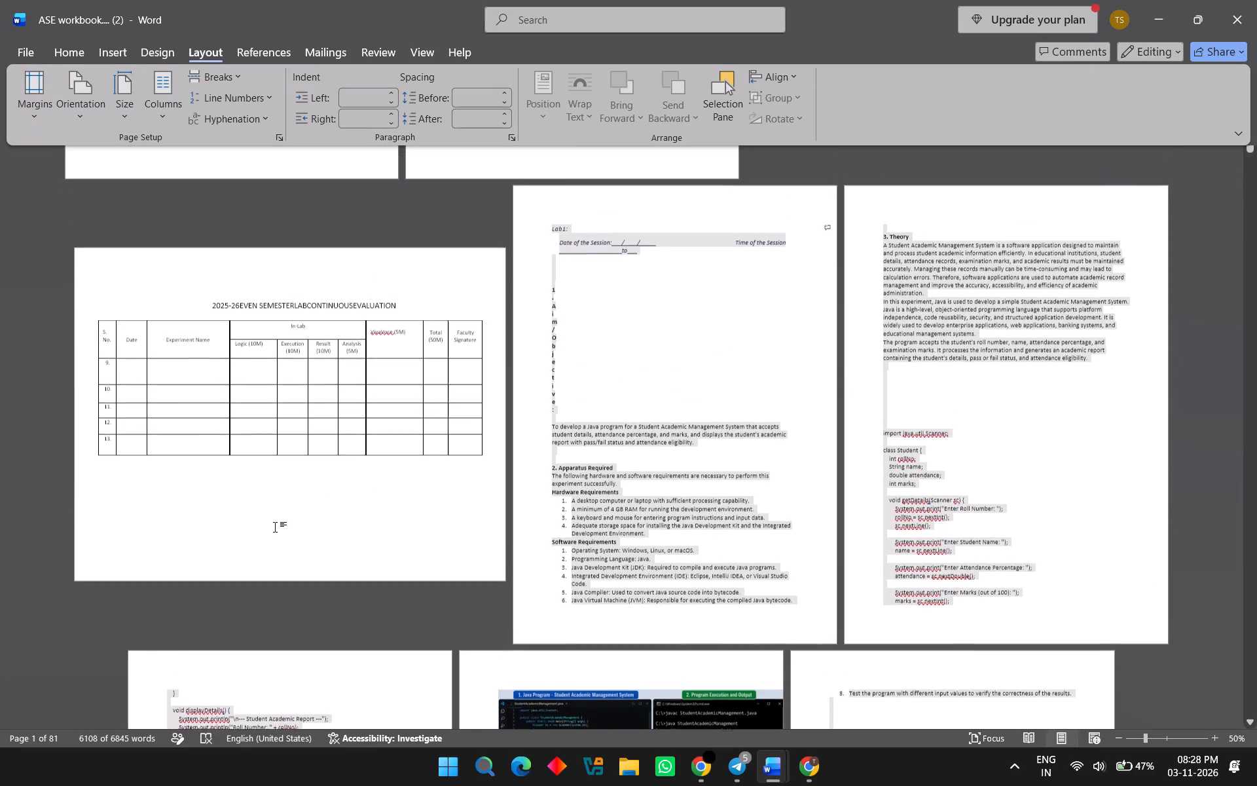
scroll(275, 527, down, 2)
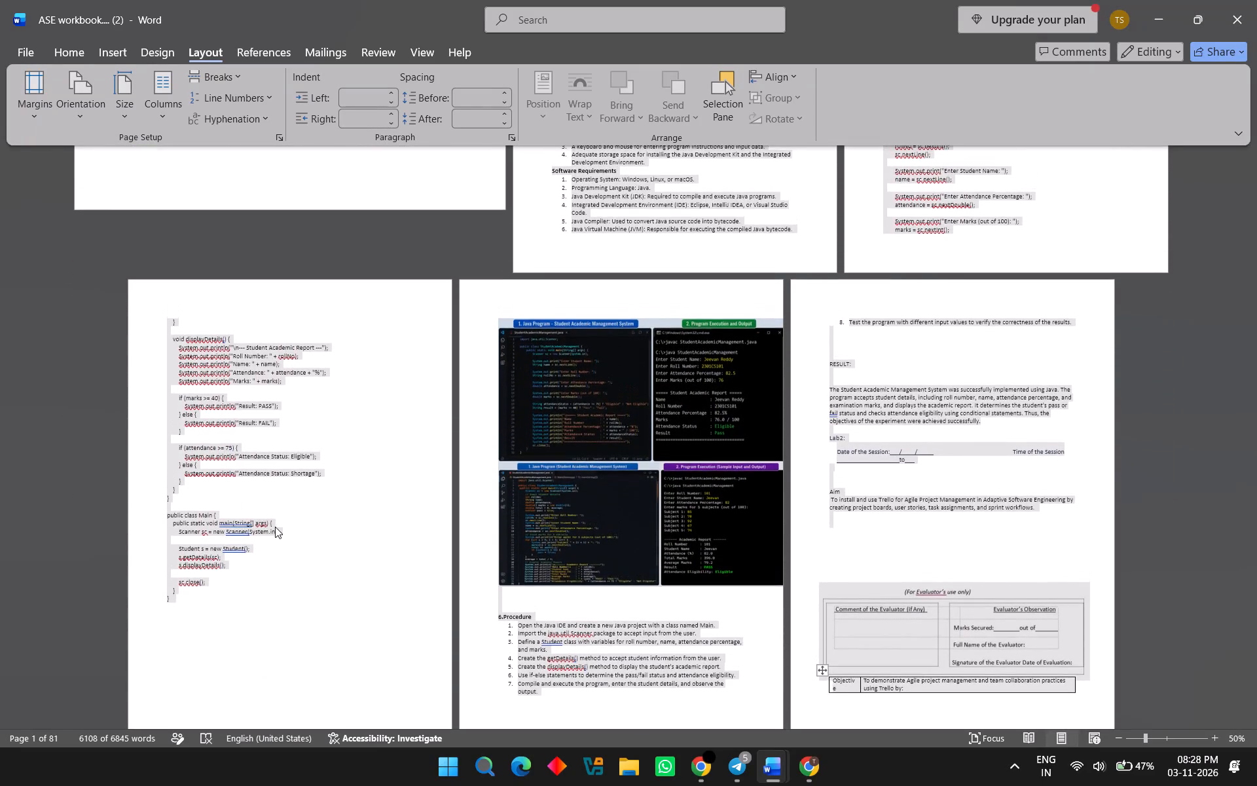
scroll(275, 527, down, 2)
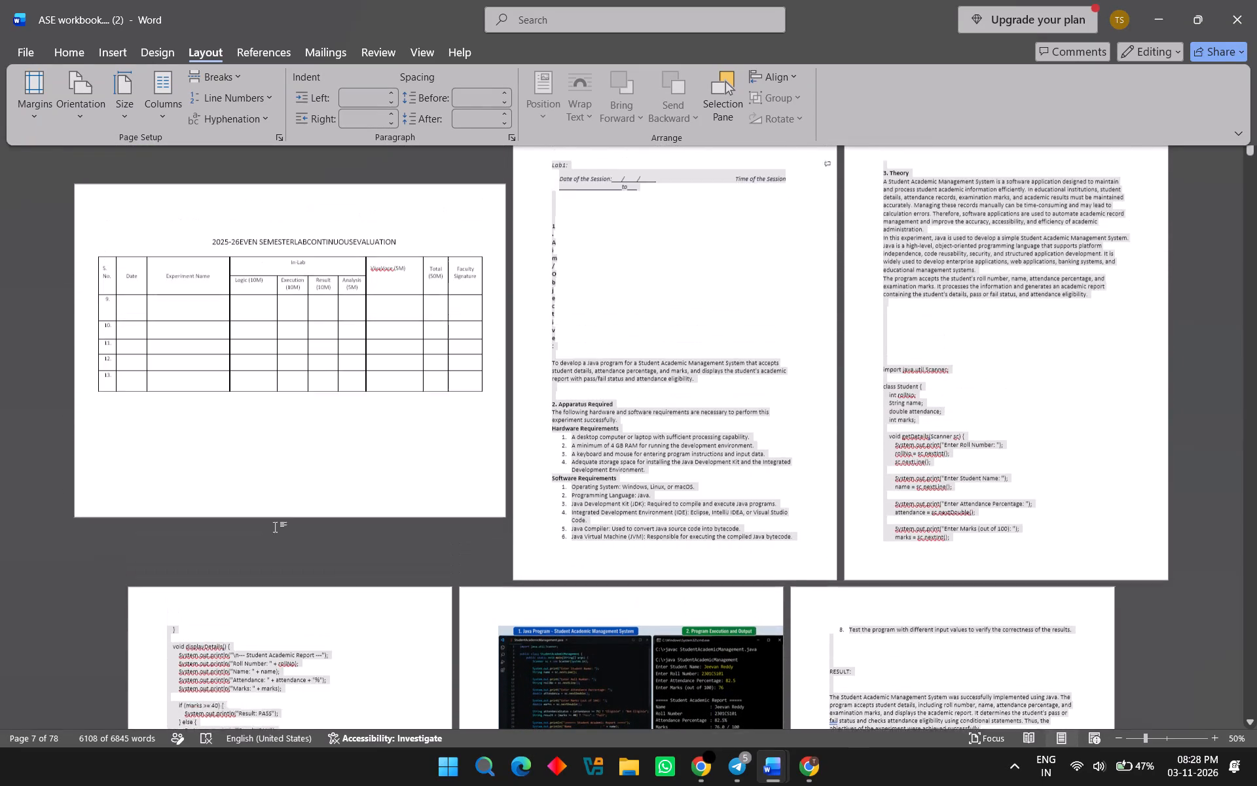
scroll(275, 527, down, 1)
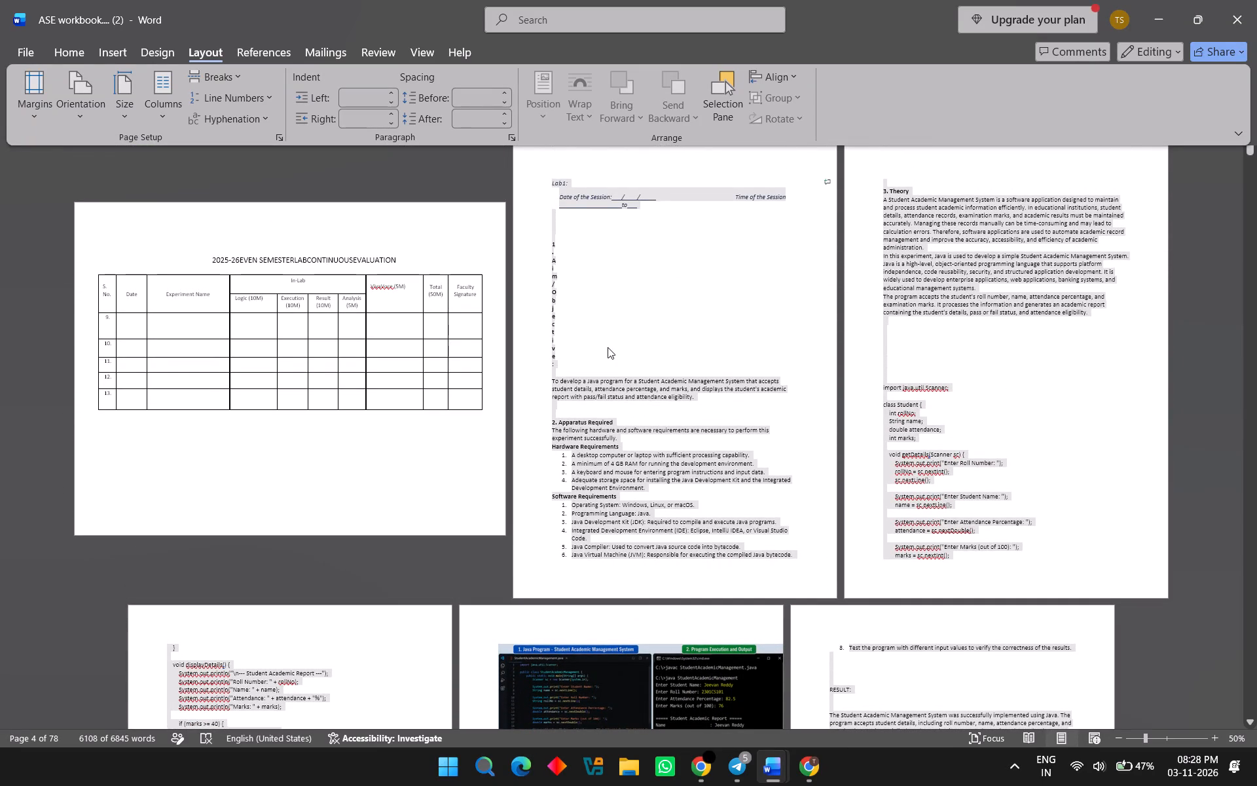
scroll(654, 406, down, 6)
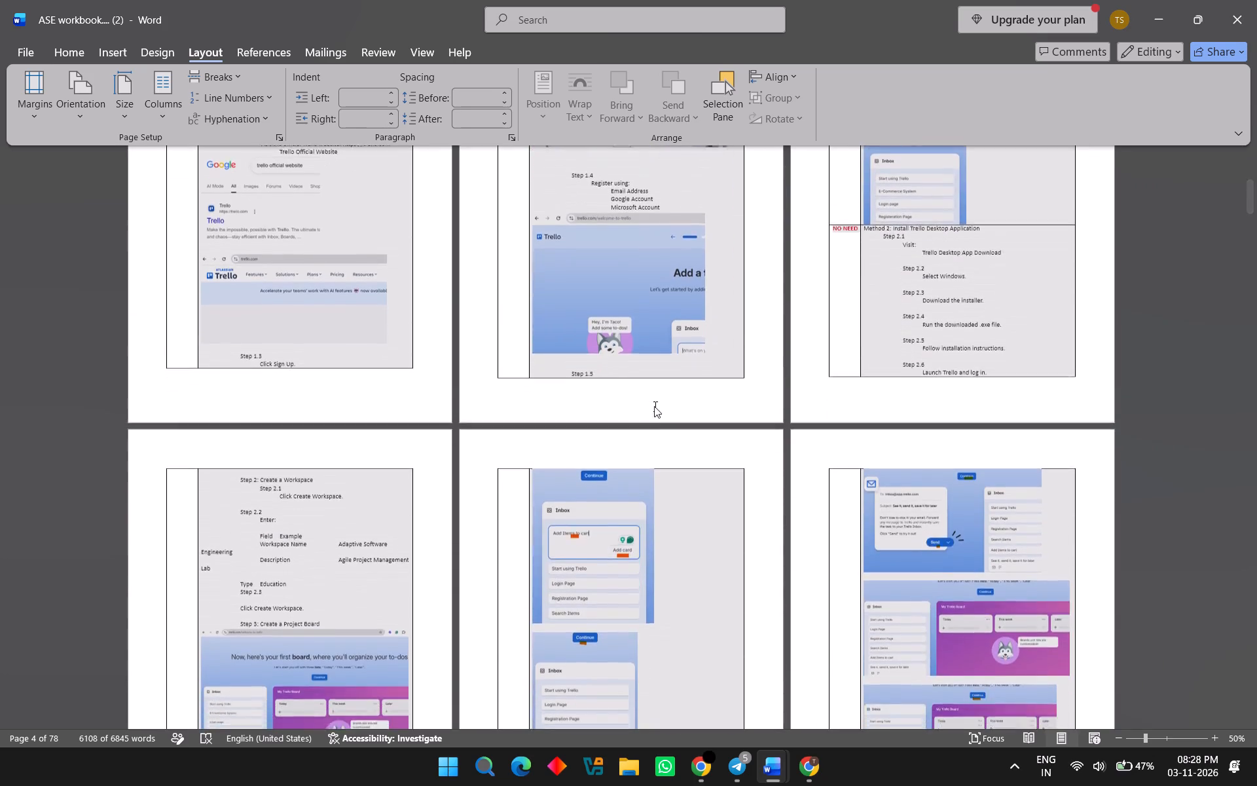
scroll(654, 406, down, 8)
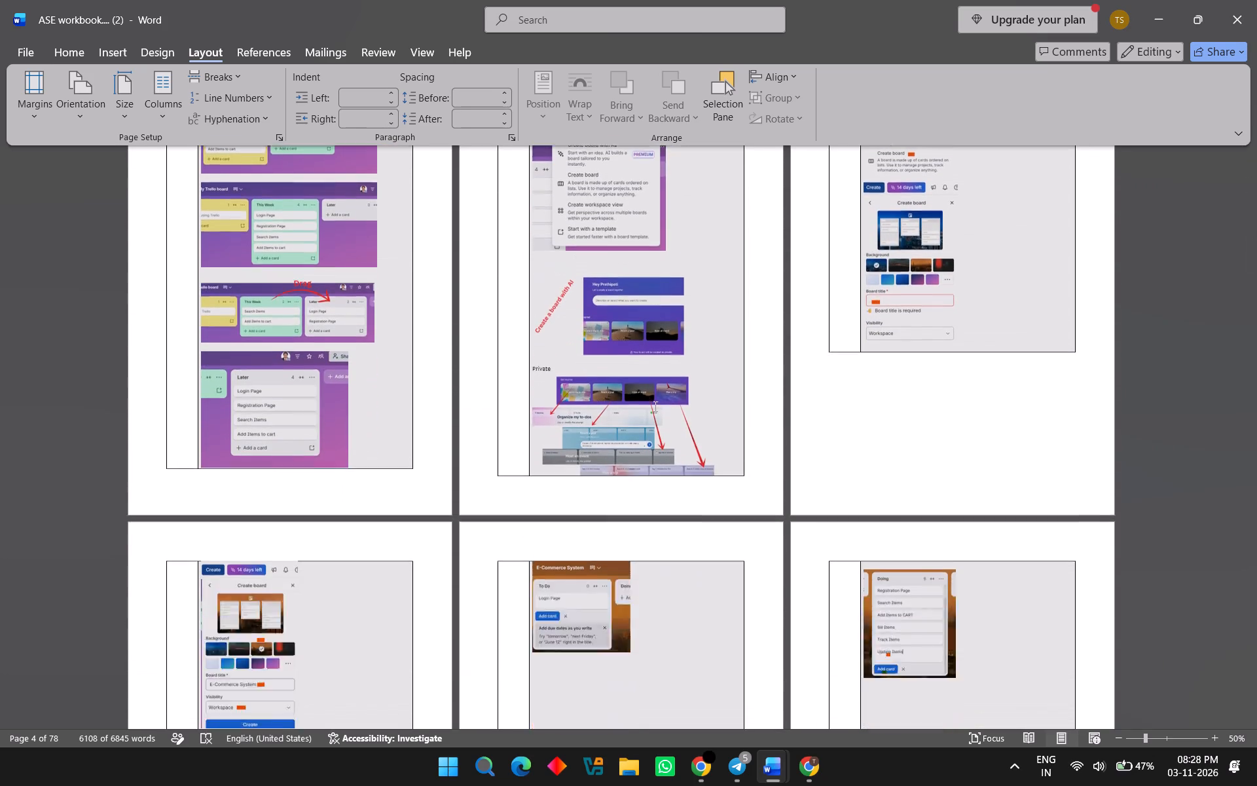
scroll(654, 406, down, 1)
Apply Narrow 1.27 cm margins to the selected lab content.
click(31, 119)
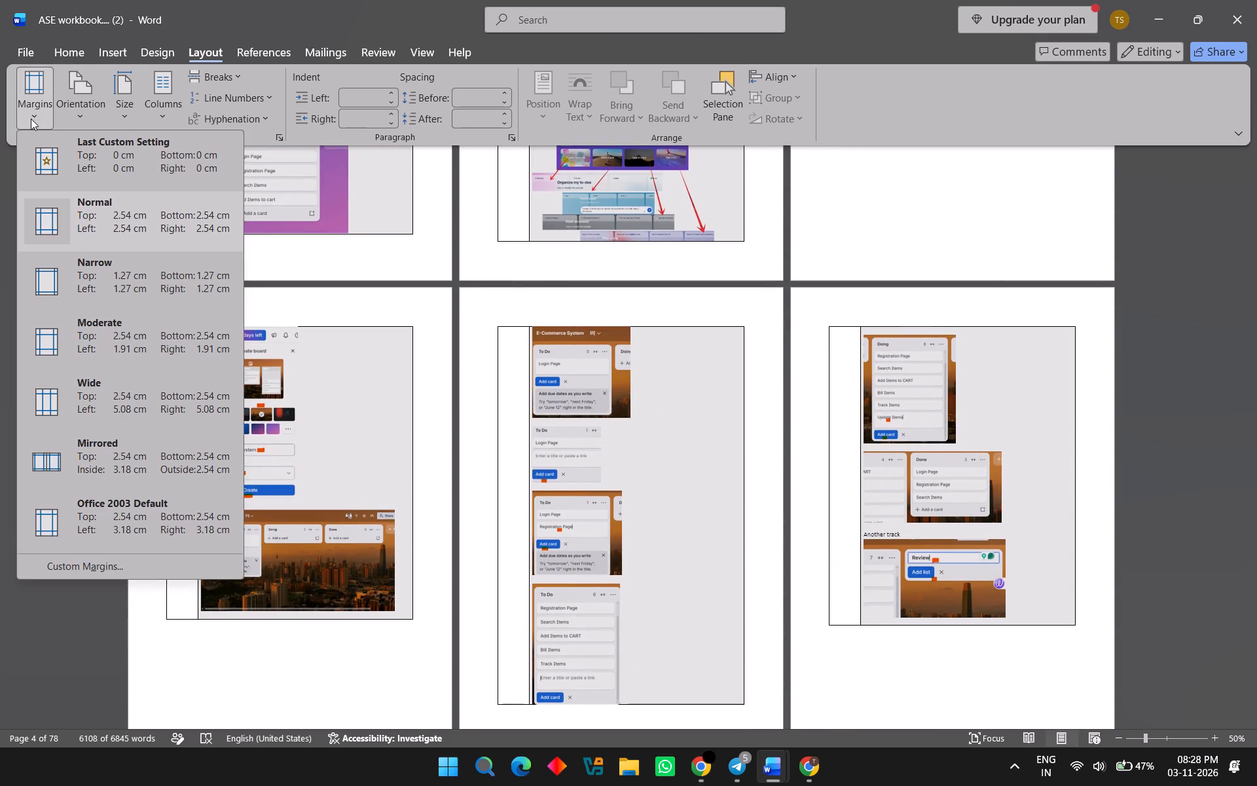
click(82, 281)
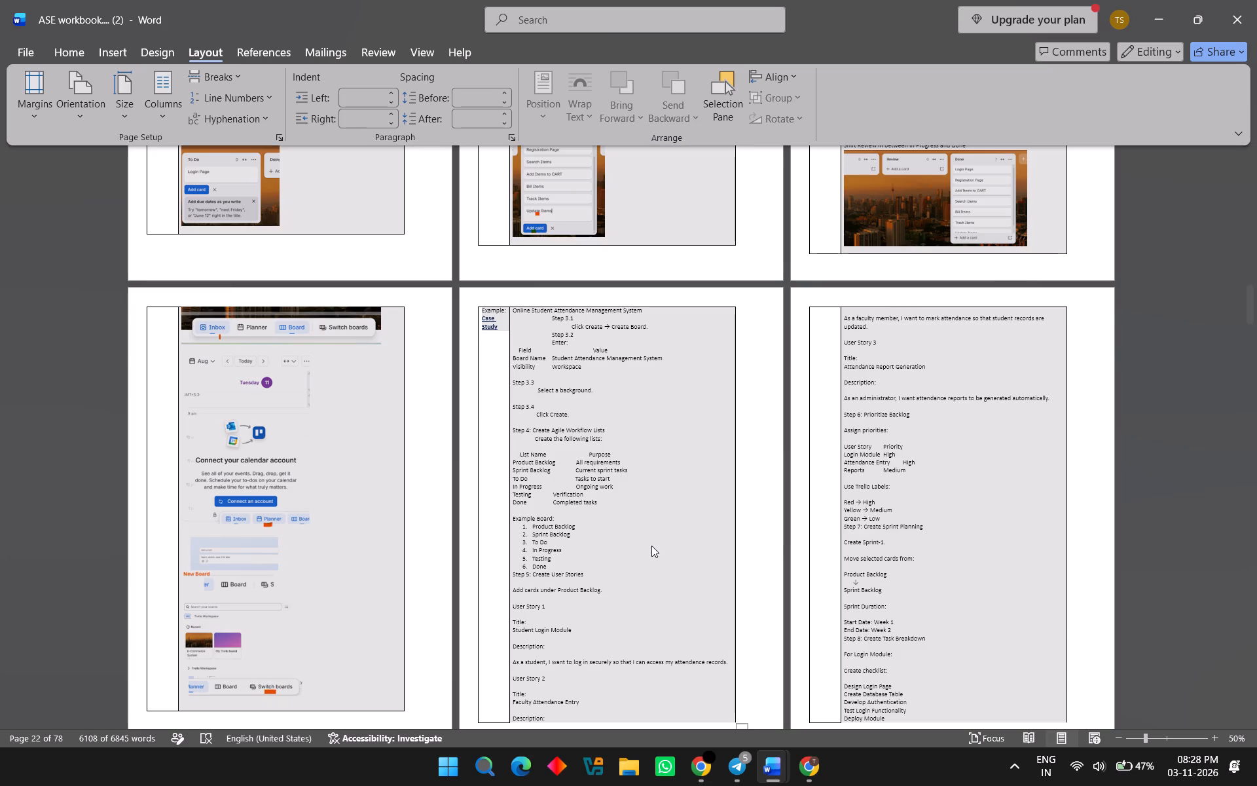
Examine the Lab 1 and Lab 2 pages for how text, pictures and tables fit the new margins, and clear the selection.
scroll(651, 546, up, 12)
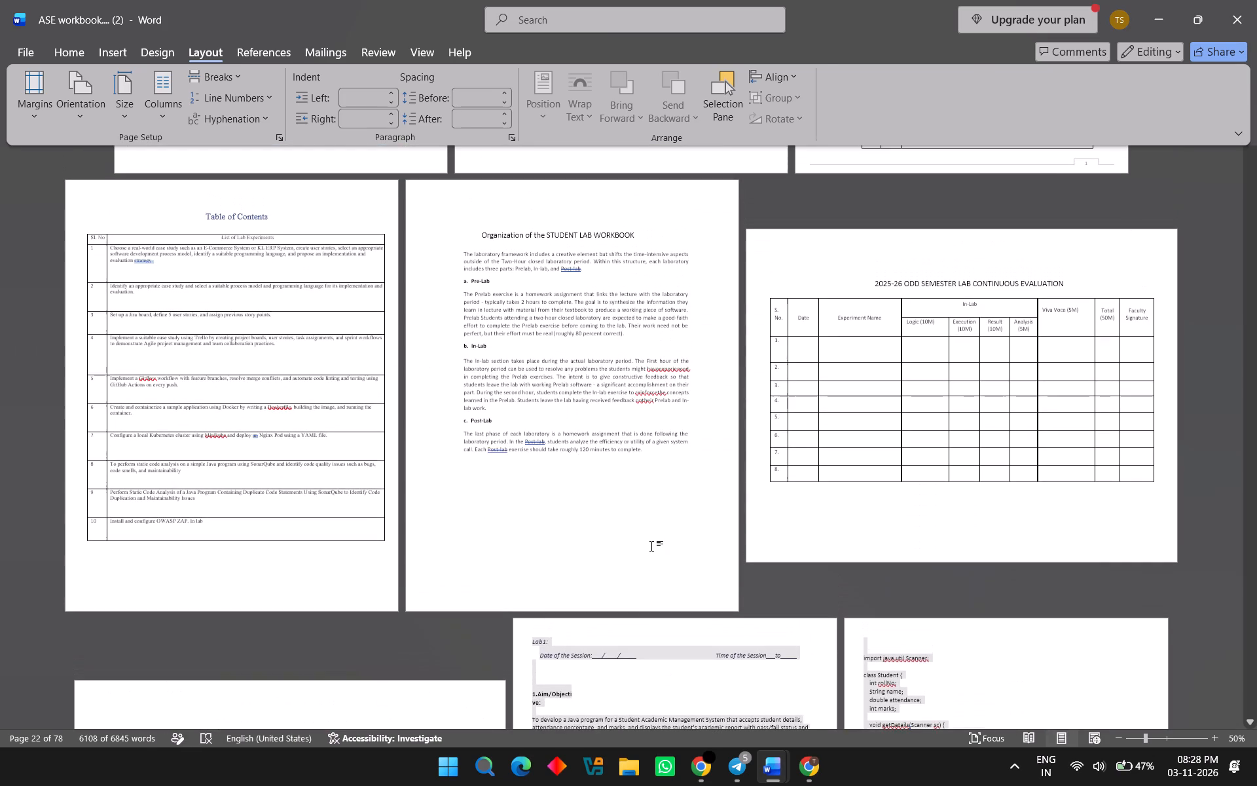
scroll(651, 546, right, 1)
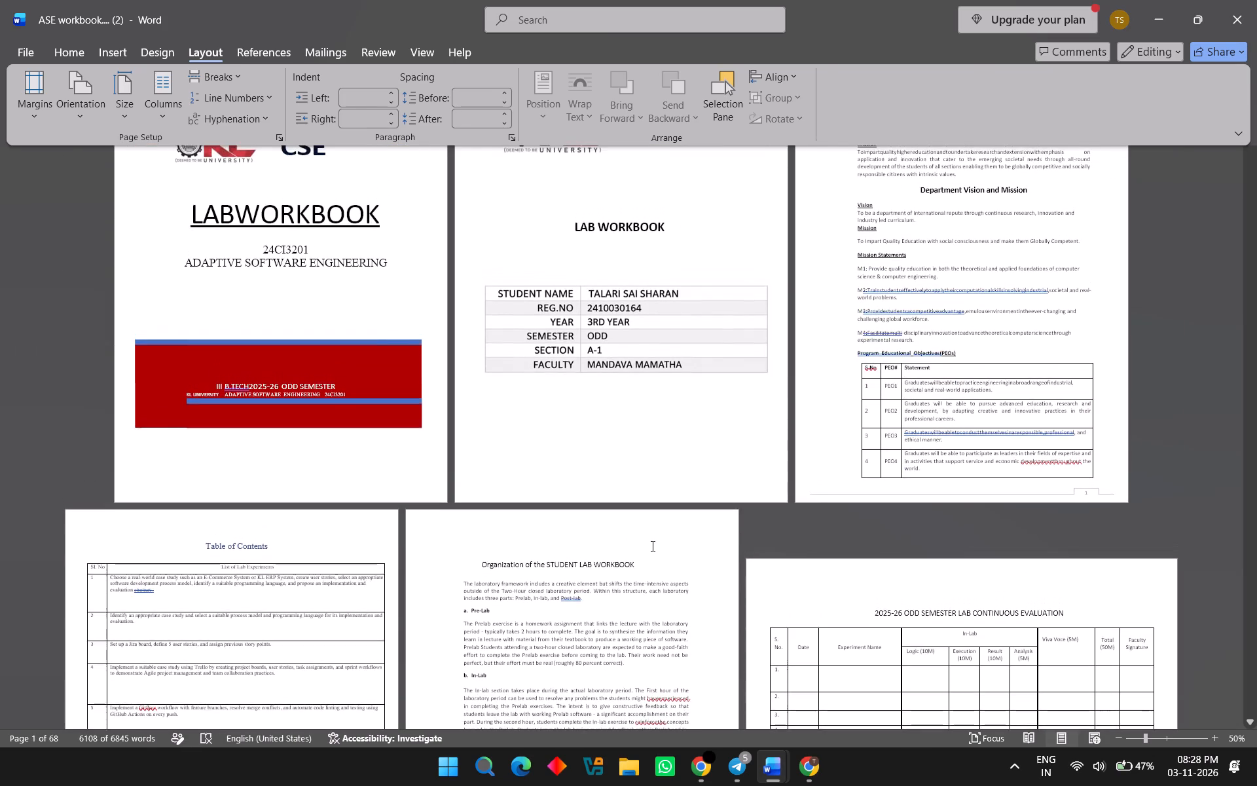
scroll(651, 546, right, 1)
scroll(651, 546, down, 1)
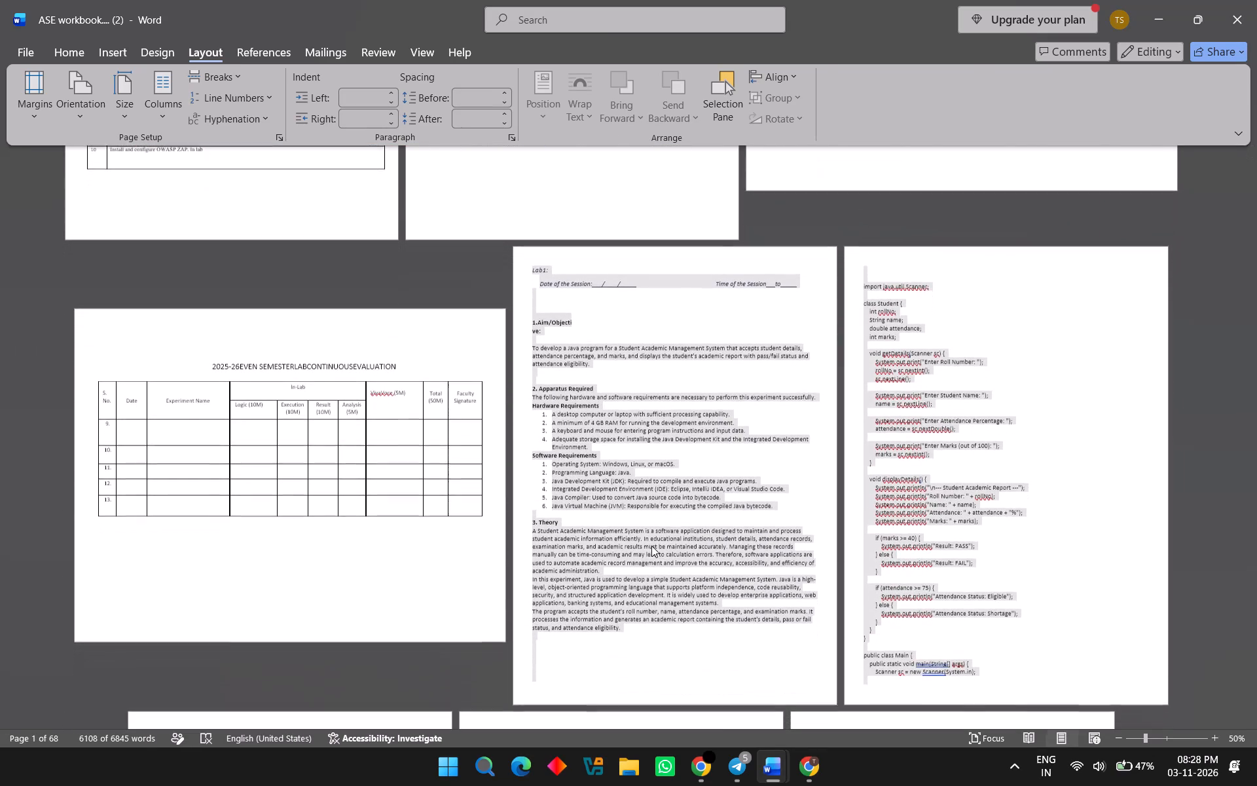
scroll(651, 546, down, 2)
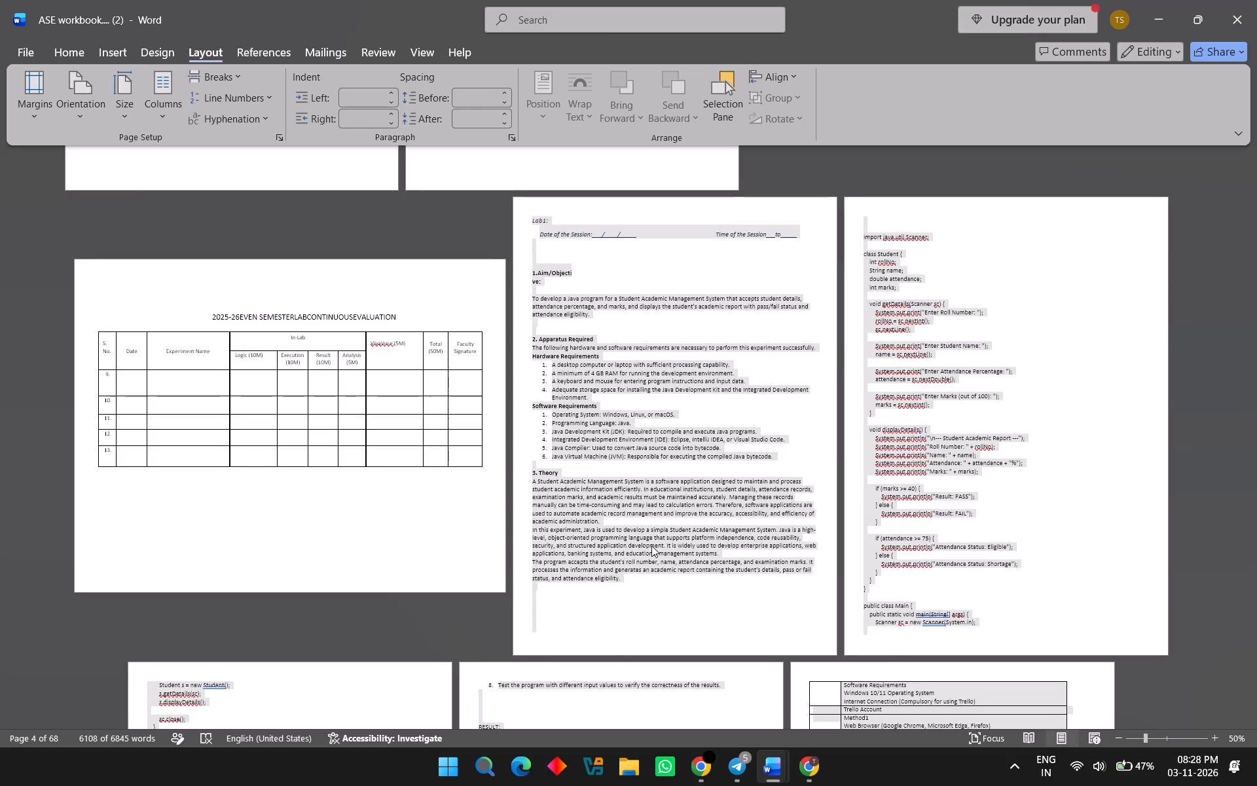
click(651, 546)
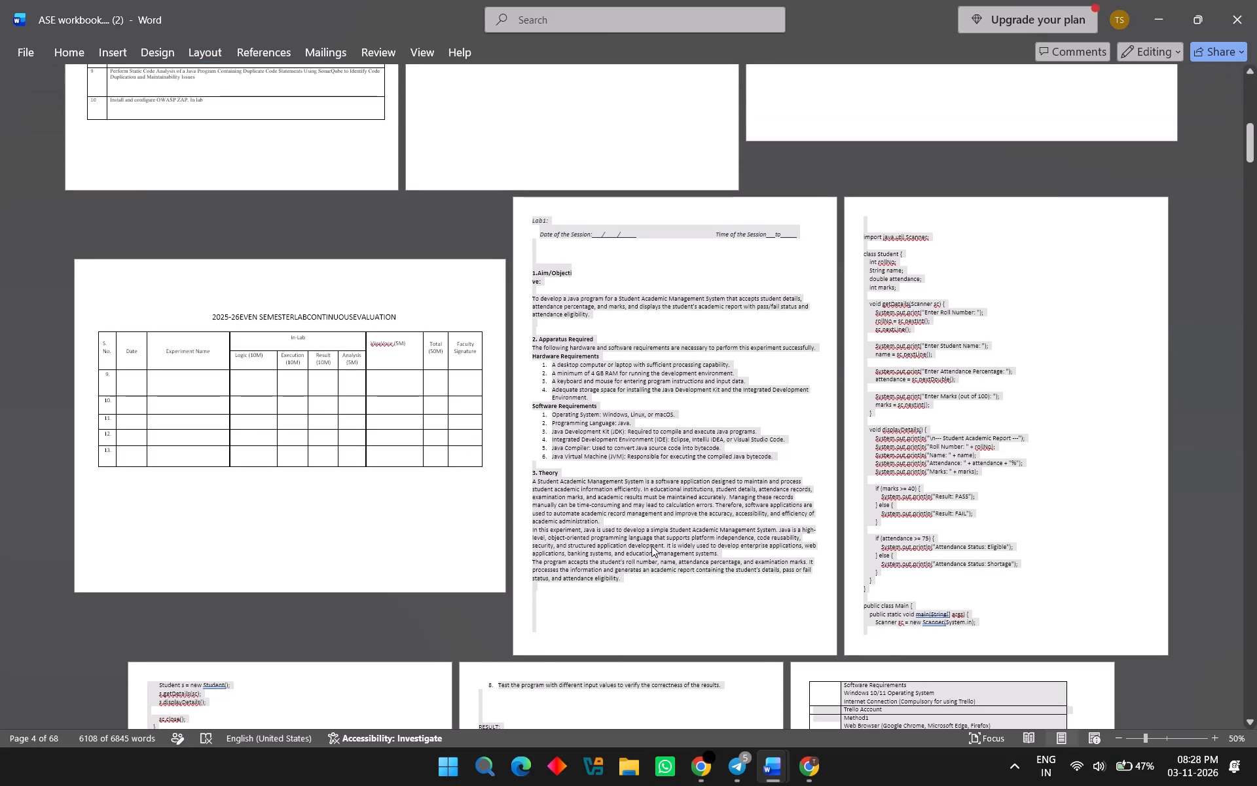
click(551, 286)
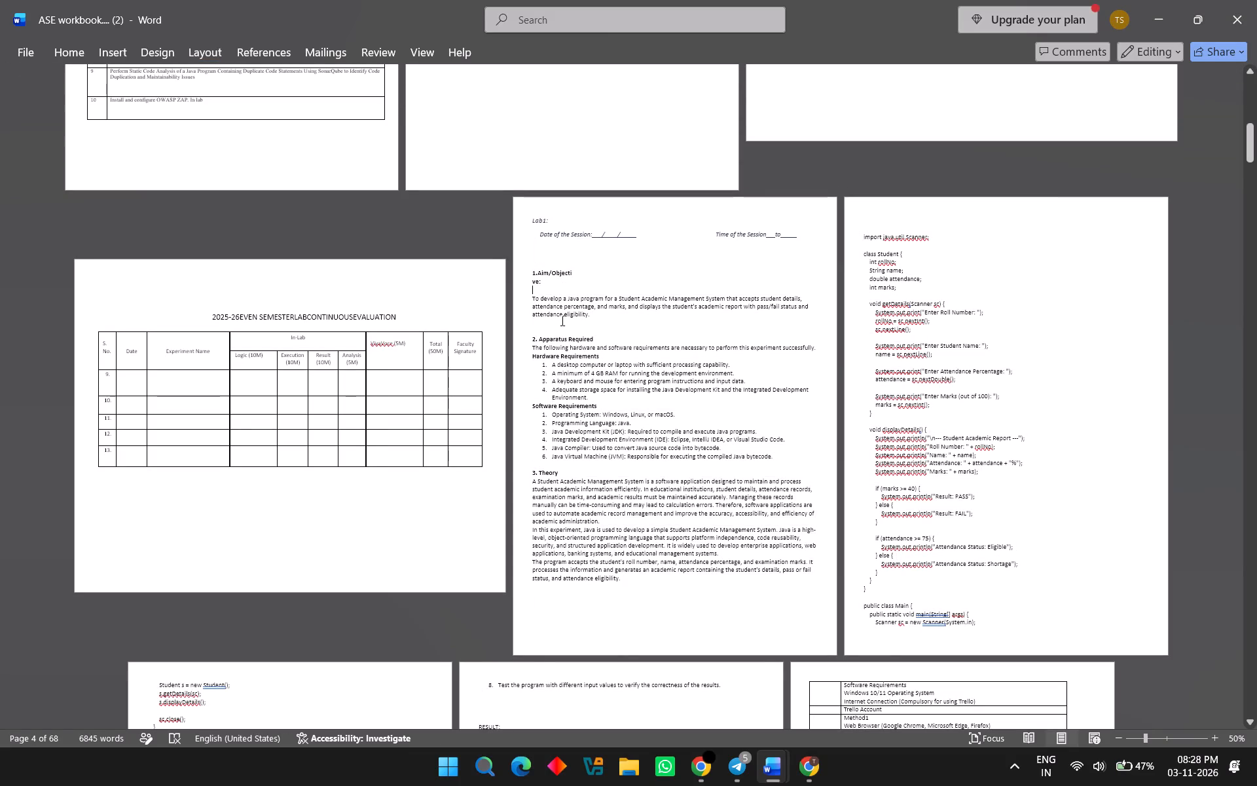
scroll(627, 591, down, 1)
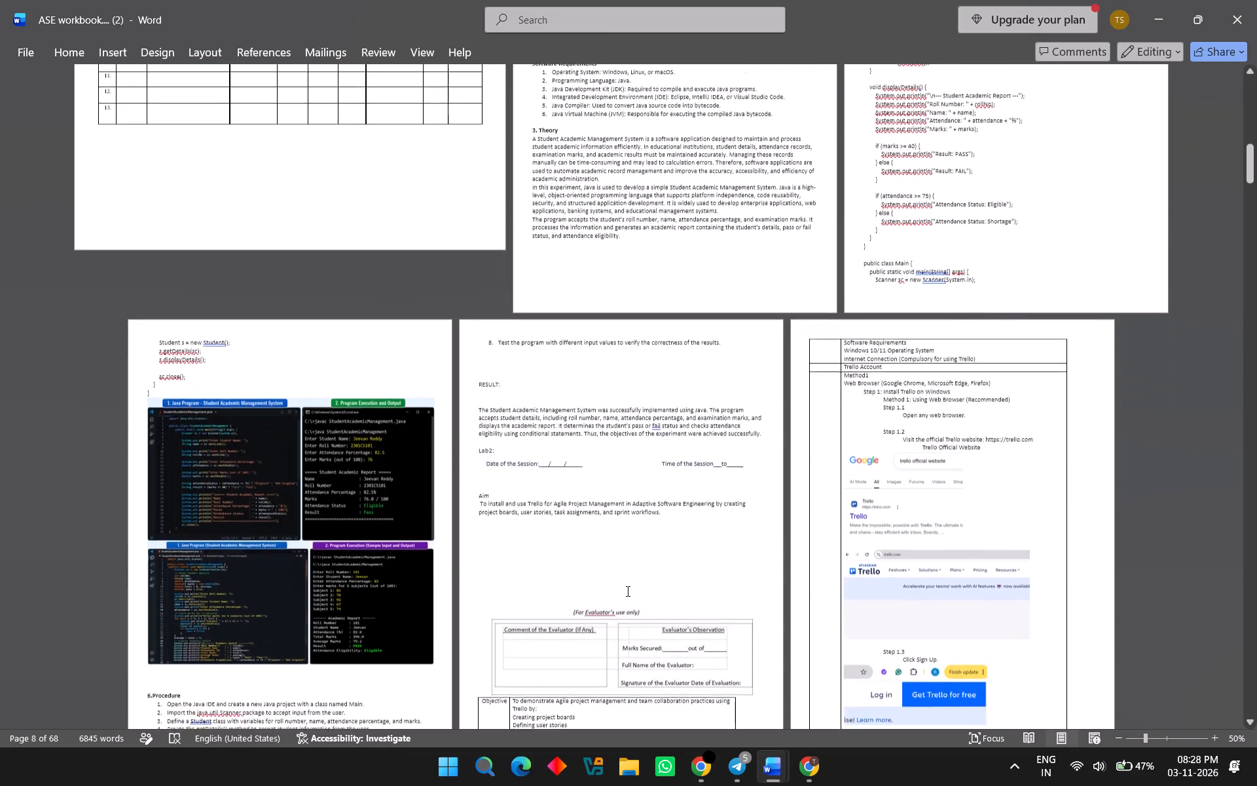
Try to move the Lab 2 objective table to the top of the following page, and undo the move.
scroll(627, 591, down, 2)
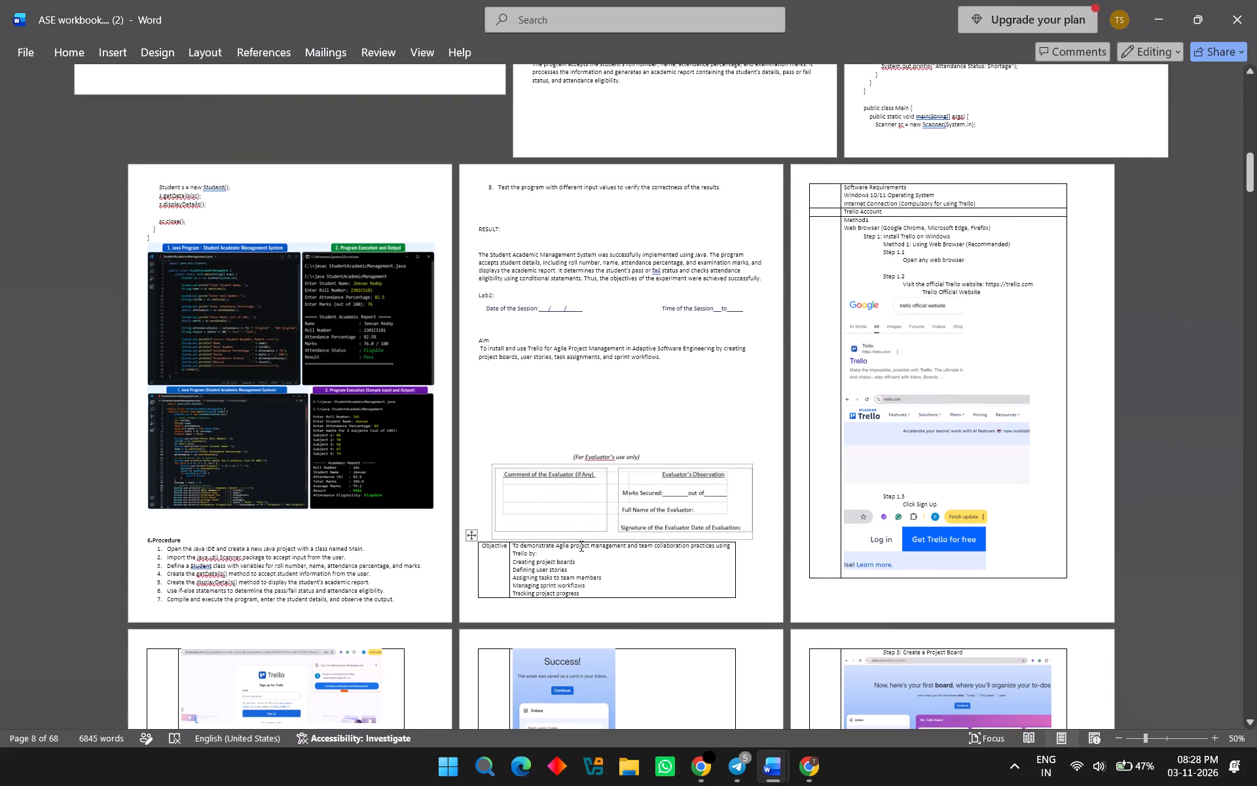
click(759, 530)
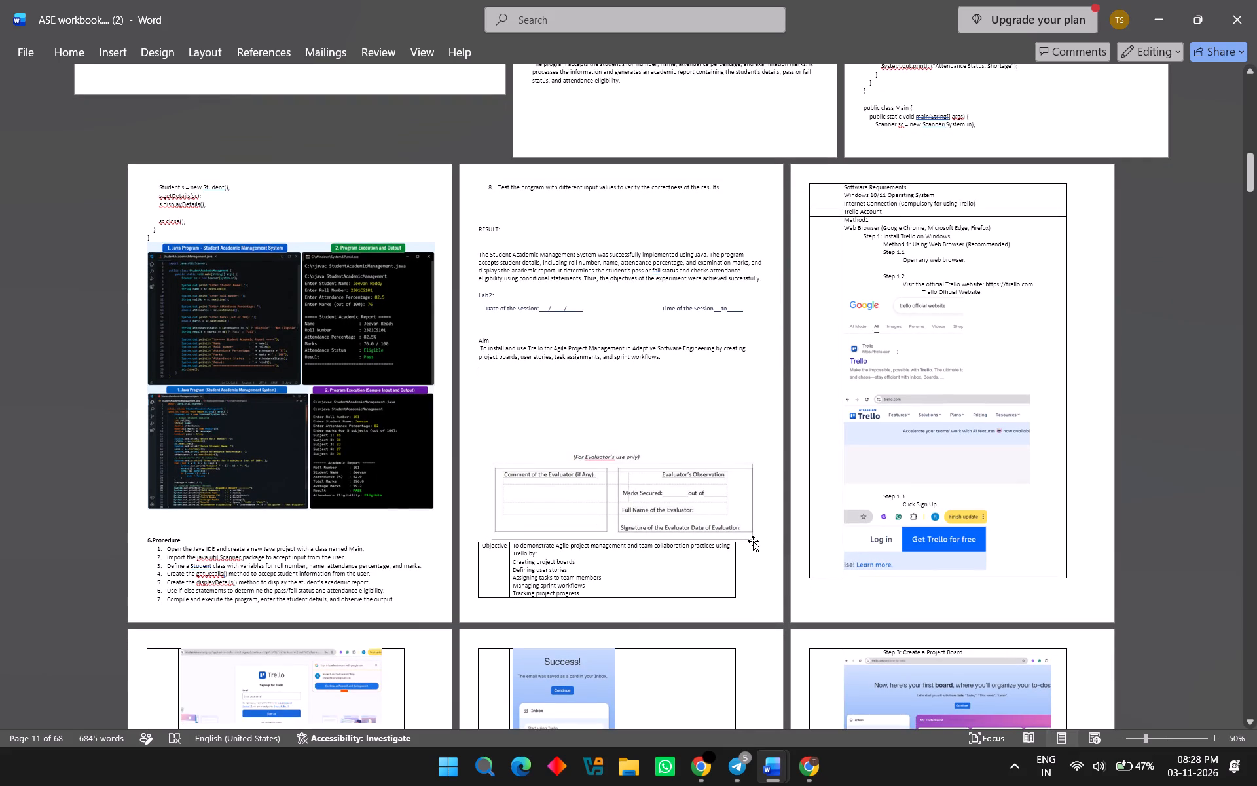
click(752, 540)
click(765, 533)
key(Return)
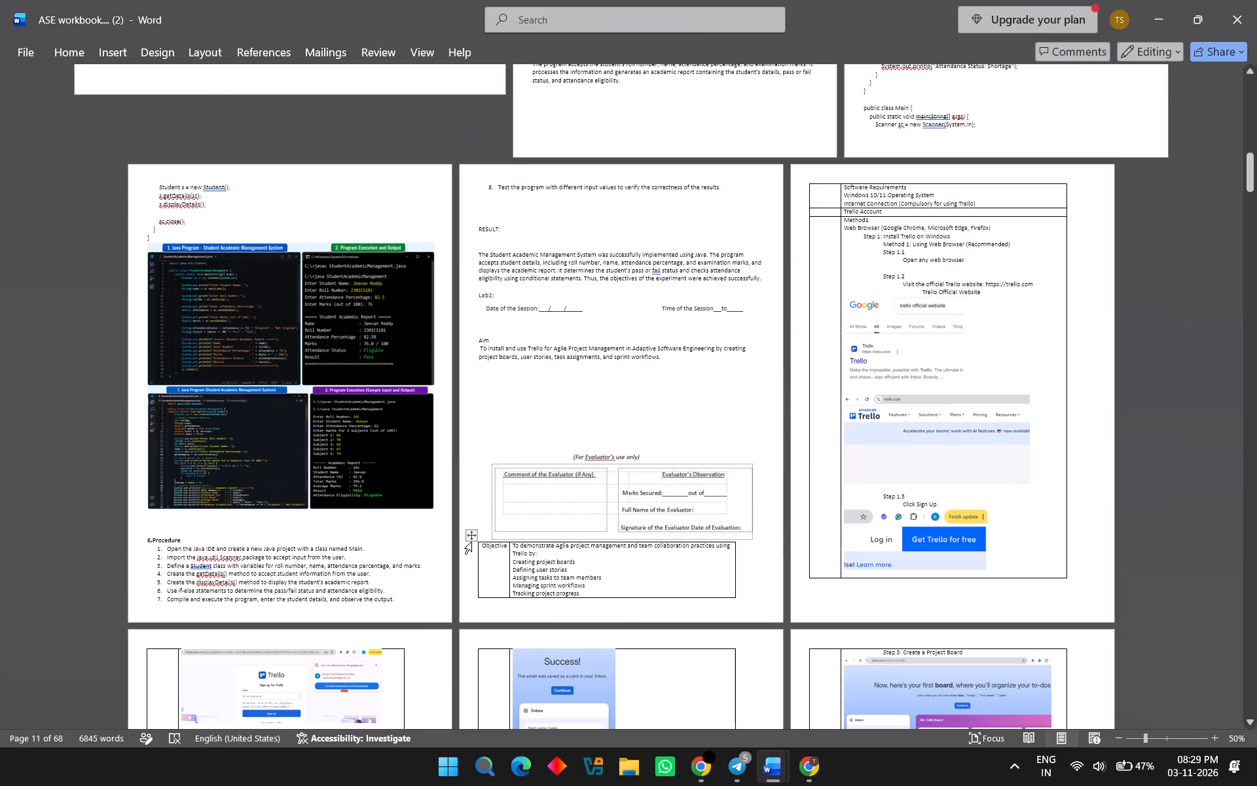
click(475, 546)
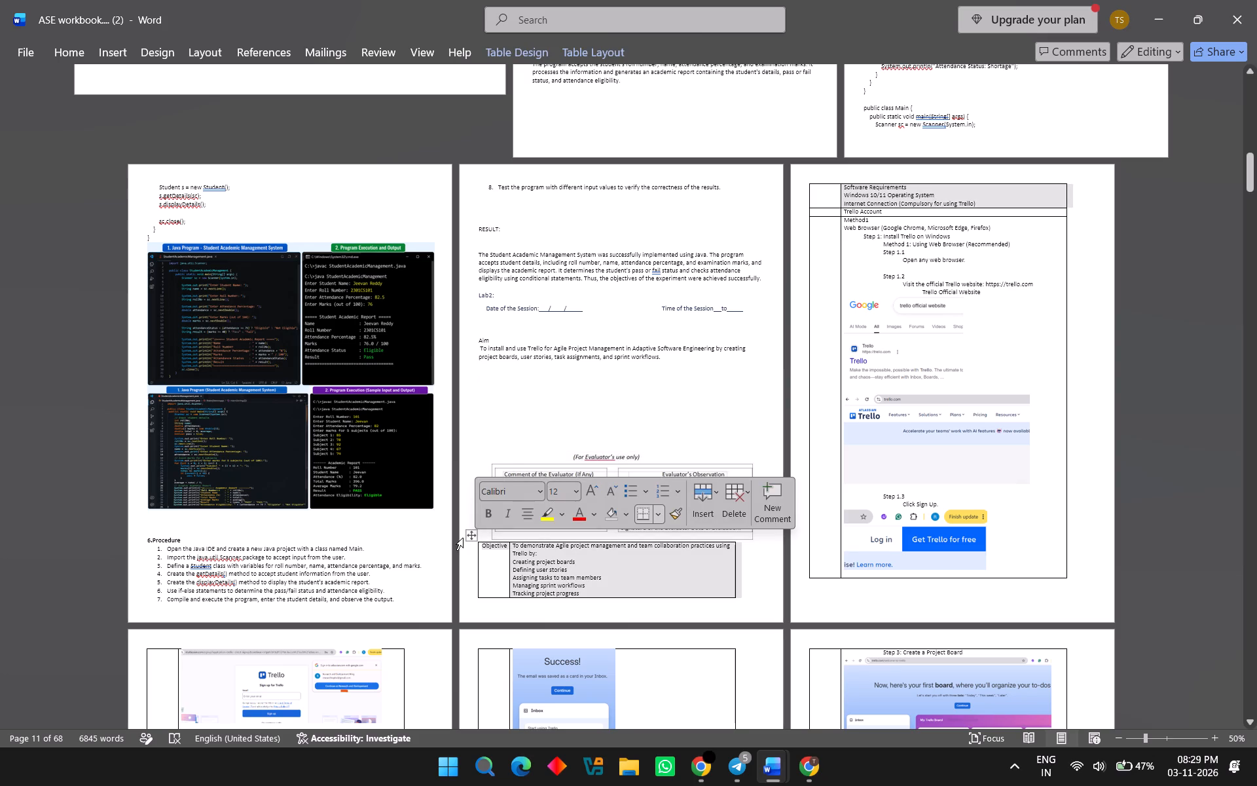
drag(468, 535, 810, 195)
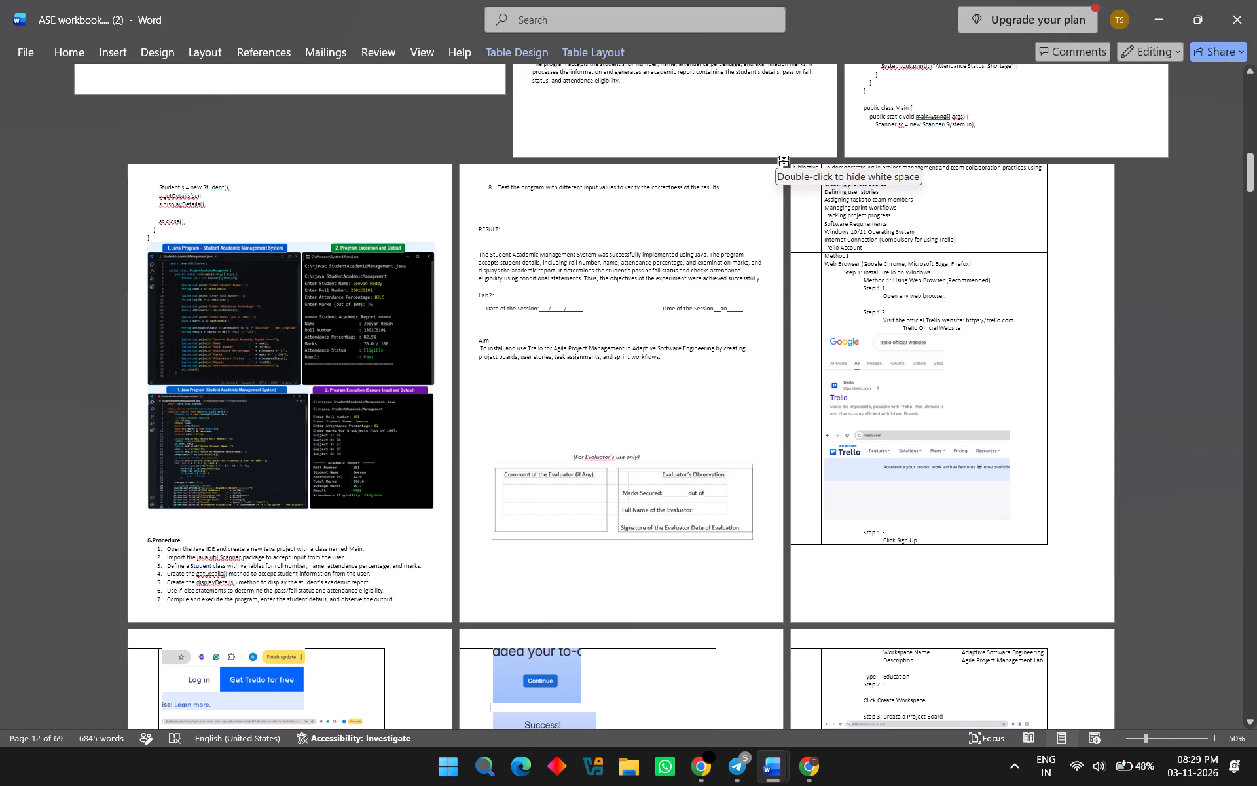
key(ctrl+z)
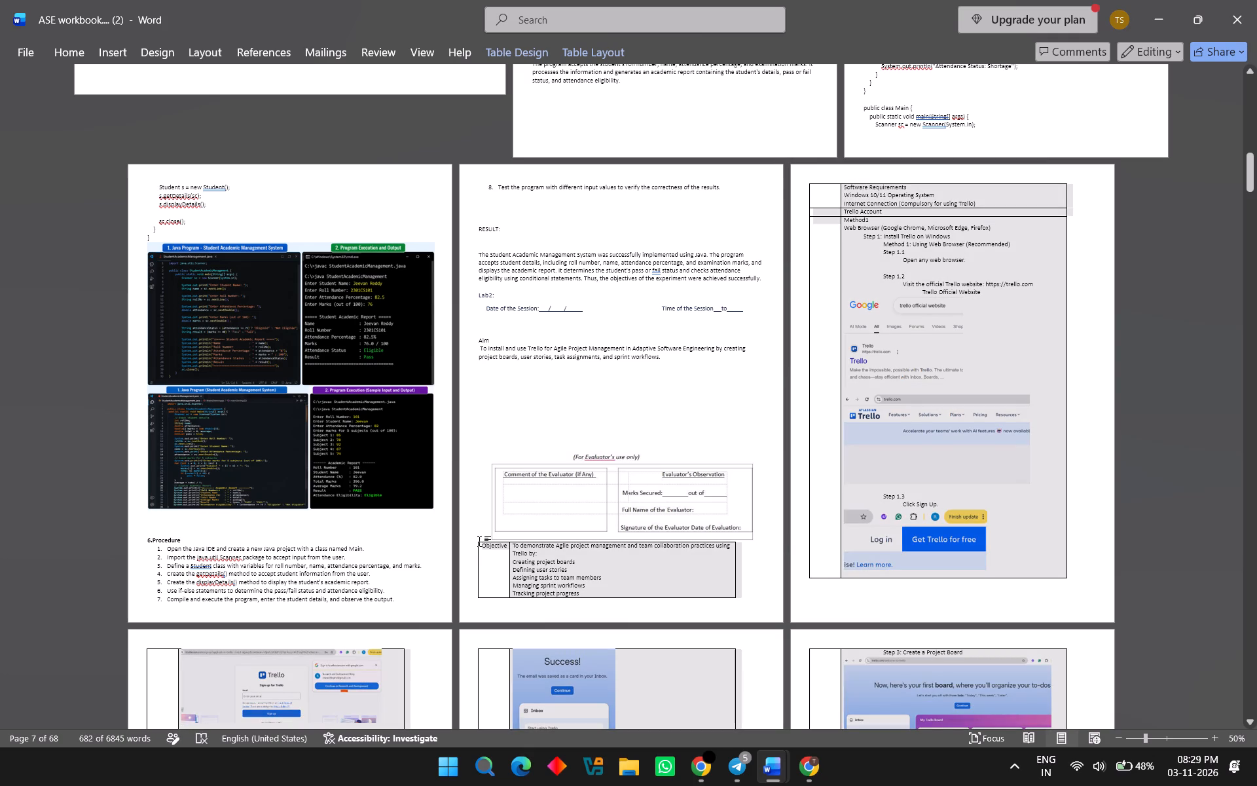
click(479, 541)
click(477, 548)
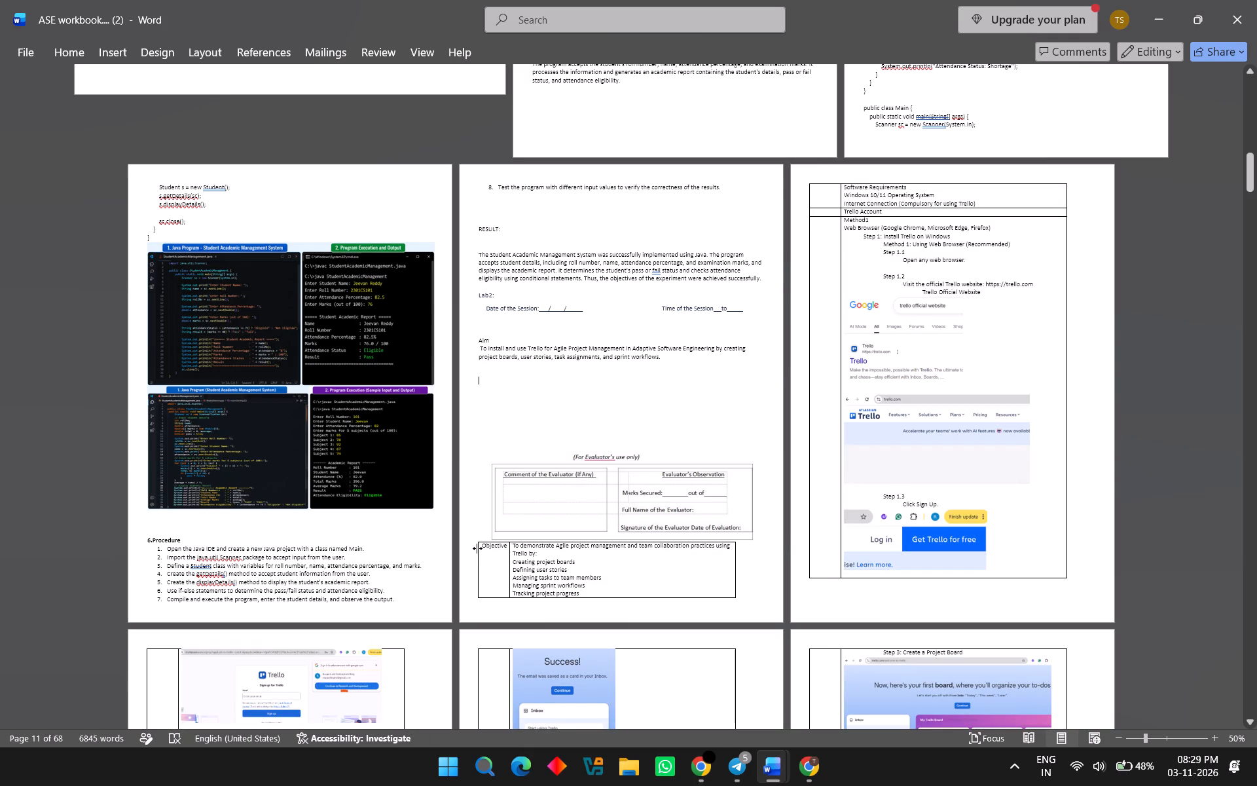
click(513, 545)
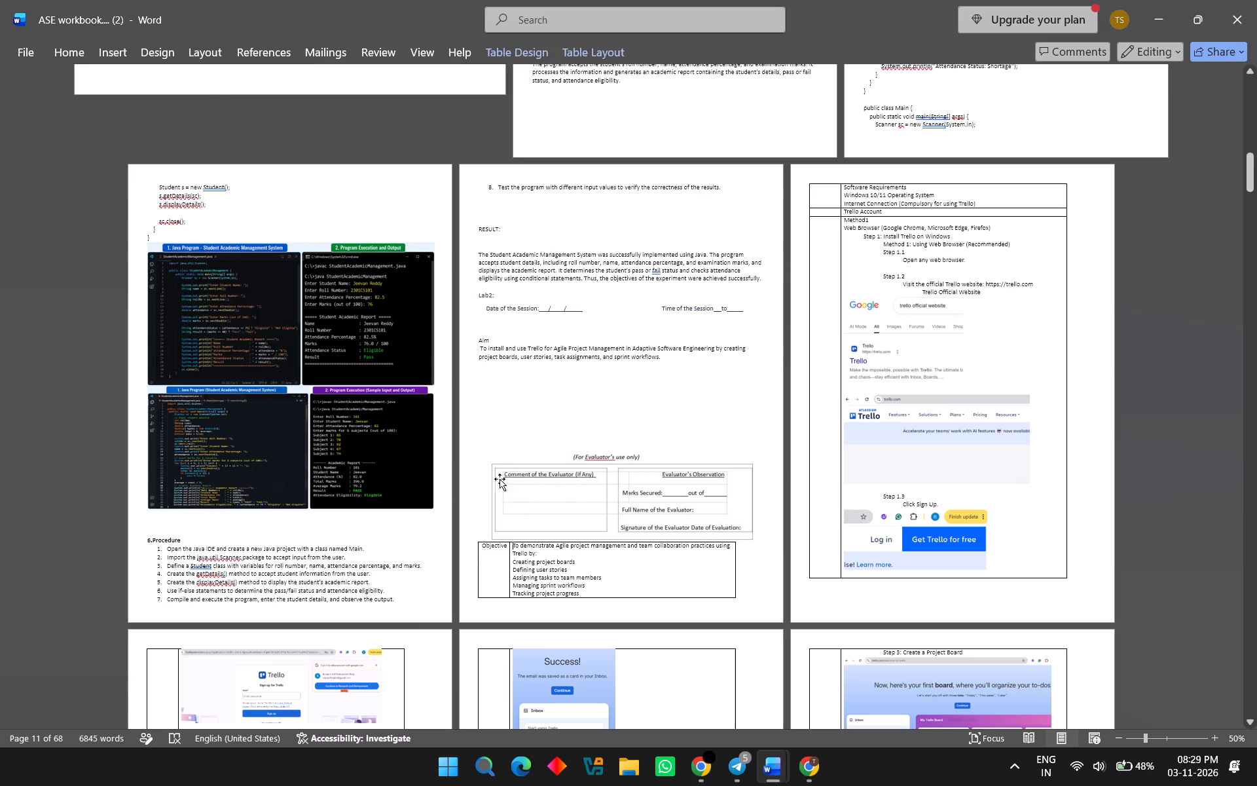
Move the "For Evaluator's use only" picture from the Lab 2 section to directly below the Lab 1 result paragraph.
drag(503, 471, 513, 301)
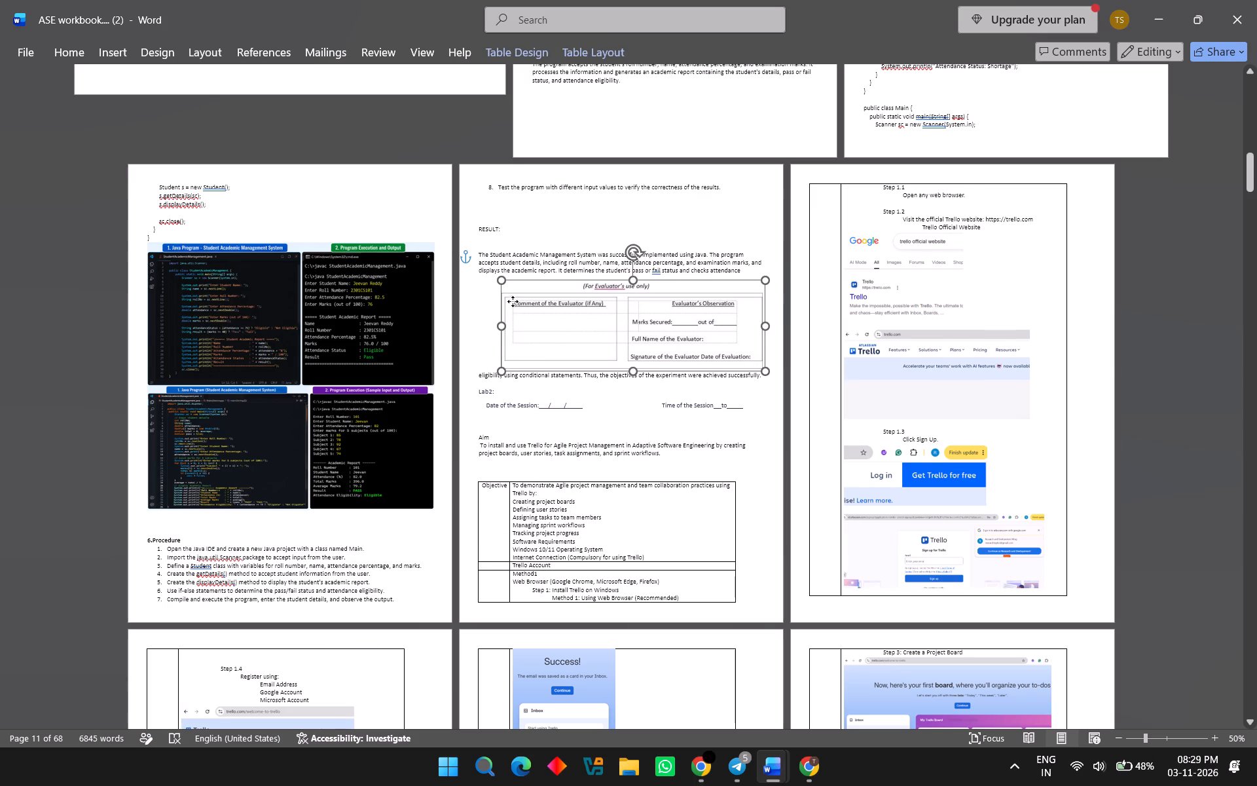
drag(513, 301, 486, 304)
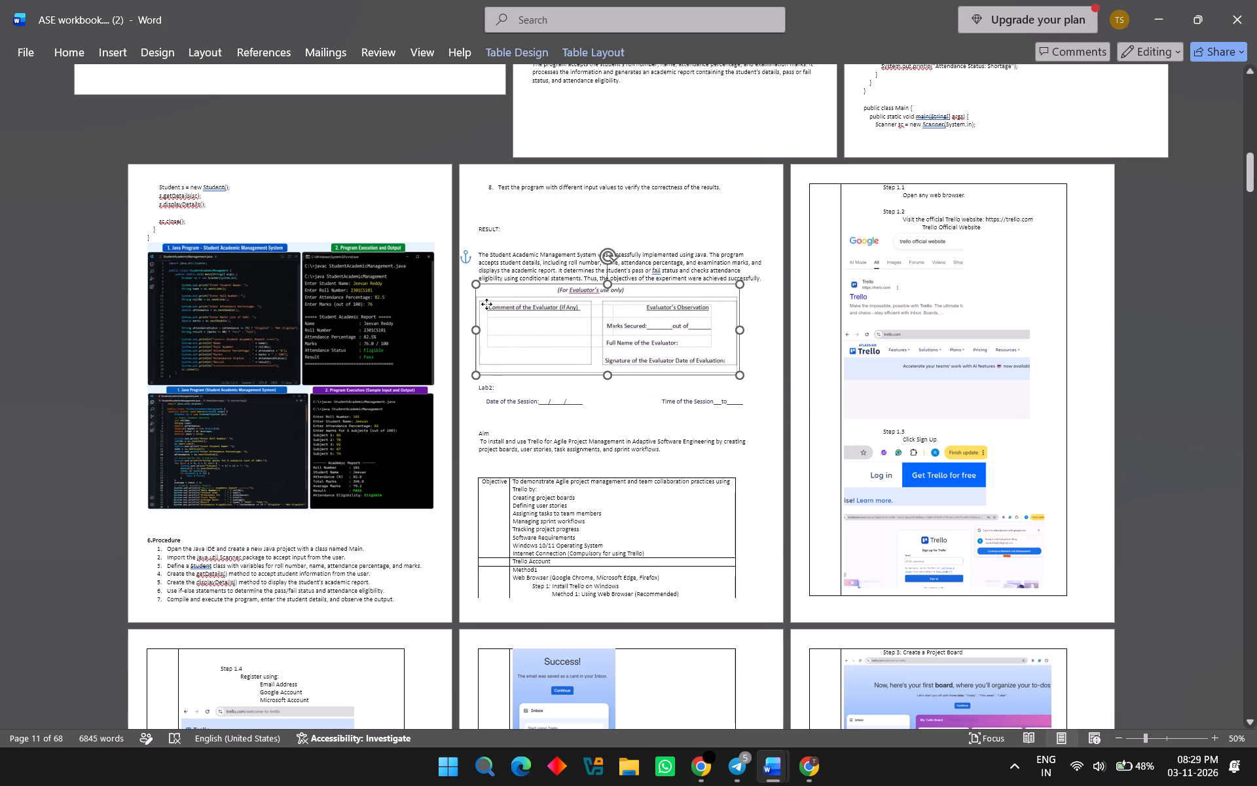
drag(486, 304, 495, 318)
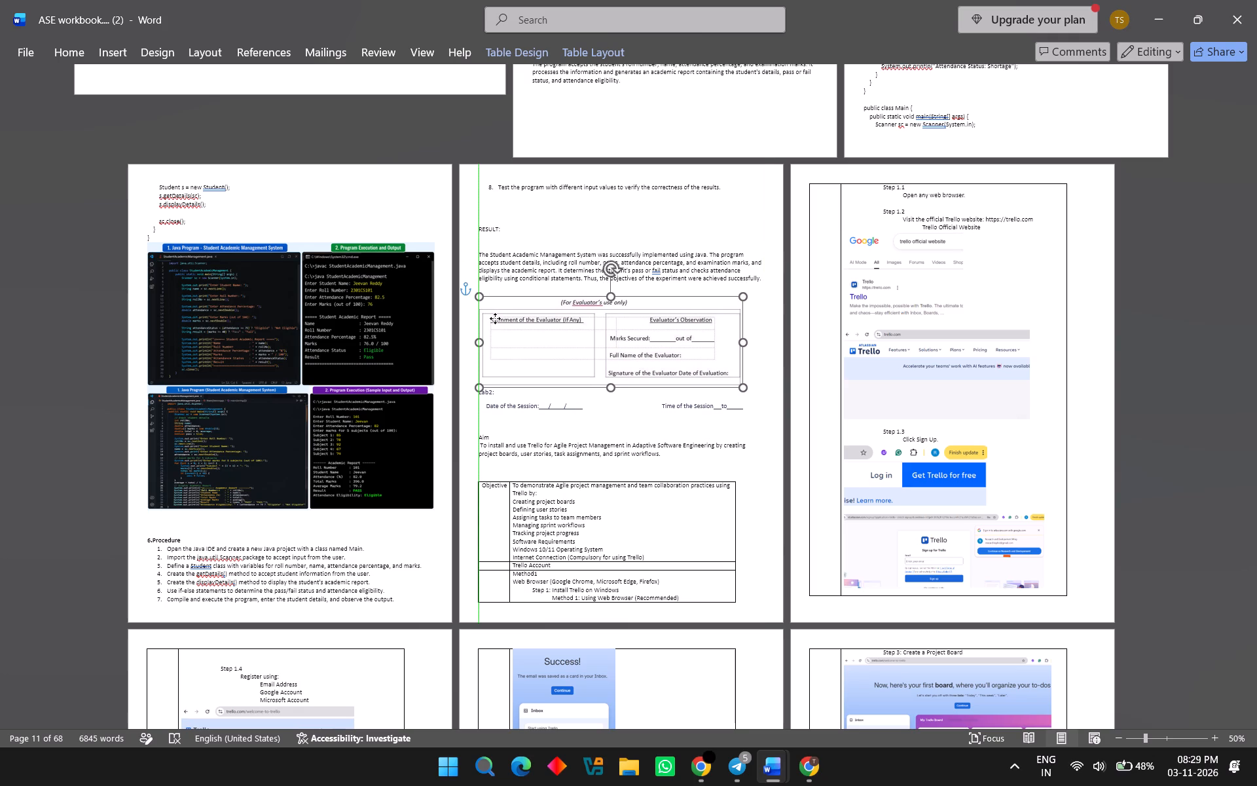
drag(495, 318, 495, 314)
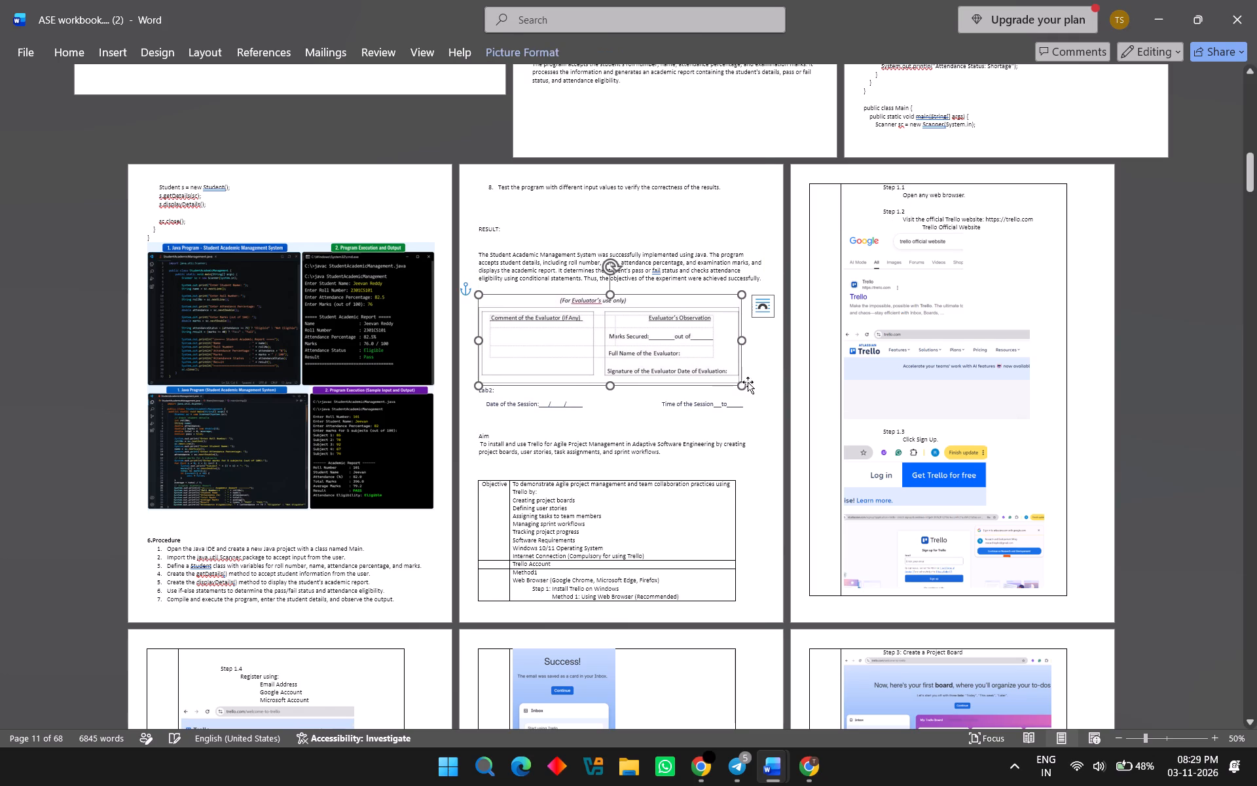
click(752, 386)
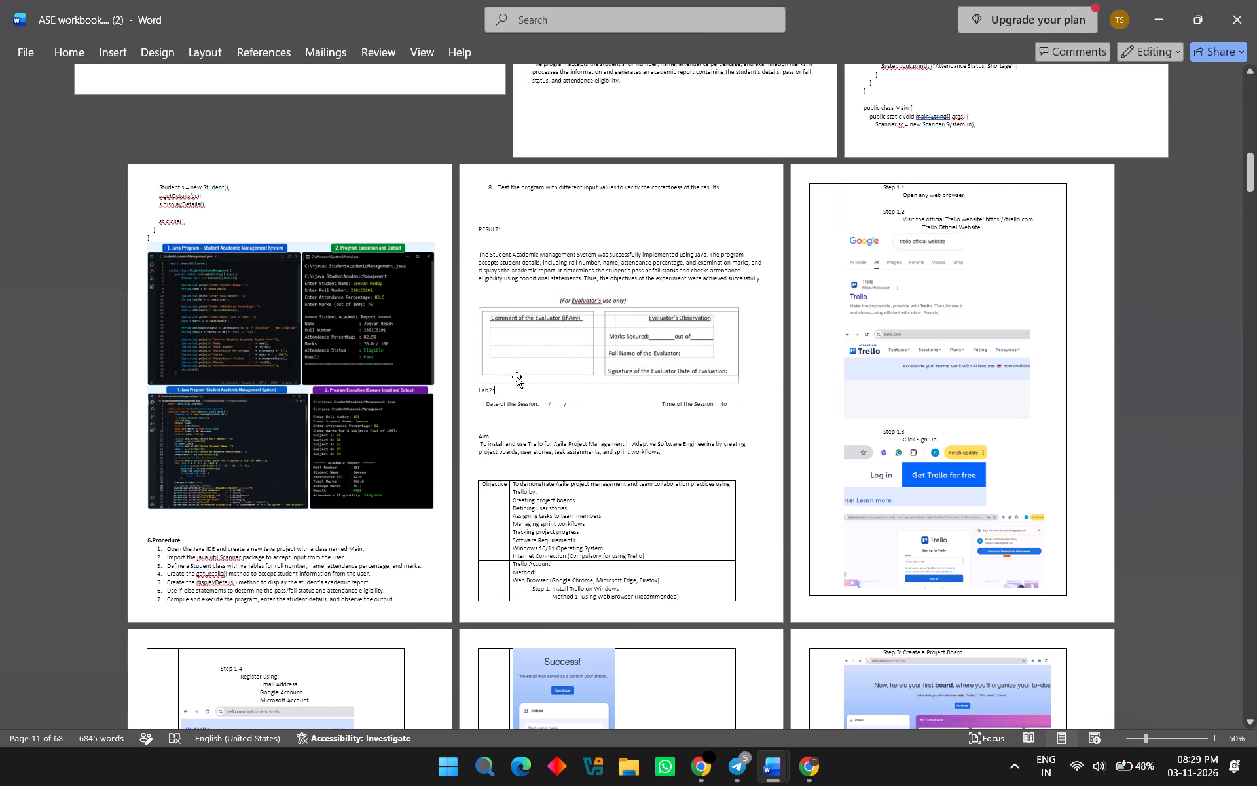
Insert blank lines before the Lab2 heading until it starts at the top of a new page.
click(478, 389)
key(Return)
key(Return)
key(Return)
key(Return)
key(Return)
key(Return)
key(Return)
key(Return)
key(Return)
key(Return)
key(Return)
key(Return)
key(Return)
key(Return)
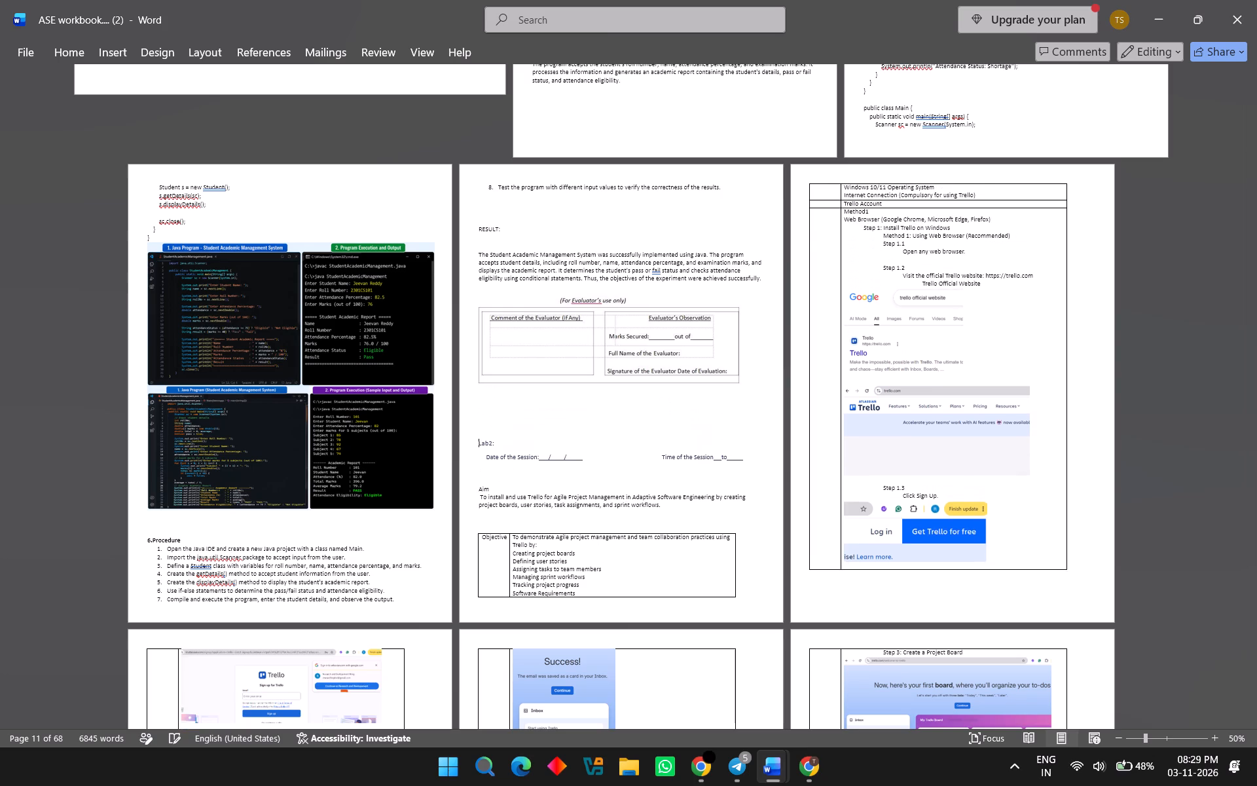
key(Return)
key(Return)
key(Return)
key(Return)
key(Return)
key(Return)
key(Return)
key(Return)
key(Return)
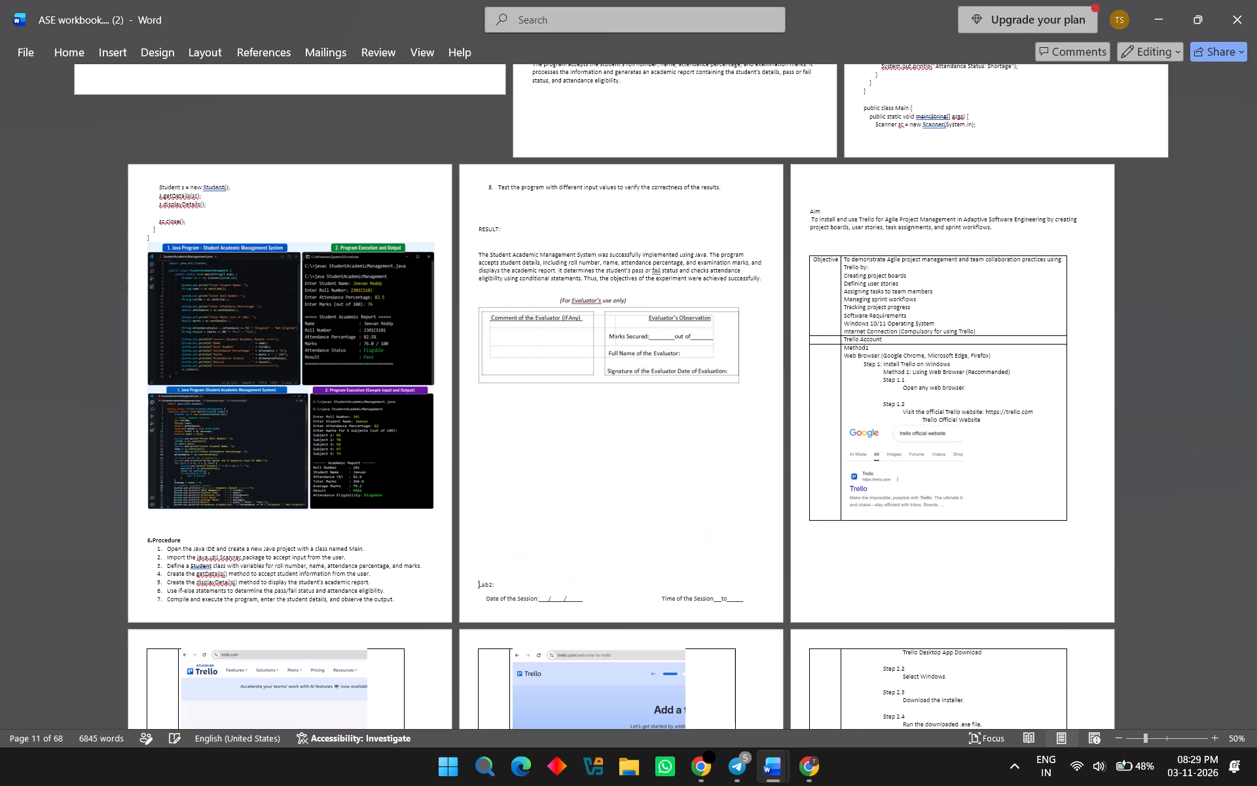
key(Return)
key(Return)
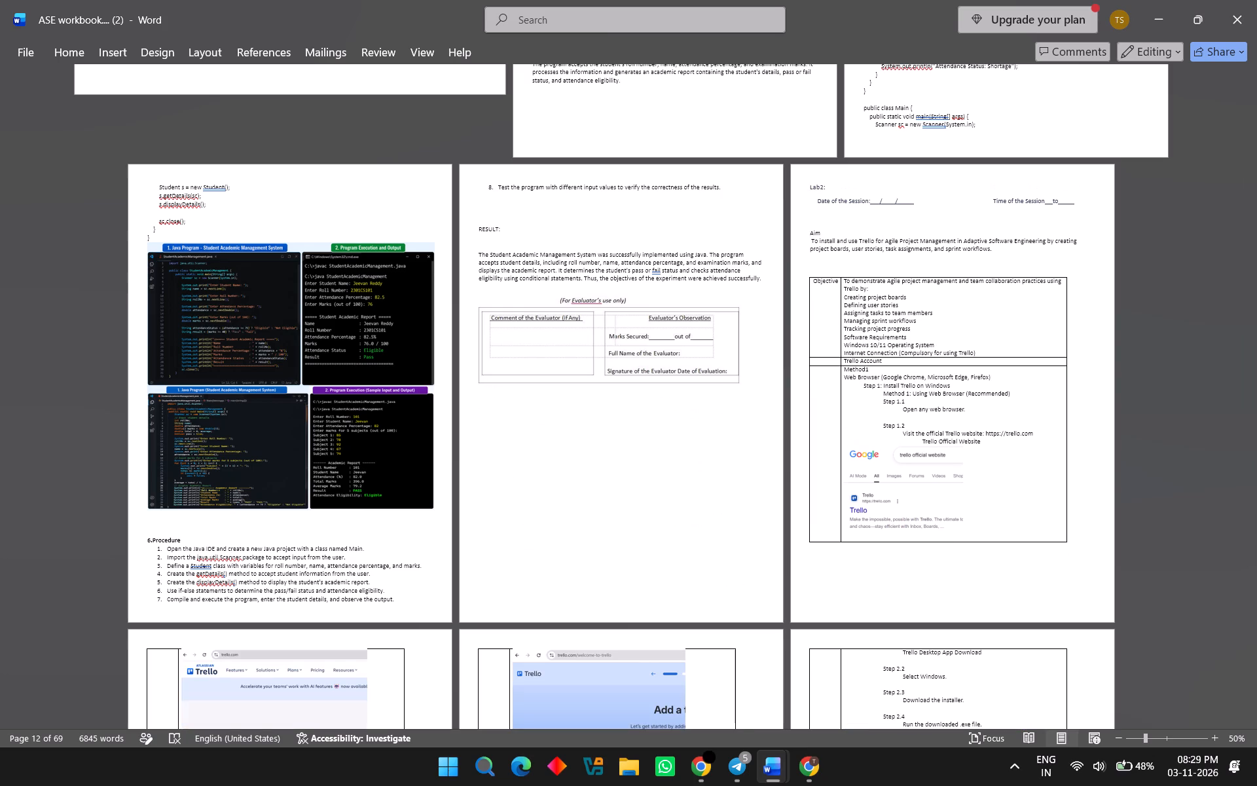
Move the "For Evaluator's use only" picture down to the bottom of the Lab 1 result page.
click(581, 330)
drag(581, 330, 581, 373)
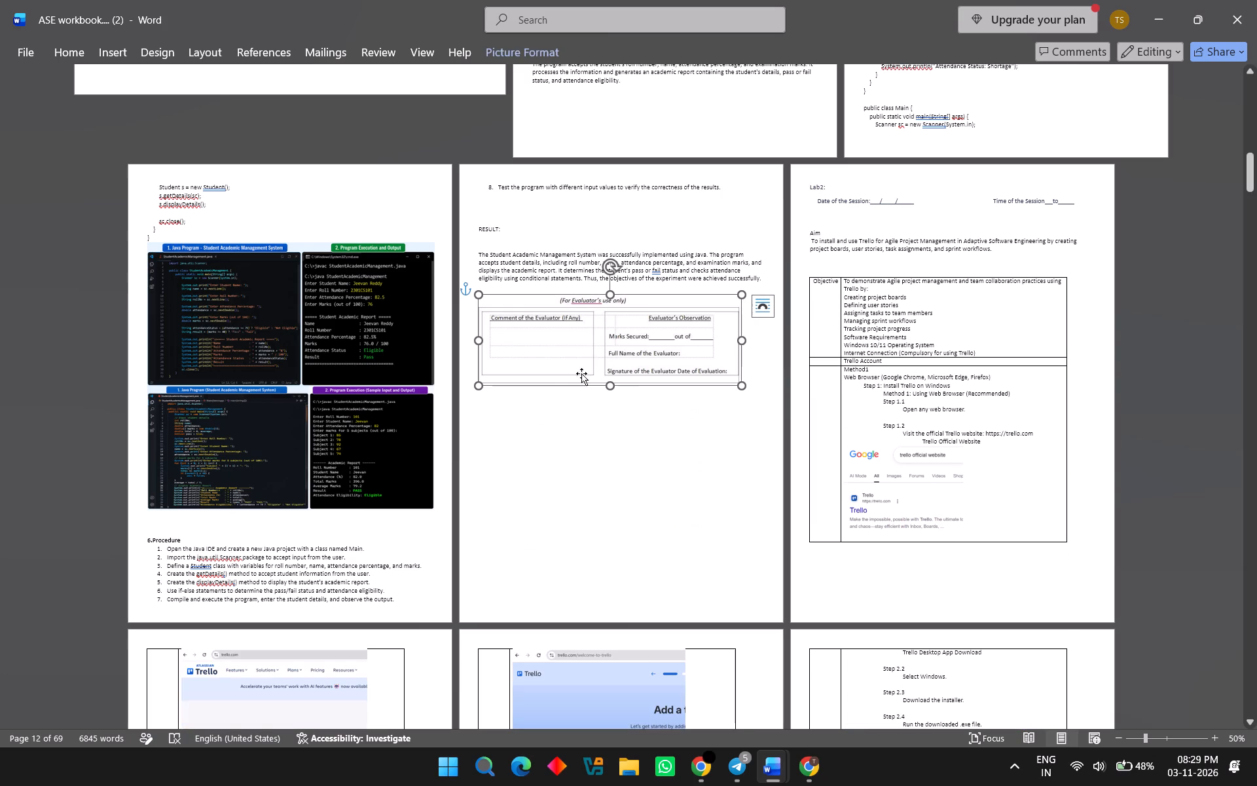
drag(581, 373, 624, 340)
drag(624, 340, 626, 519)
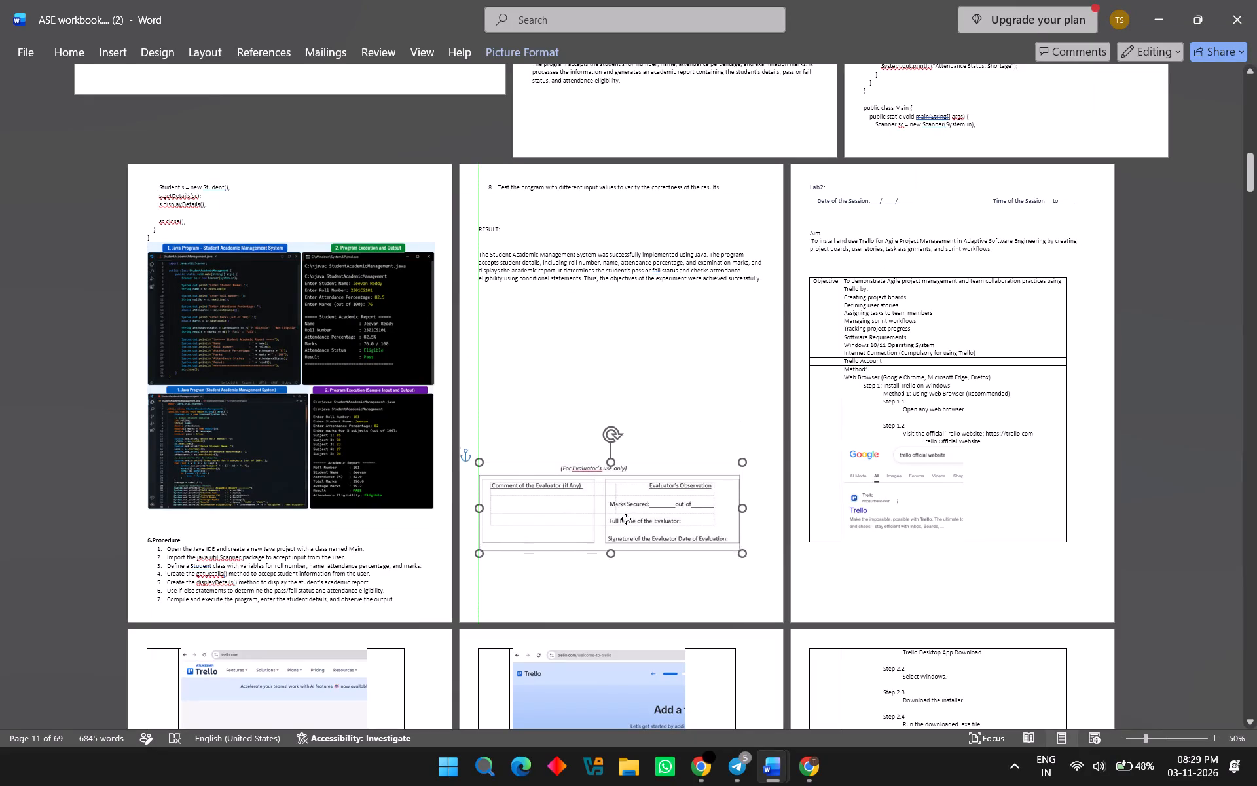
drag(626, 519, 637, 536)
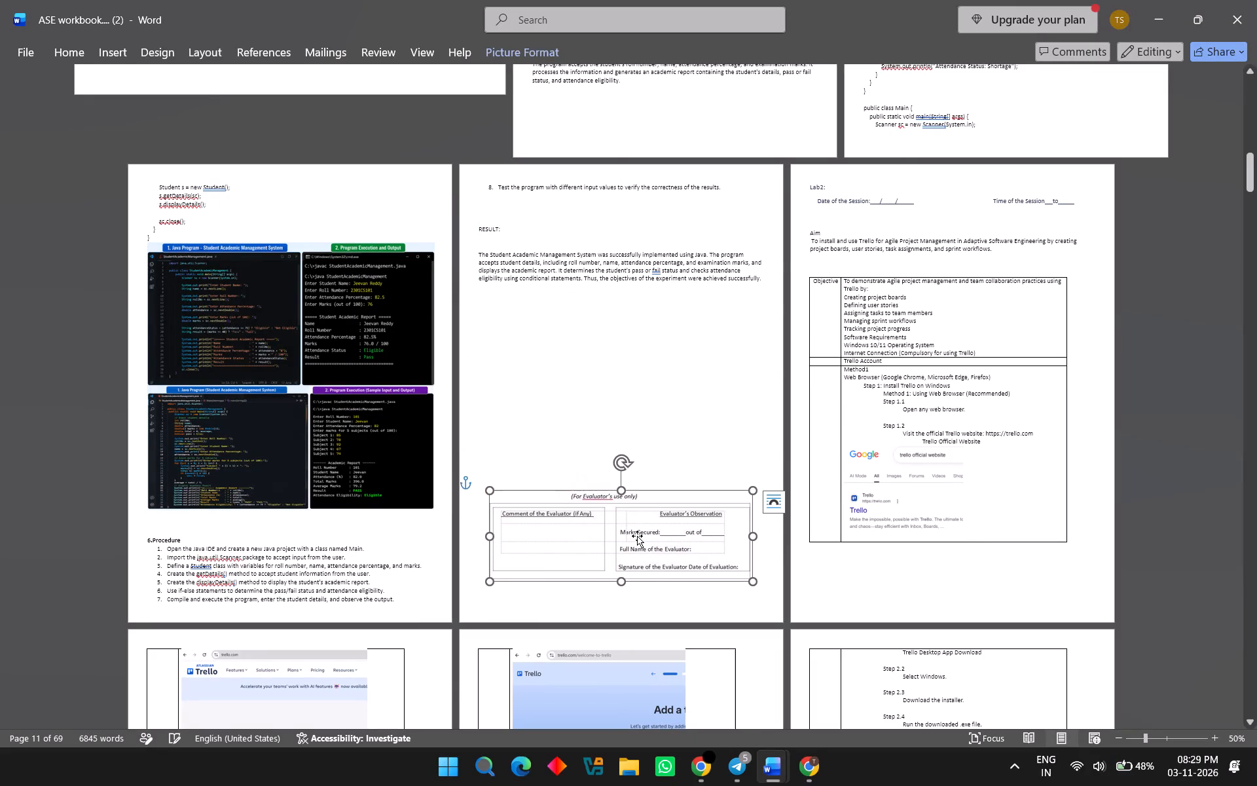
click(877, 229)
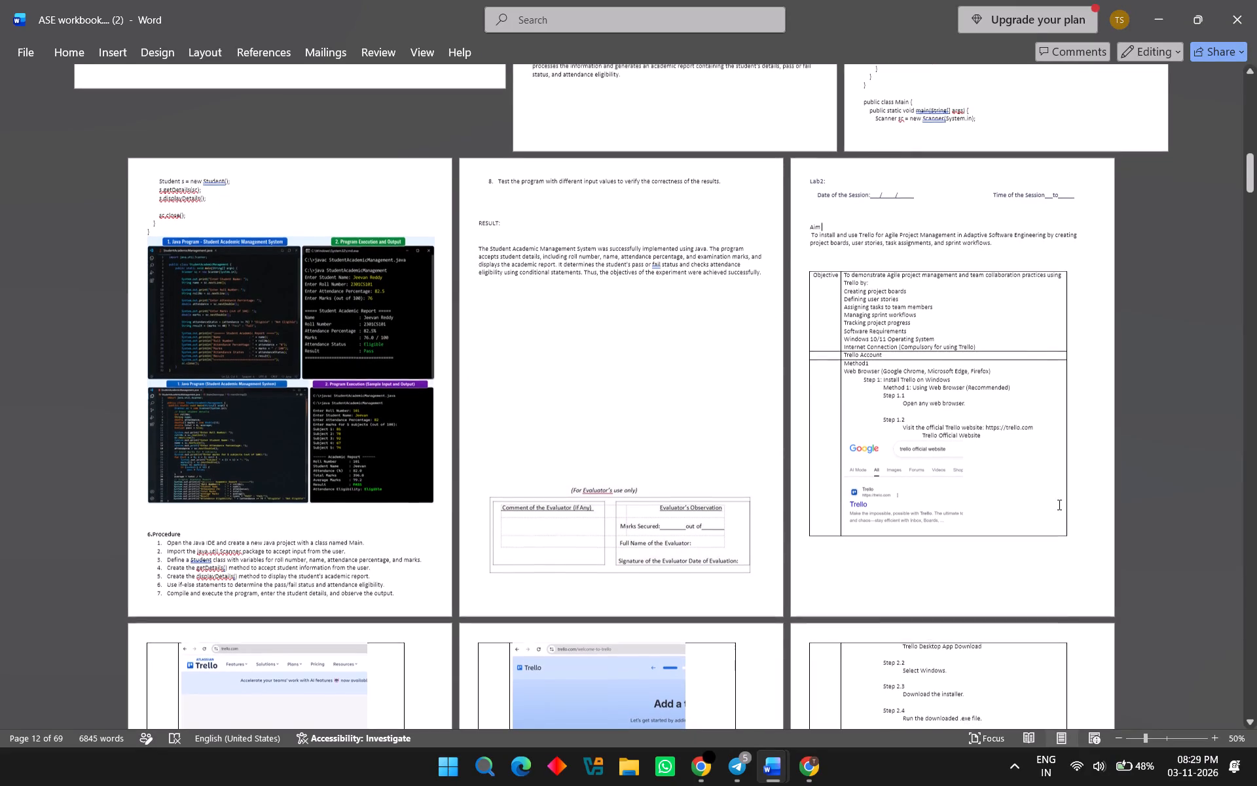
Left-align the Lab 2 Method 1 lines from "Web Browser" to "Trello Official Website", removing their staggered indents.
drag(996, 433, 876, 380)
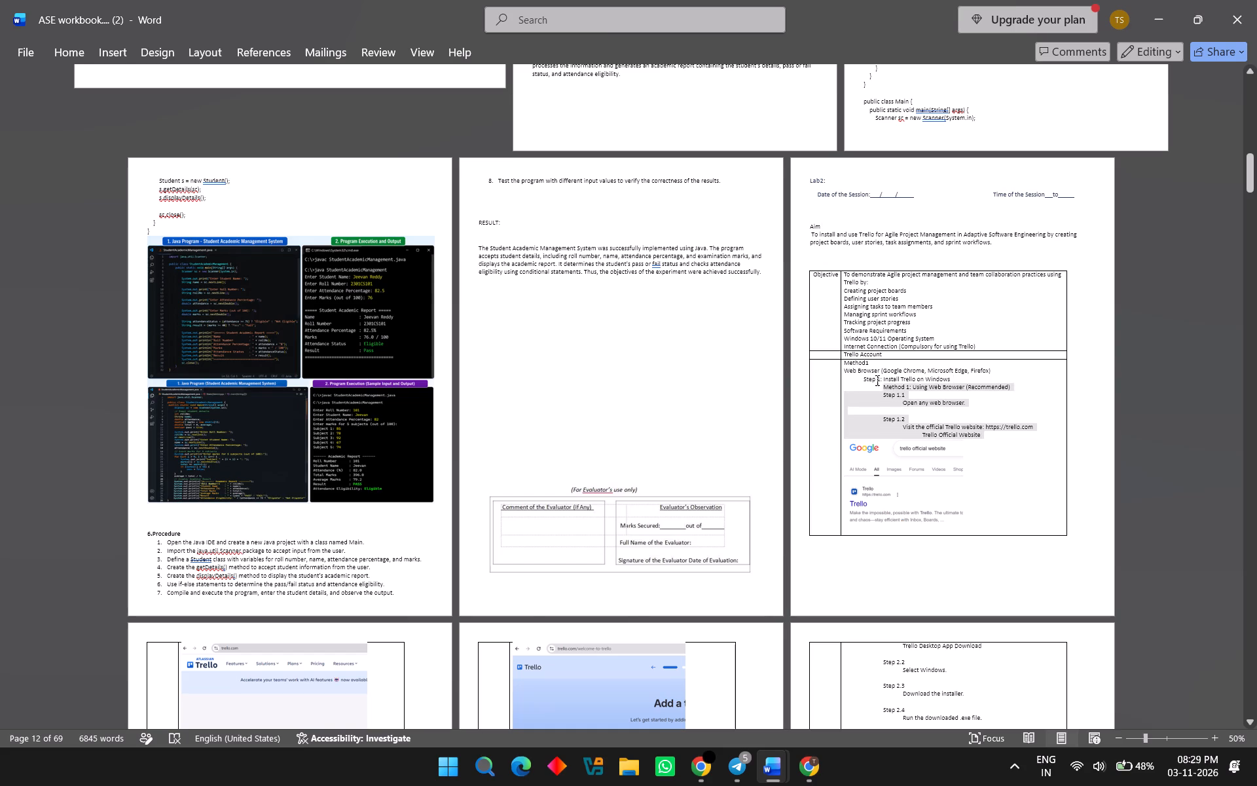
drag(876, 380, 842, 368)
click(890, 343)
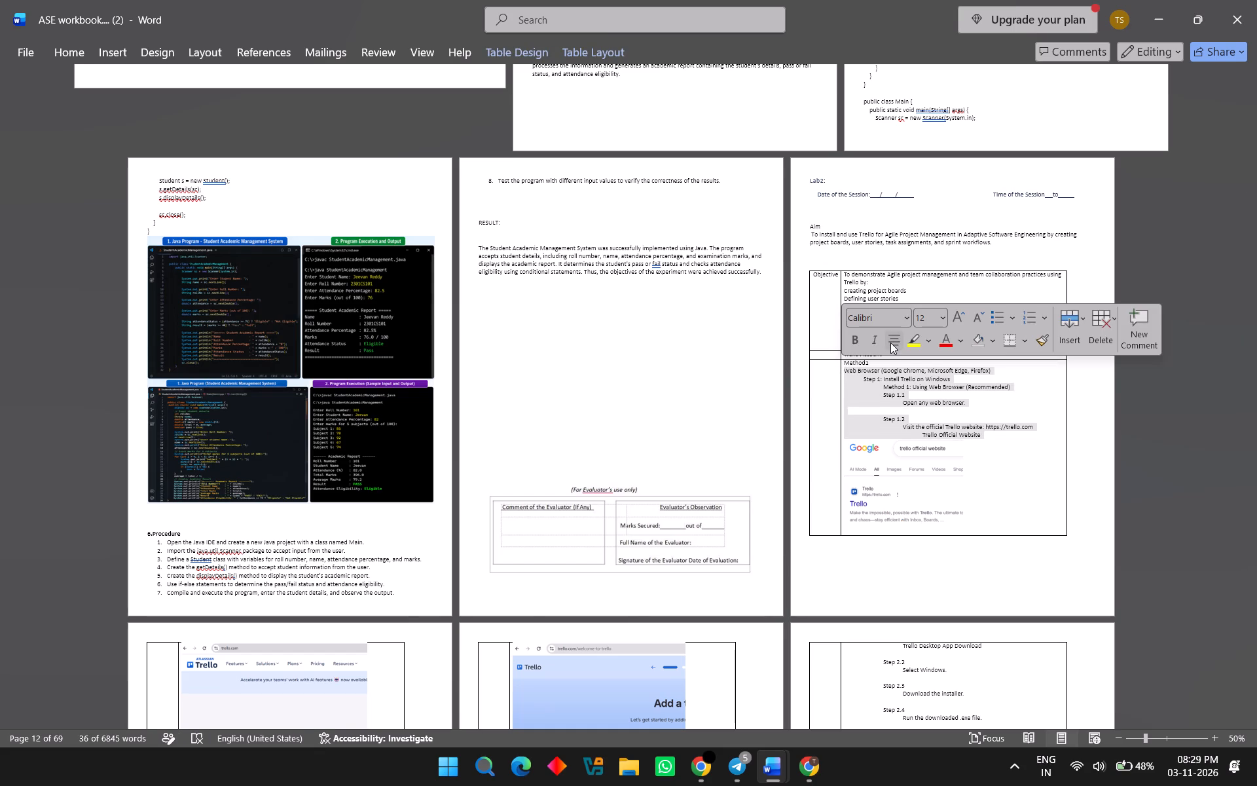
click(890, 343)
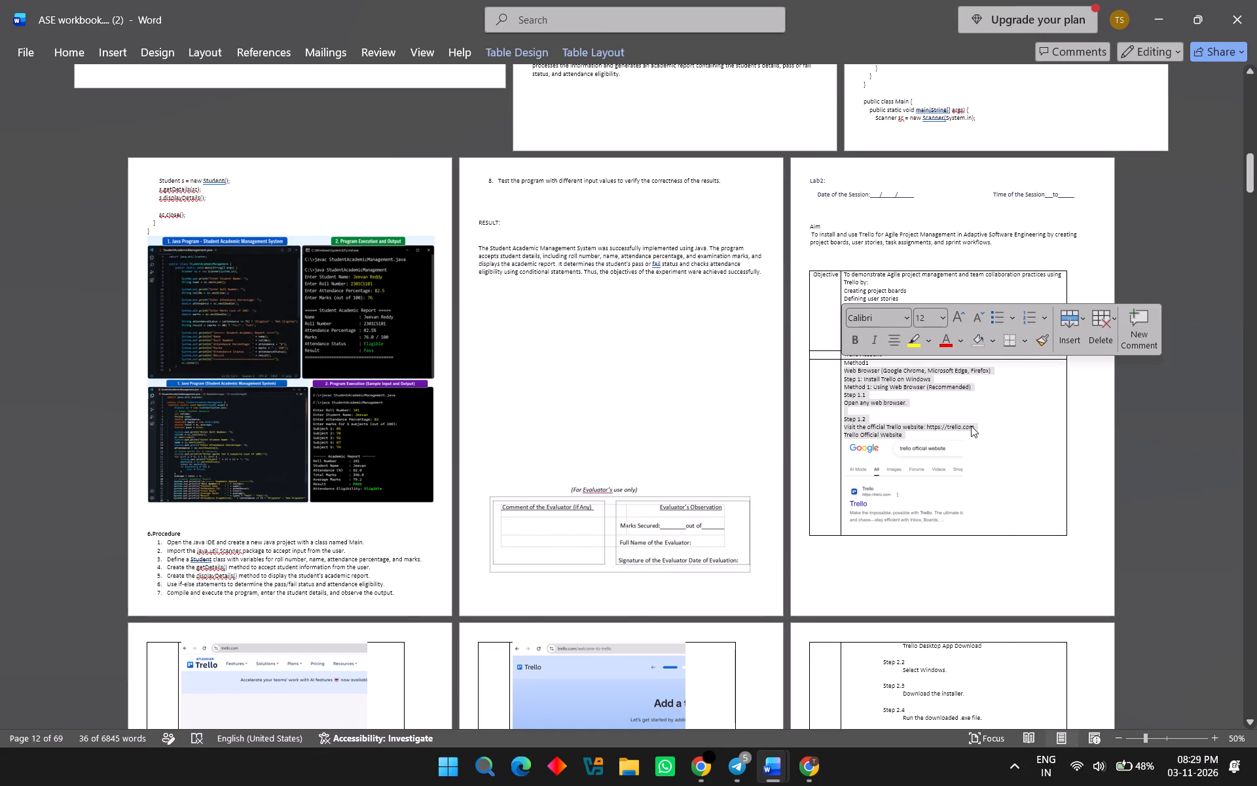
click(971, 426)
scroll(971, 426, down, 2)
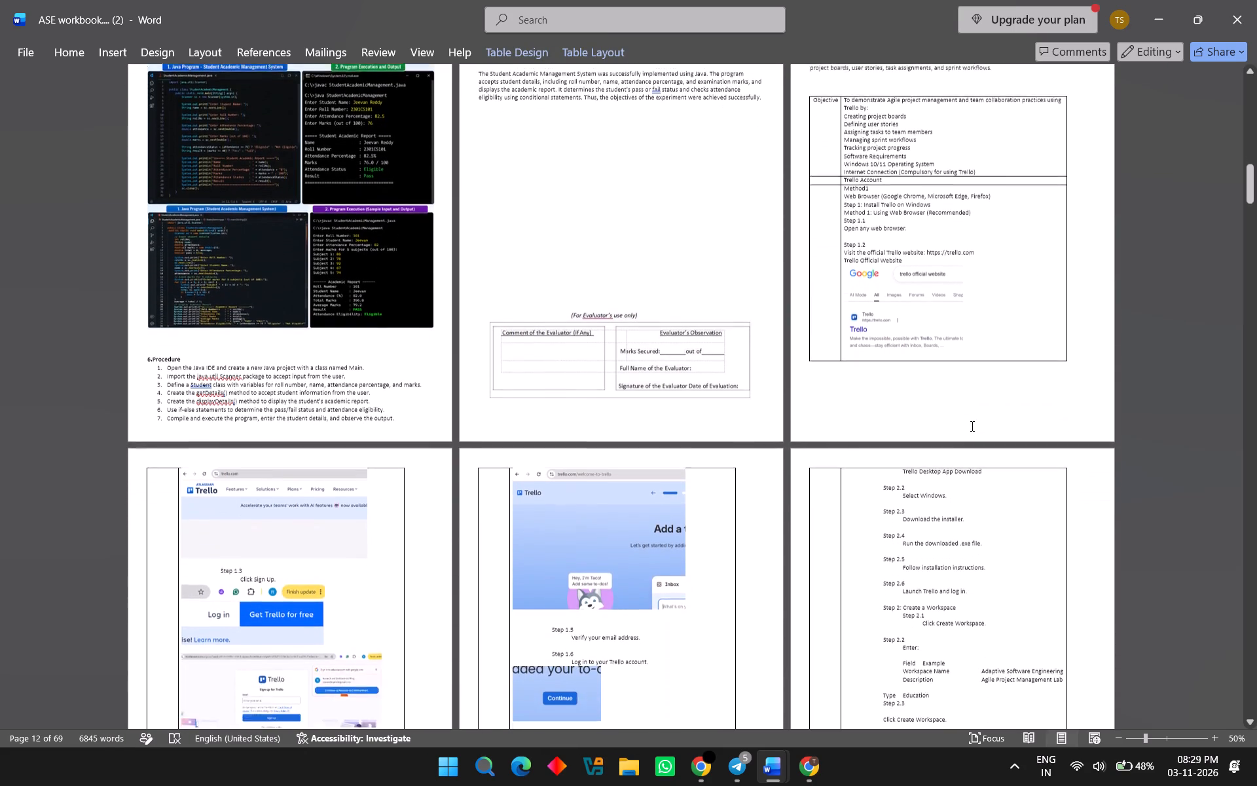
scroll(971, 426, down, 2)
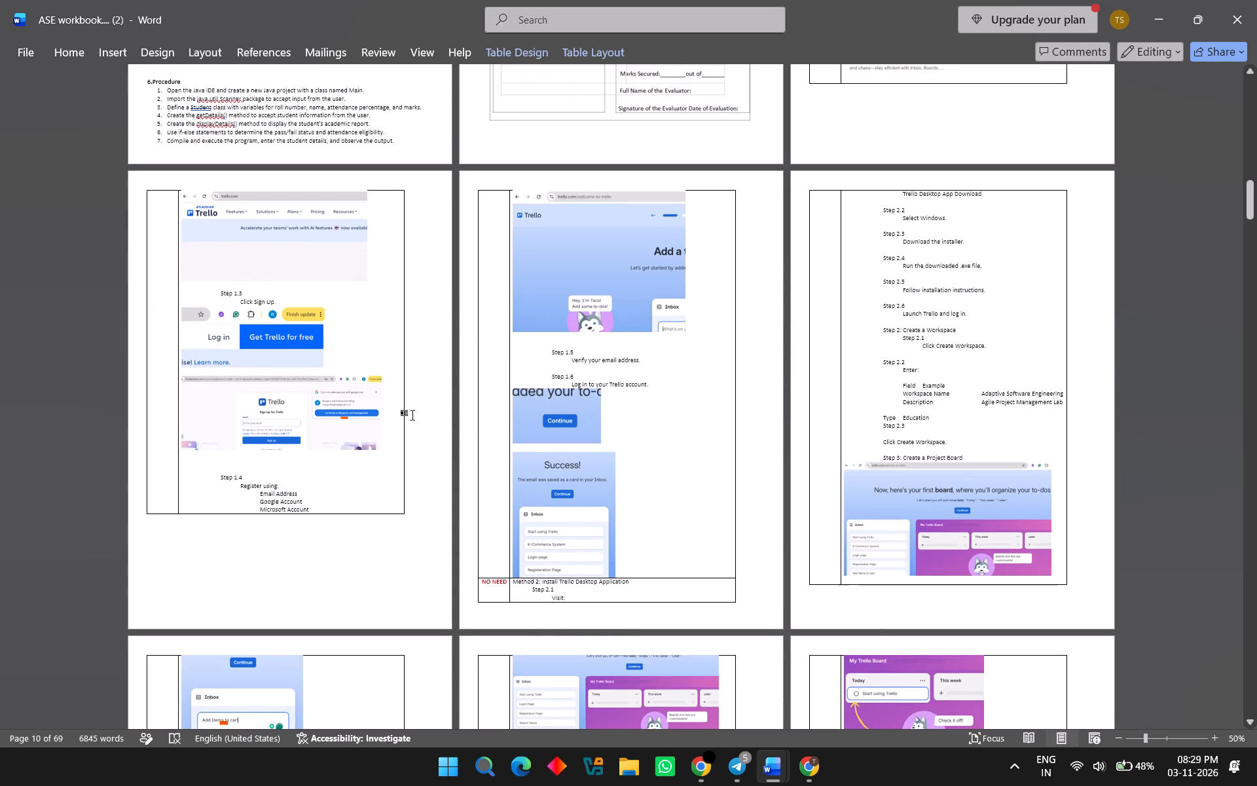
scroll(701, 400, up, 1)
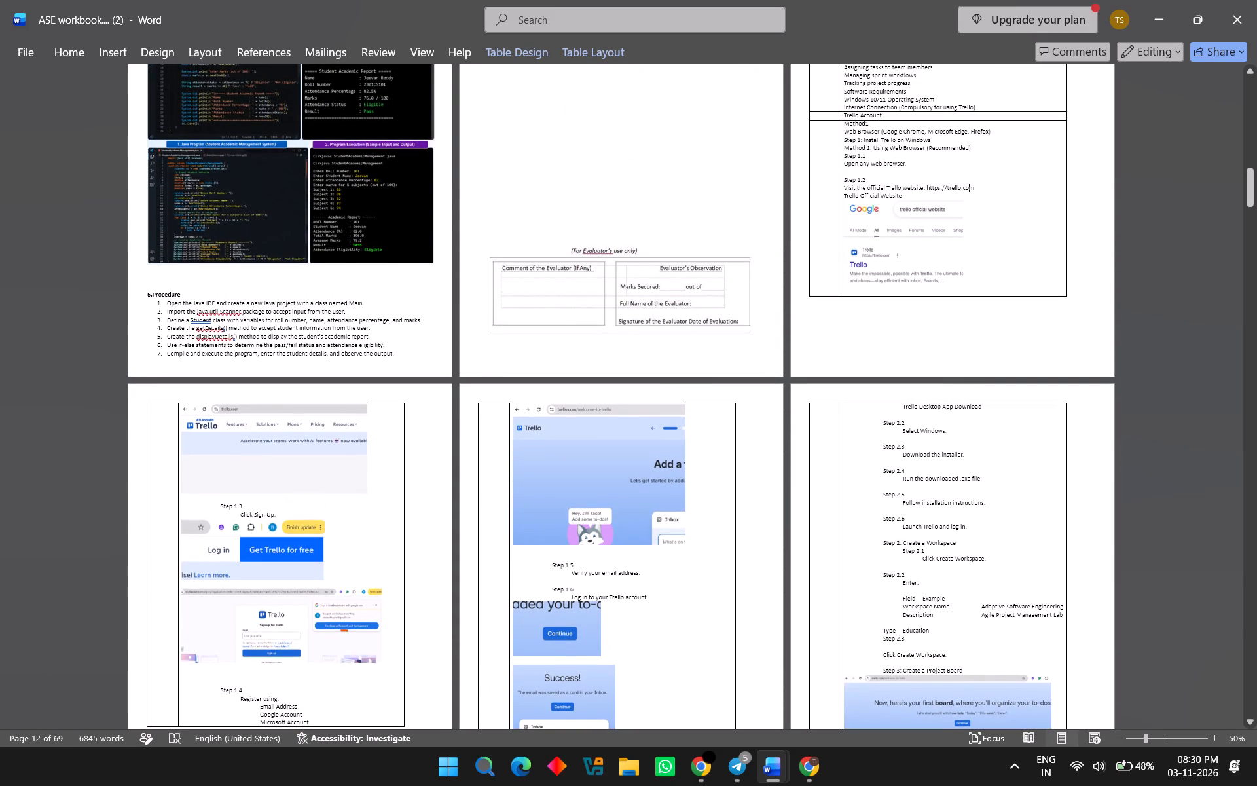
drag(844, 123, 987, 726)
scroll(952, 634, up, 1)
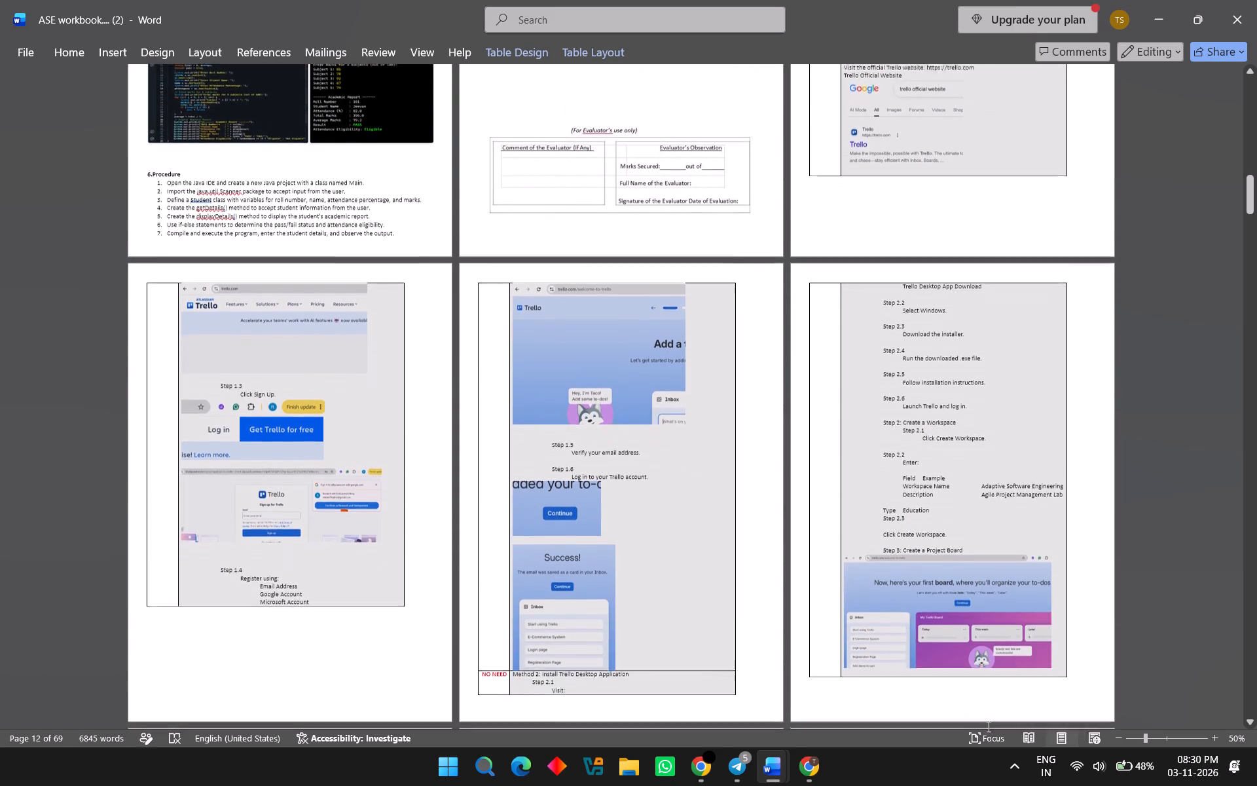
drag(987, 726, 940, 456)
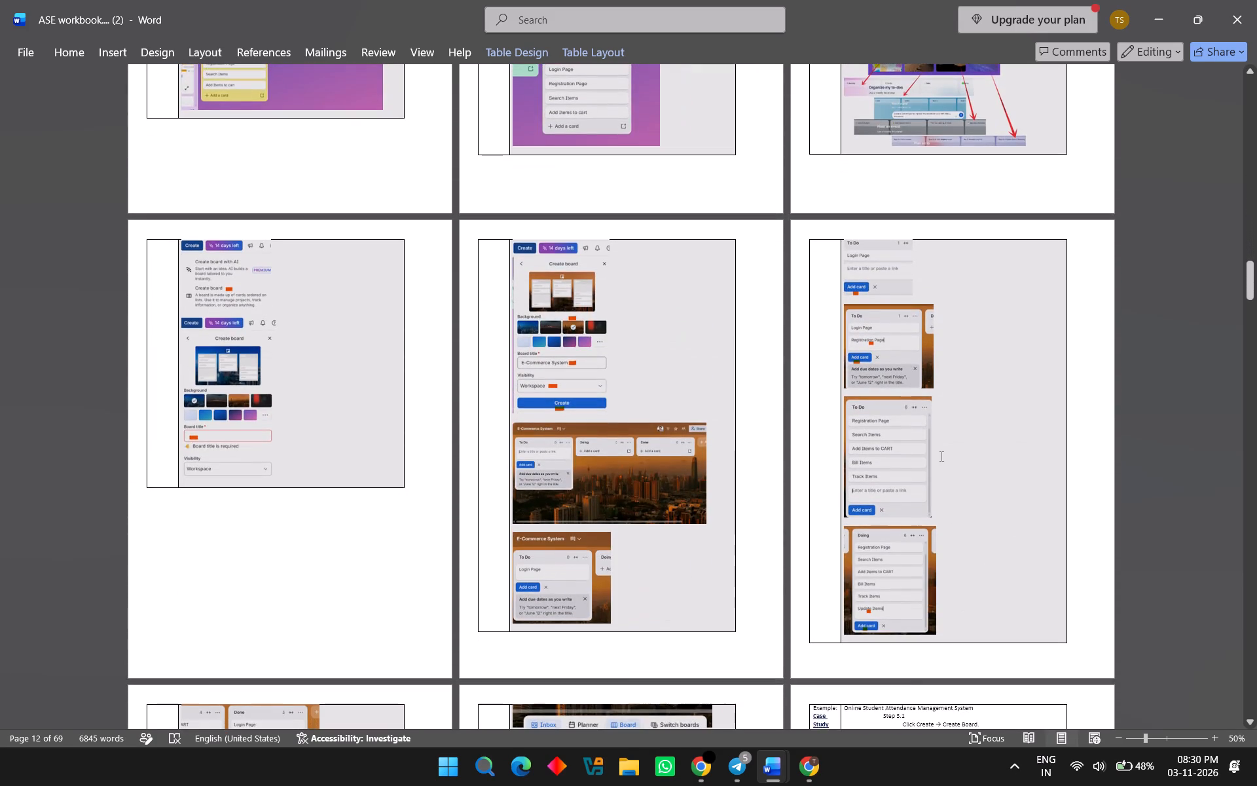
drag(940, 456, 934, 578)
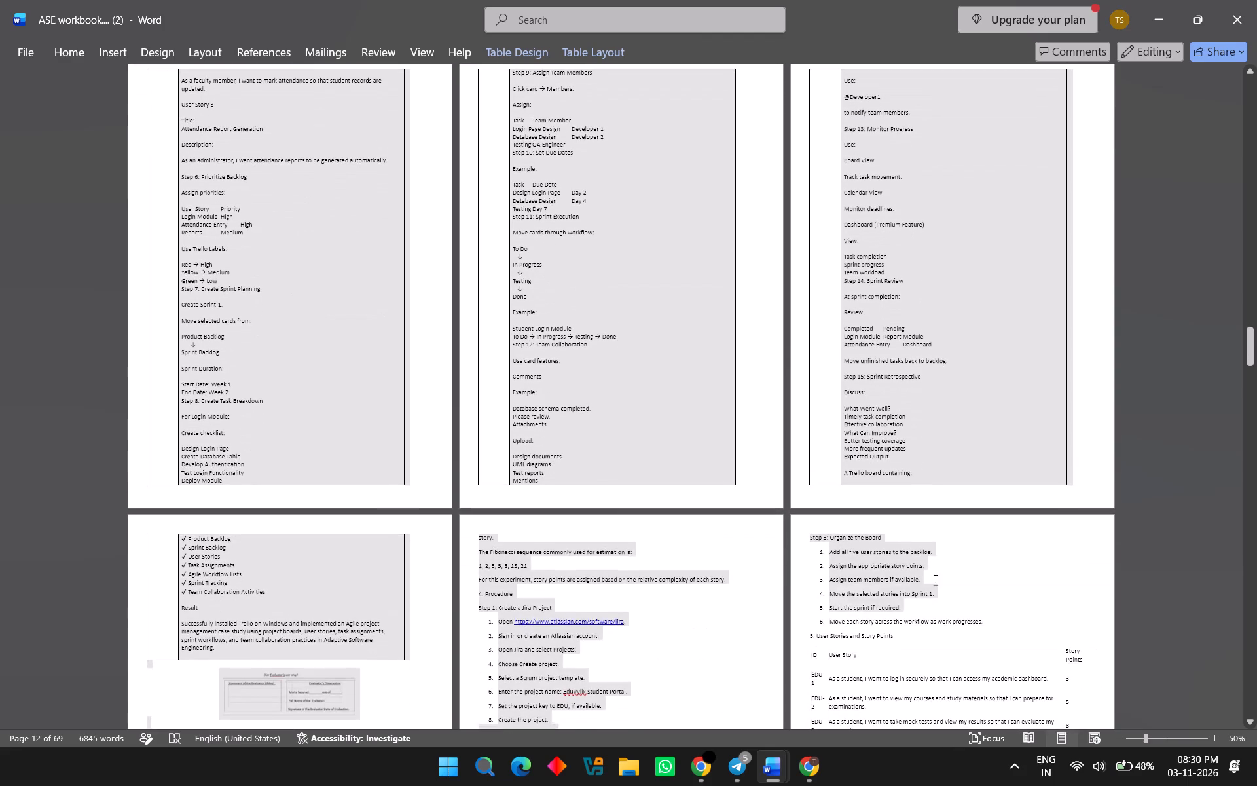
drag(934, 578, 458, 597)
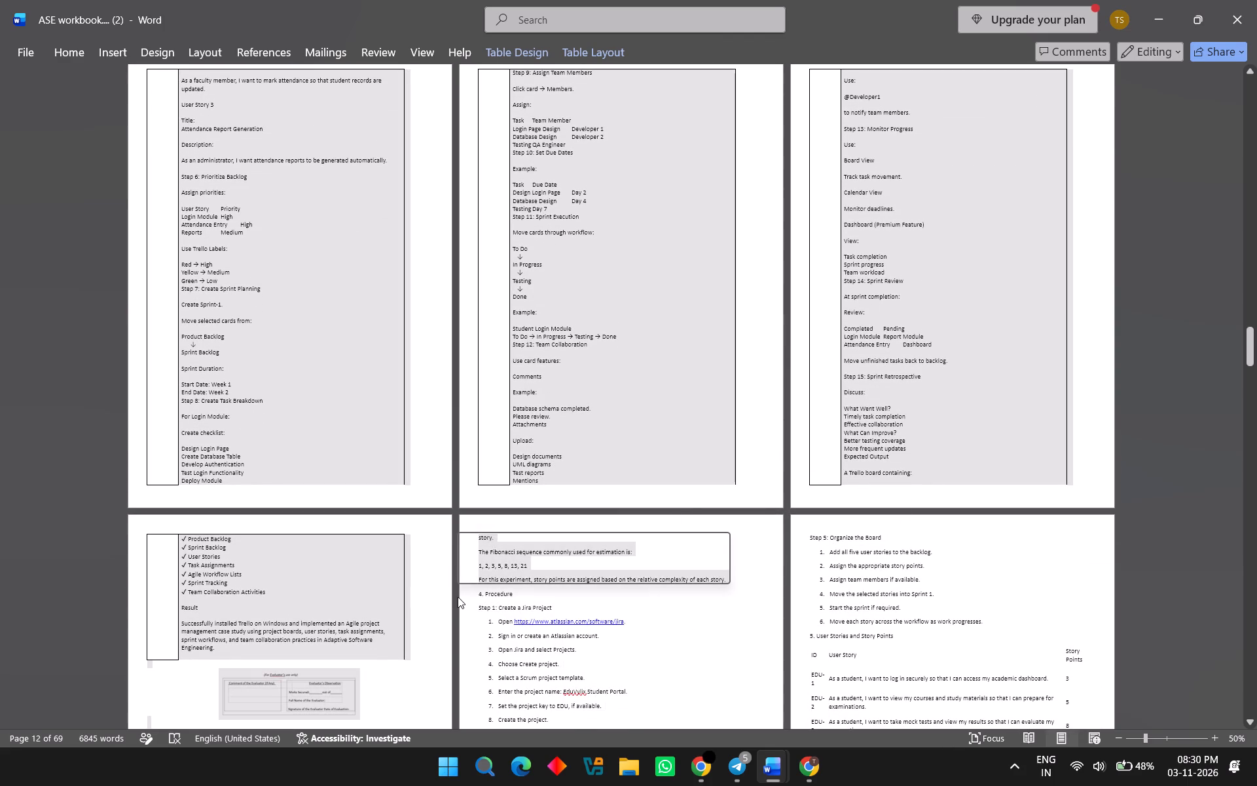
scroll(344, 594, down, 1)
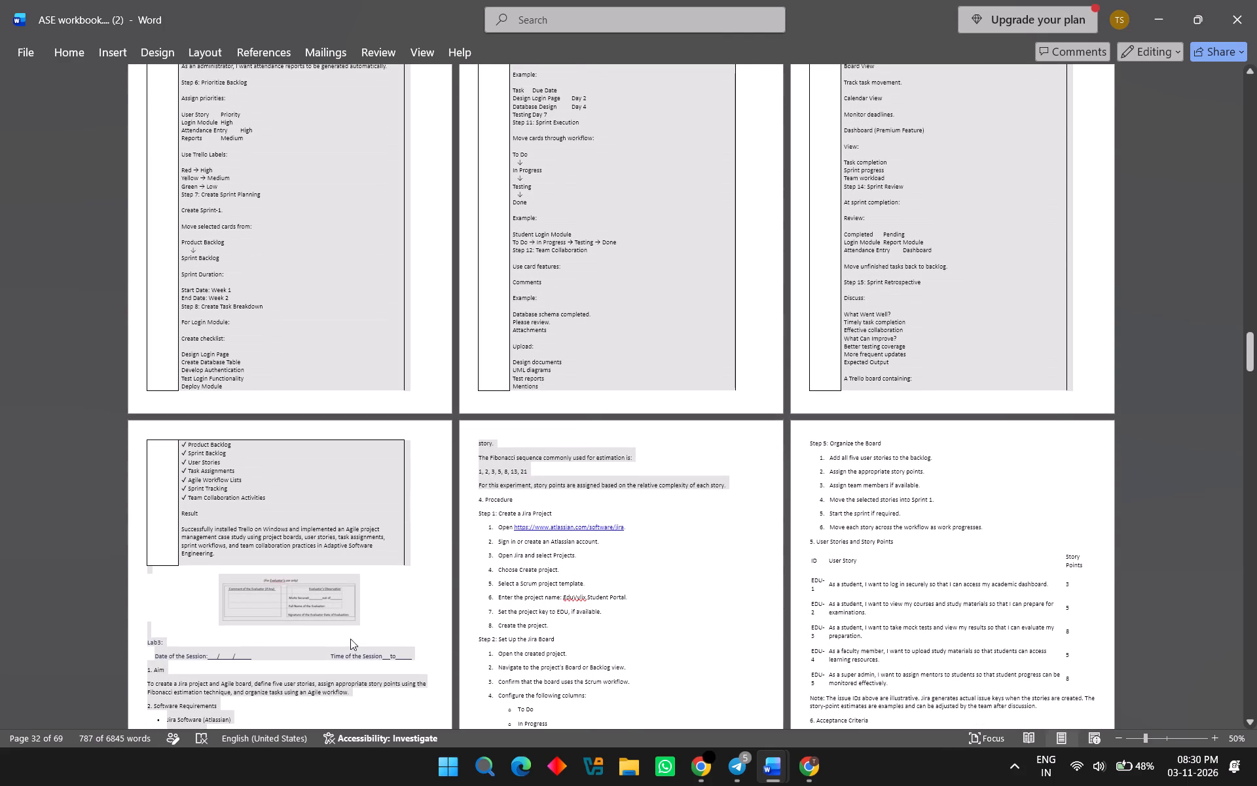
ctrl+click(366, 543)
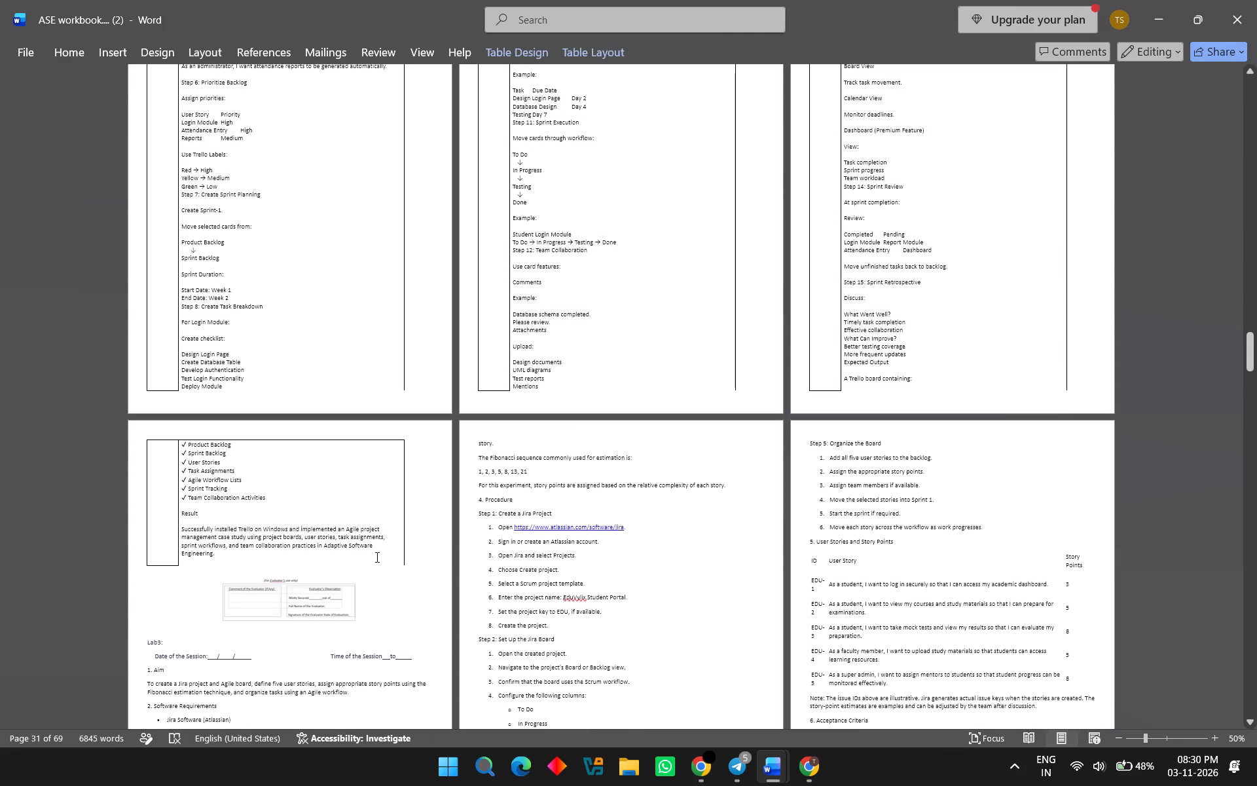
Left-align all the text in the Lab 2 table, from the Objective row through the Result paragraph.
drag(374, 557, 670, 2)
scroll(477, 113, down, 5)
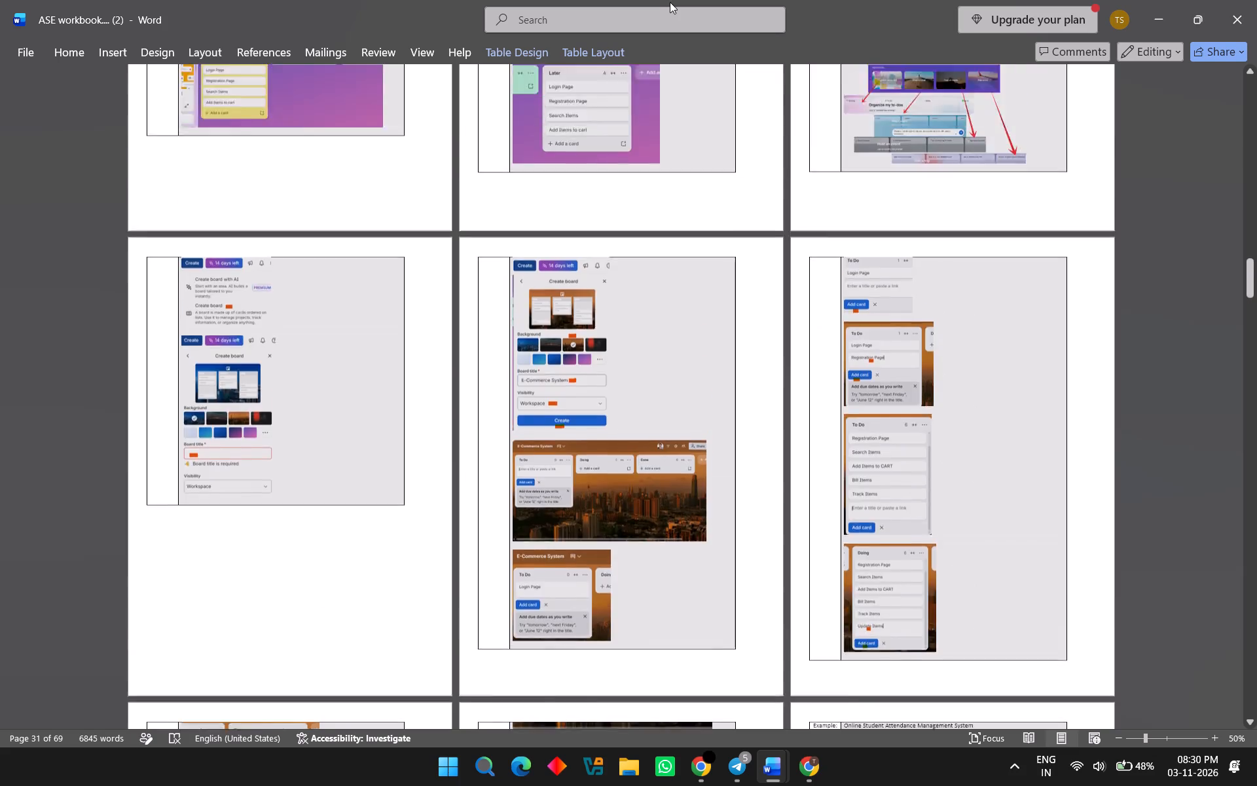
drag(670, 2, 1059, 510)
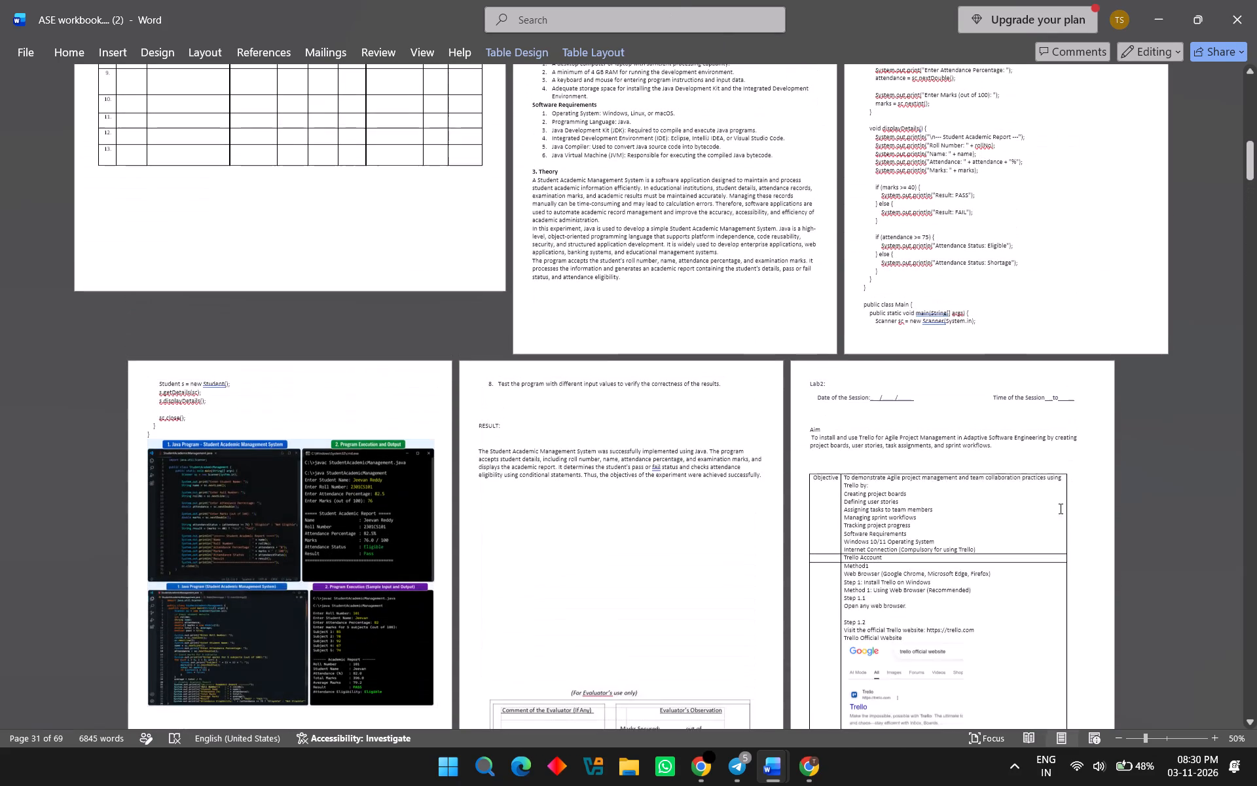
drag(1059, 510, 842, 477)
click(892, 525)
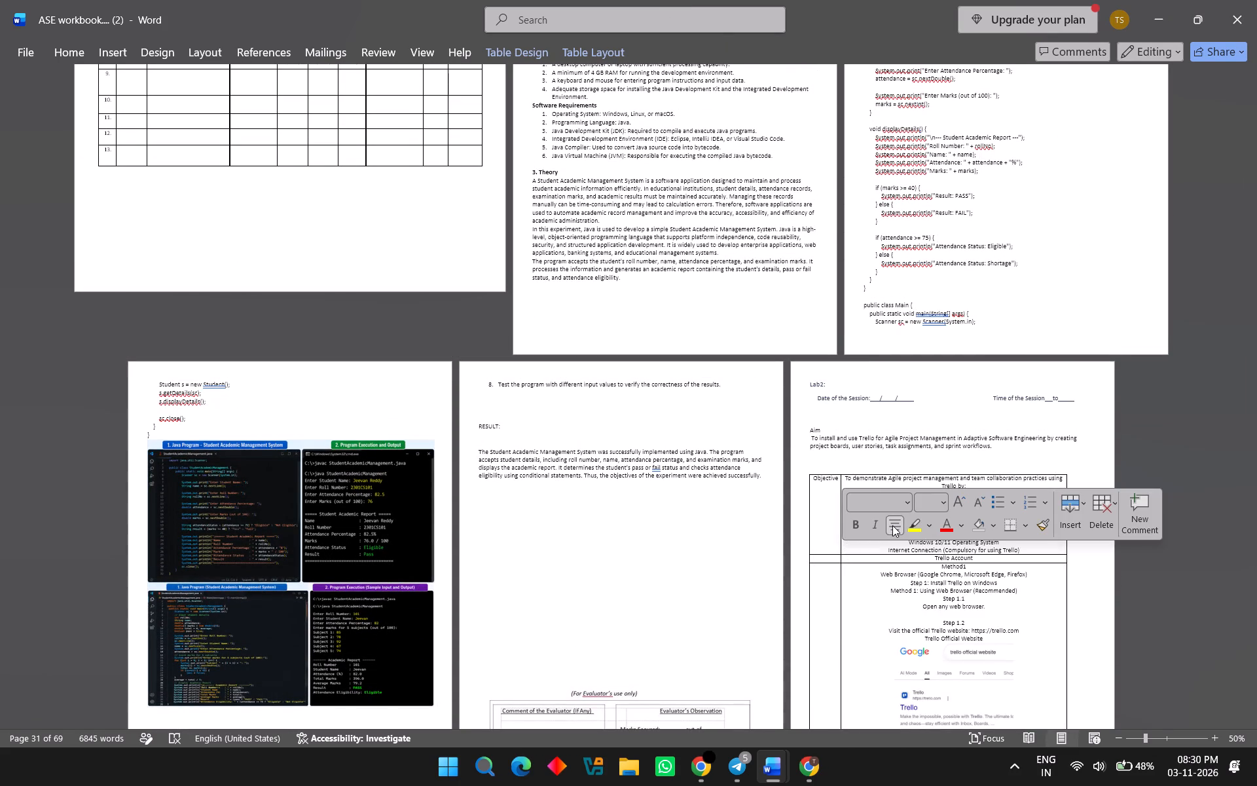
click(892, 525)
click(967, 595)
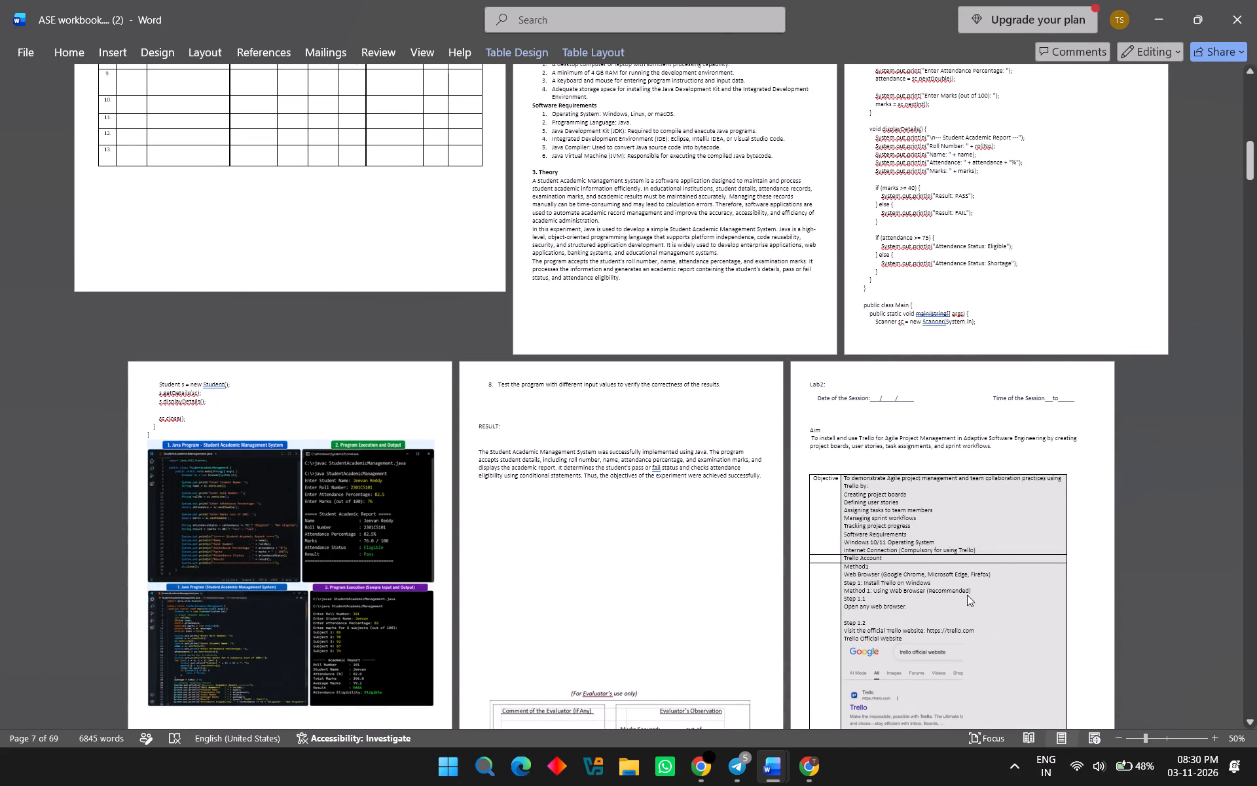
Delete the blank lines above "Step 1.5" in the Lab 2 table.
scroll(967, 595, down, 3)
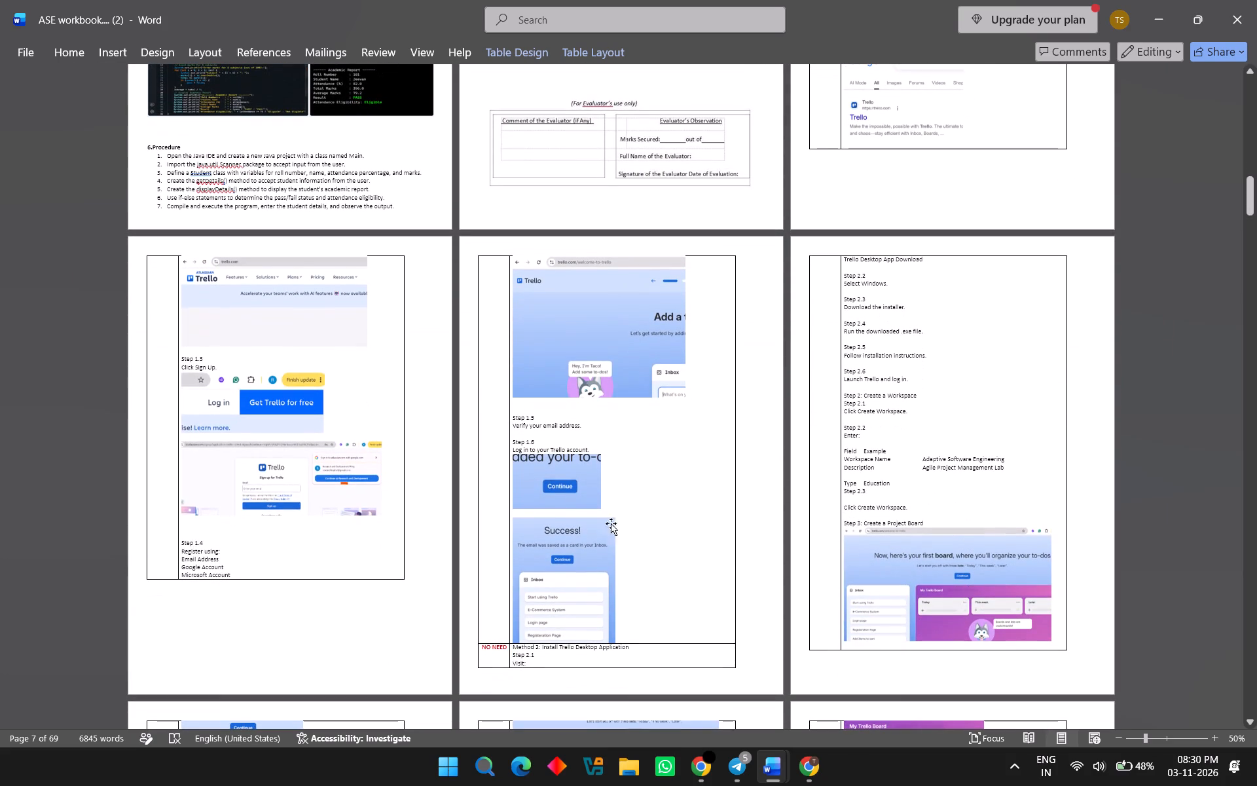
click(536, 412)
key(bracketright)
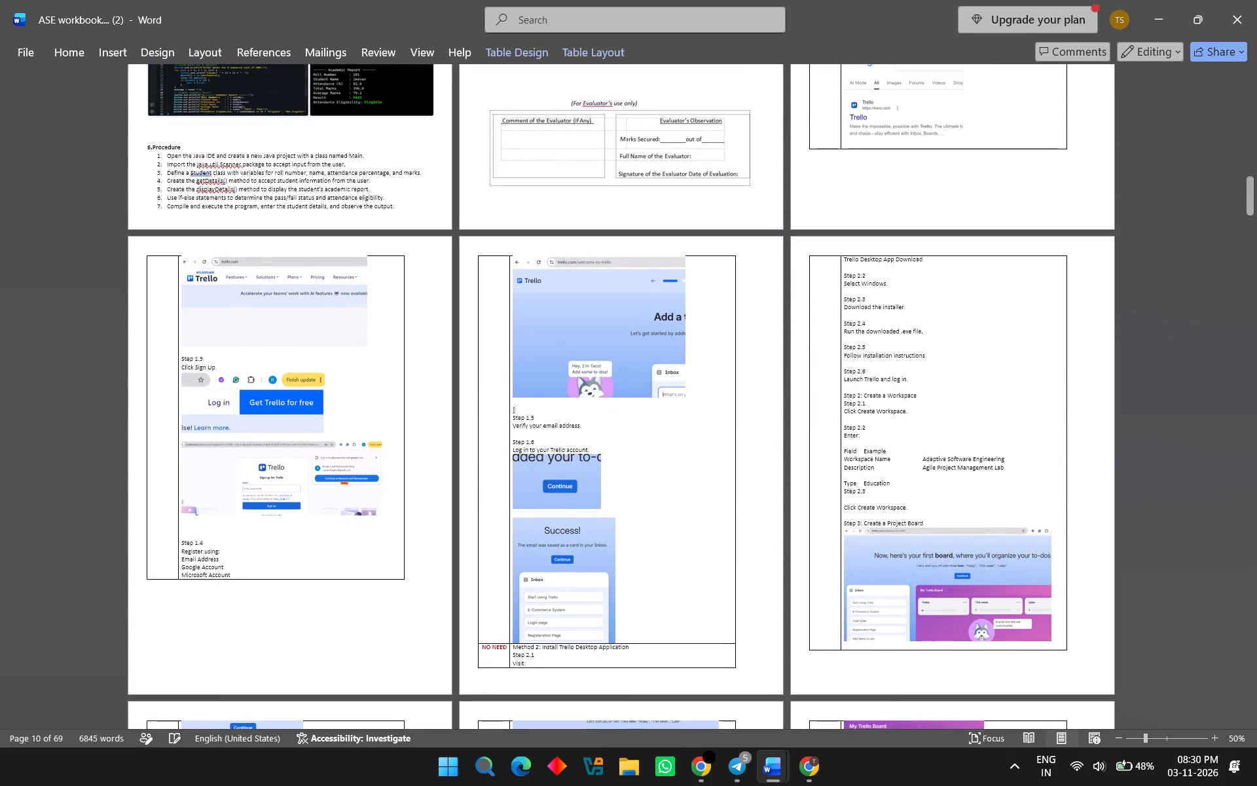
key(BackSpace)
key(BackSpace)
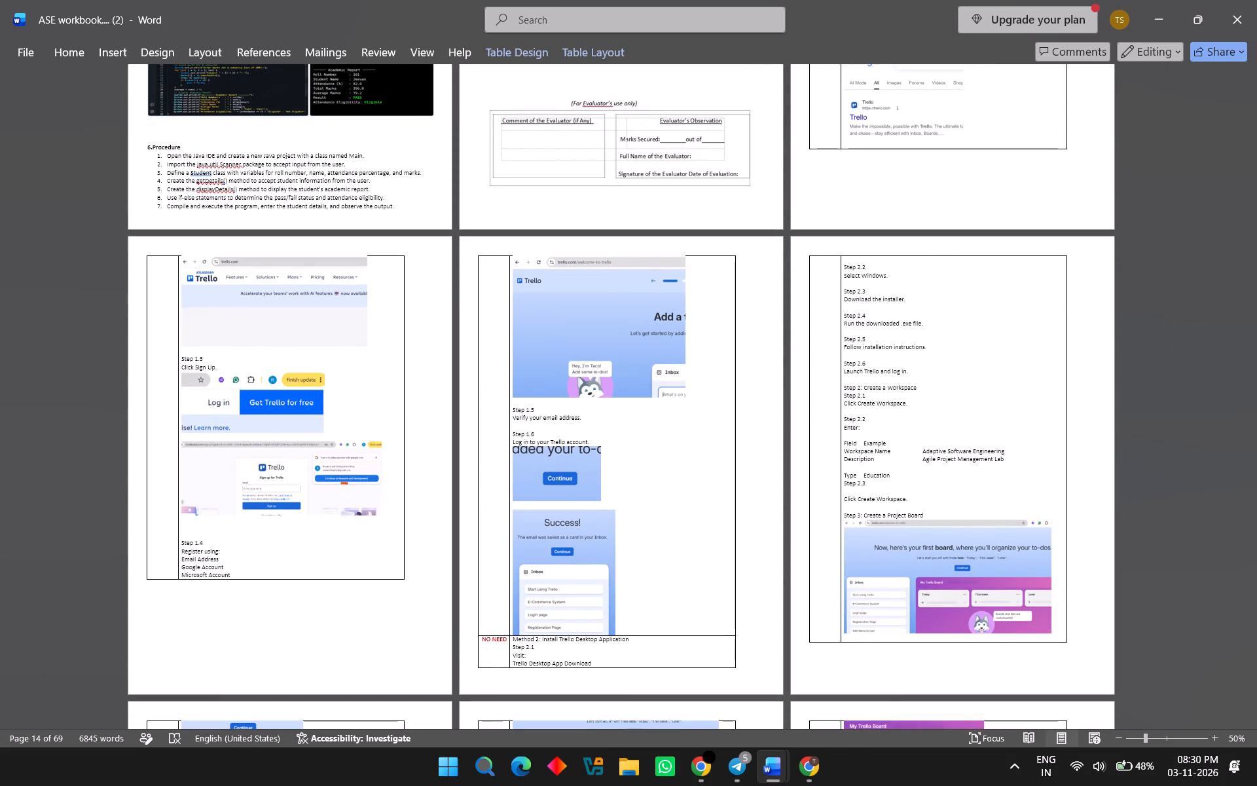
key(BackSpace)
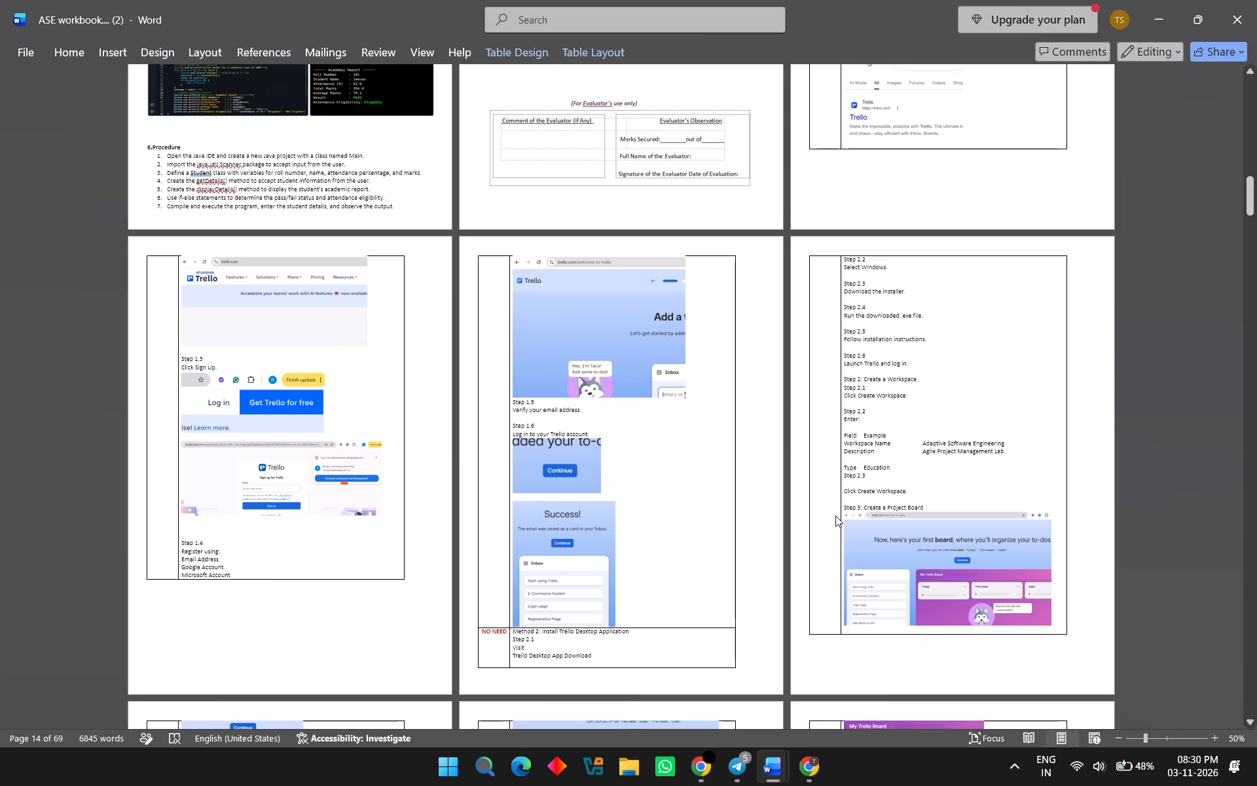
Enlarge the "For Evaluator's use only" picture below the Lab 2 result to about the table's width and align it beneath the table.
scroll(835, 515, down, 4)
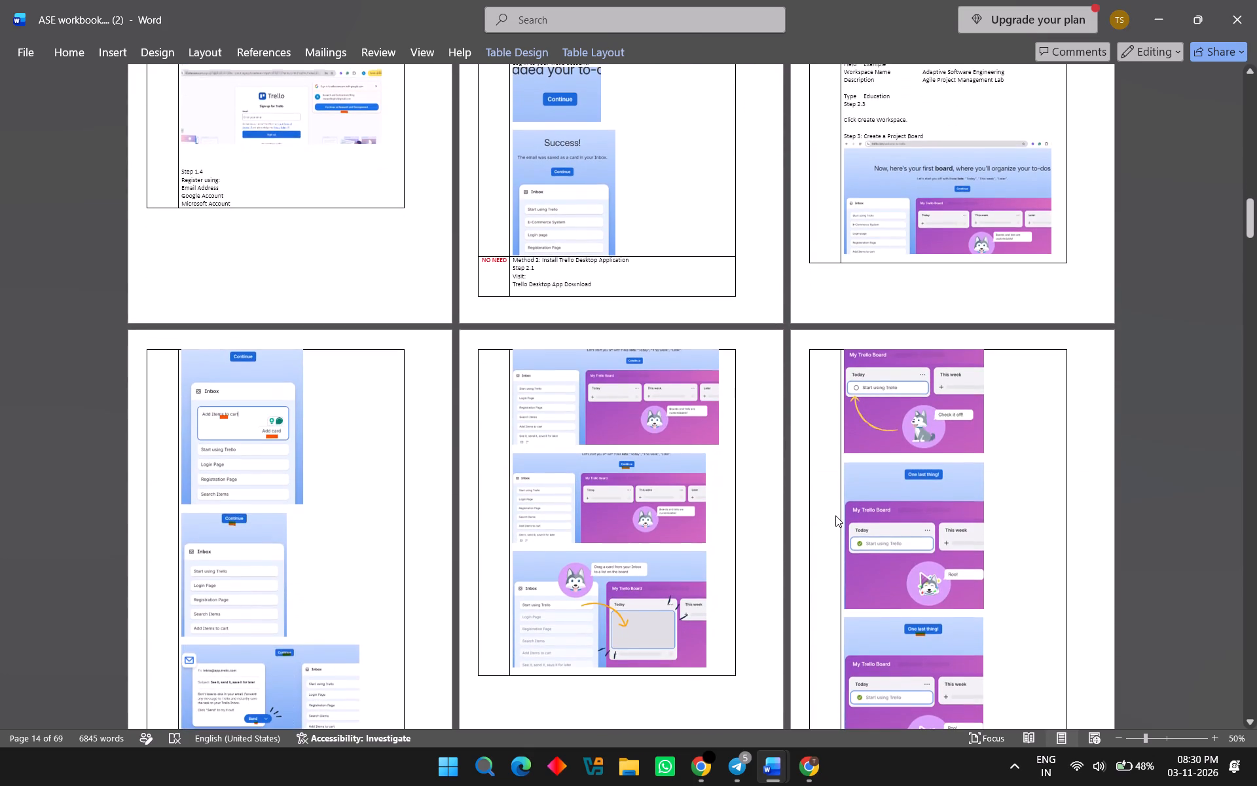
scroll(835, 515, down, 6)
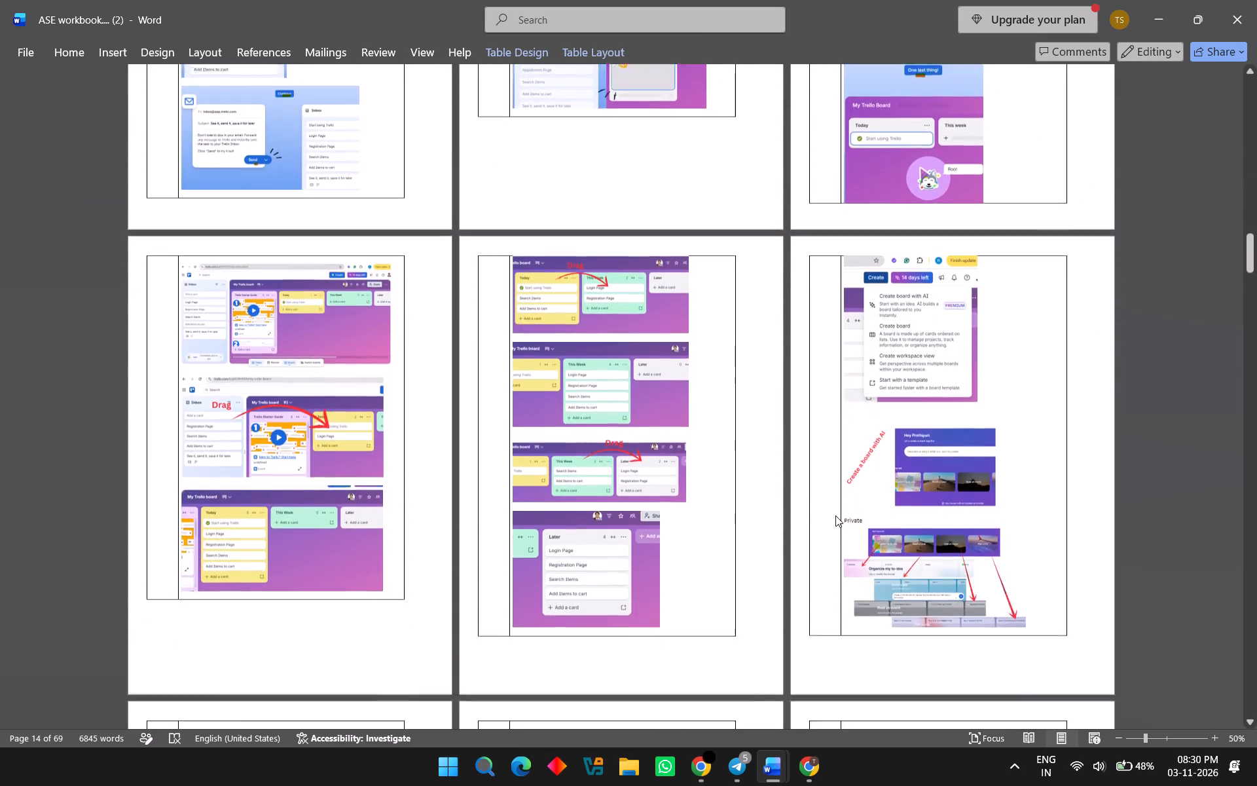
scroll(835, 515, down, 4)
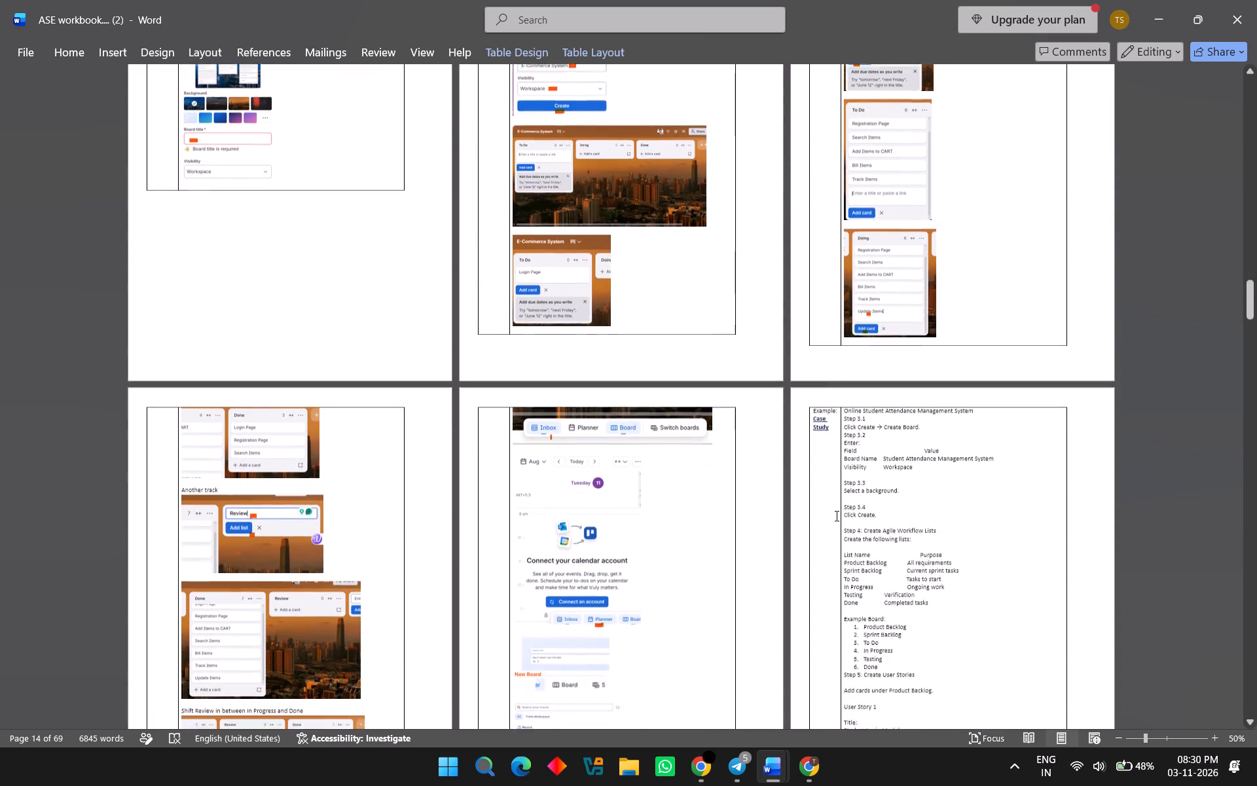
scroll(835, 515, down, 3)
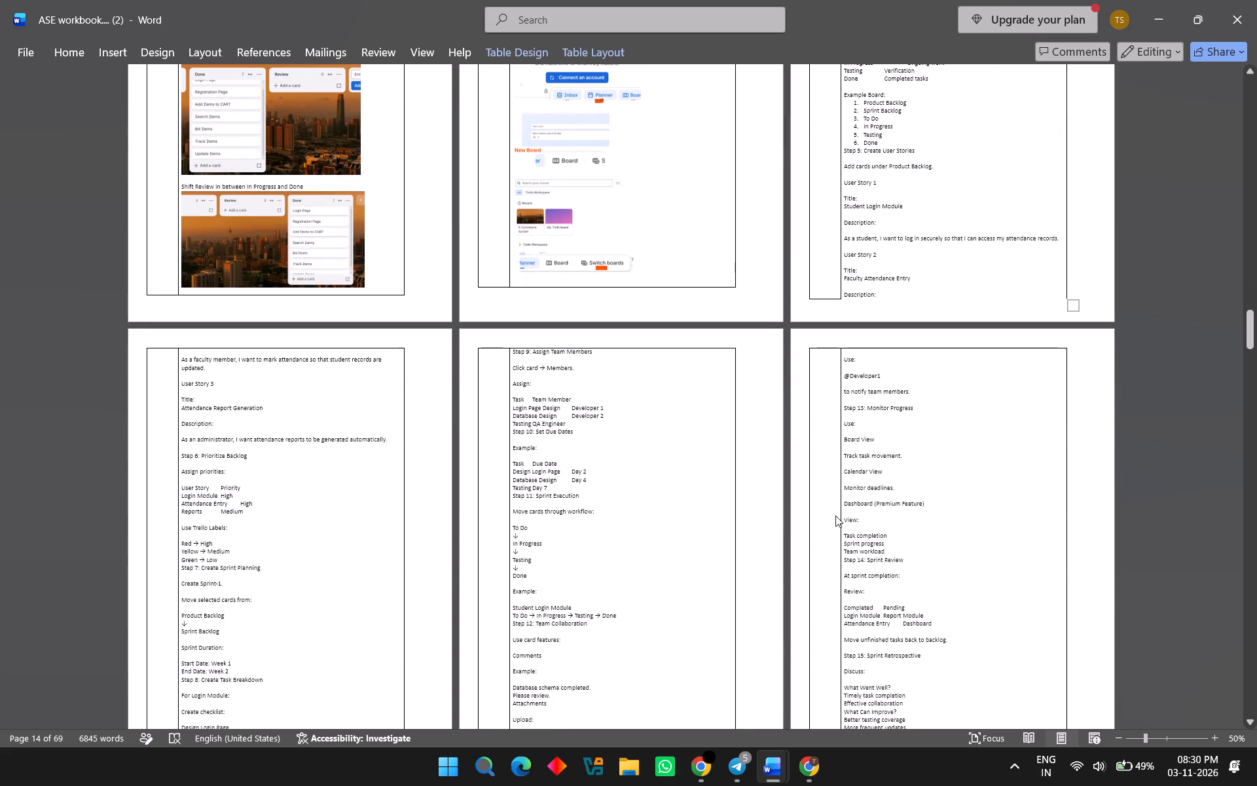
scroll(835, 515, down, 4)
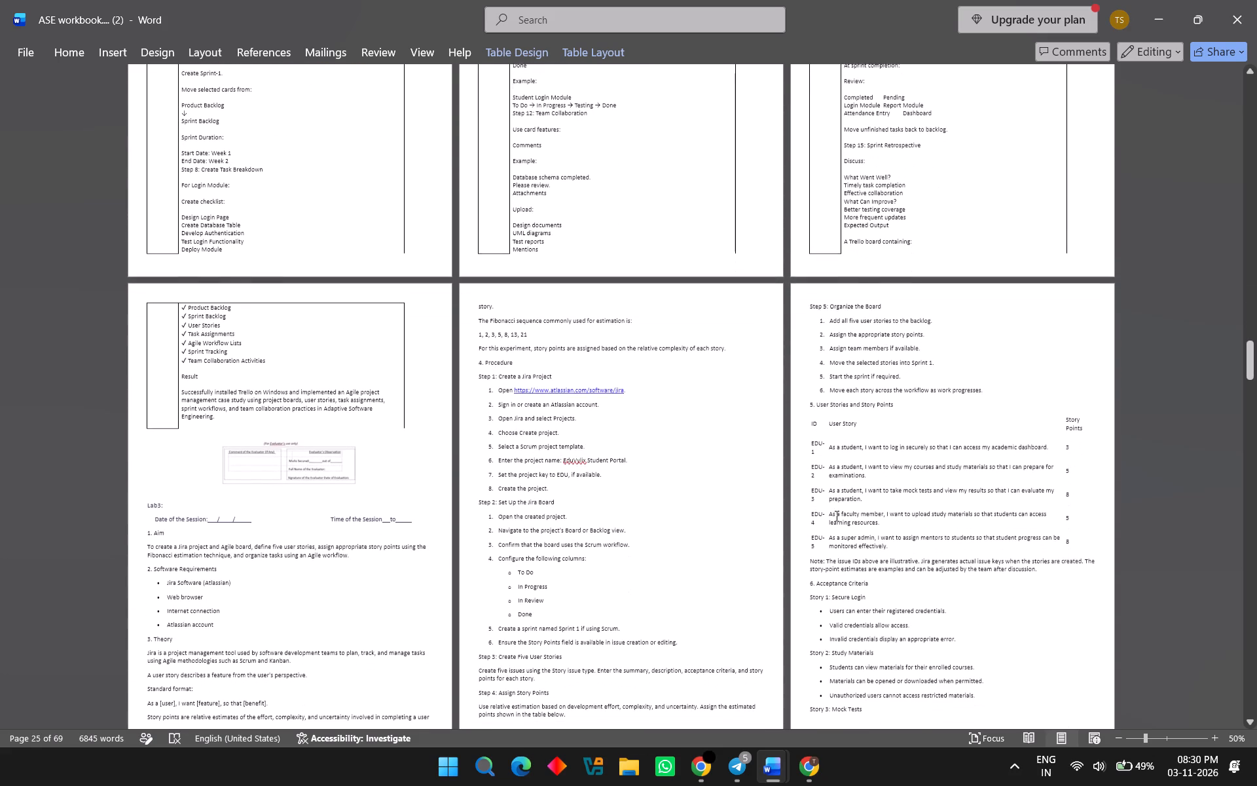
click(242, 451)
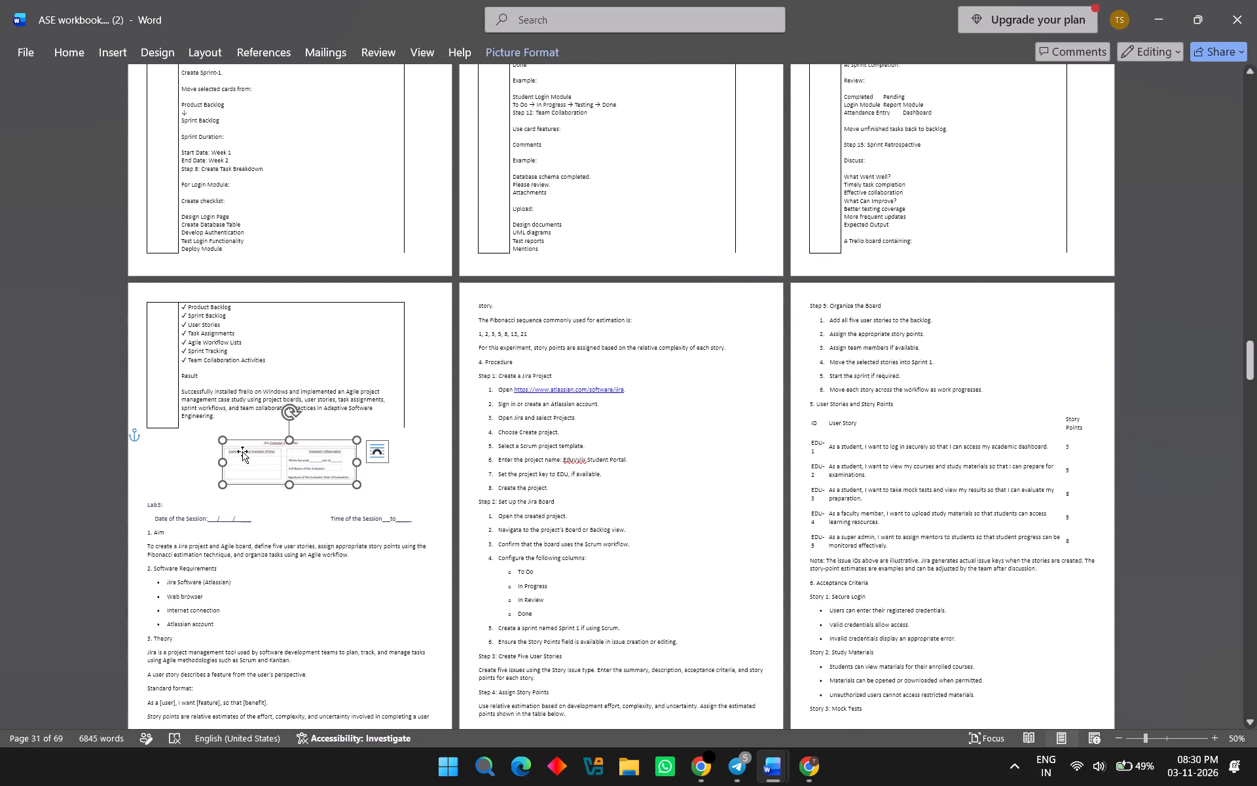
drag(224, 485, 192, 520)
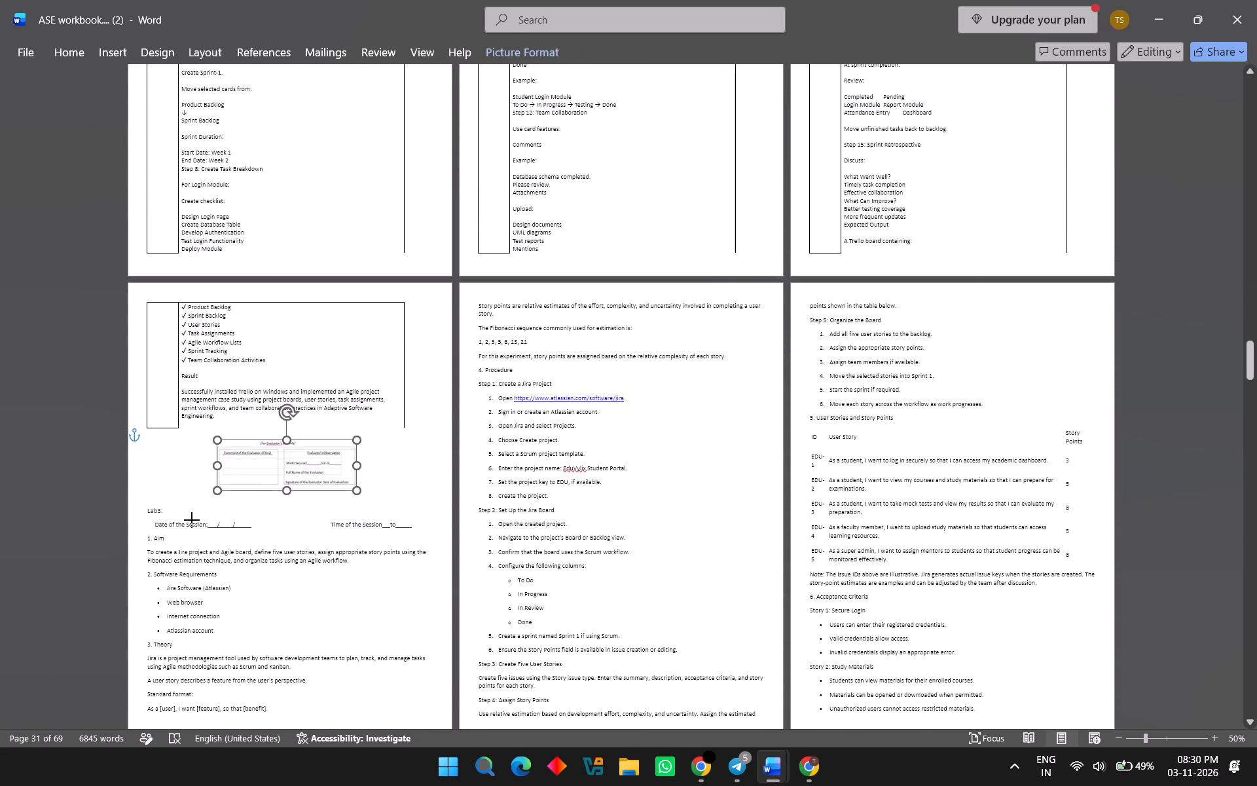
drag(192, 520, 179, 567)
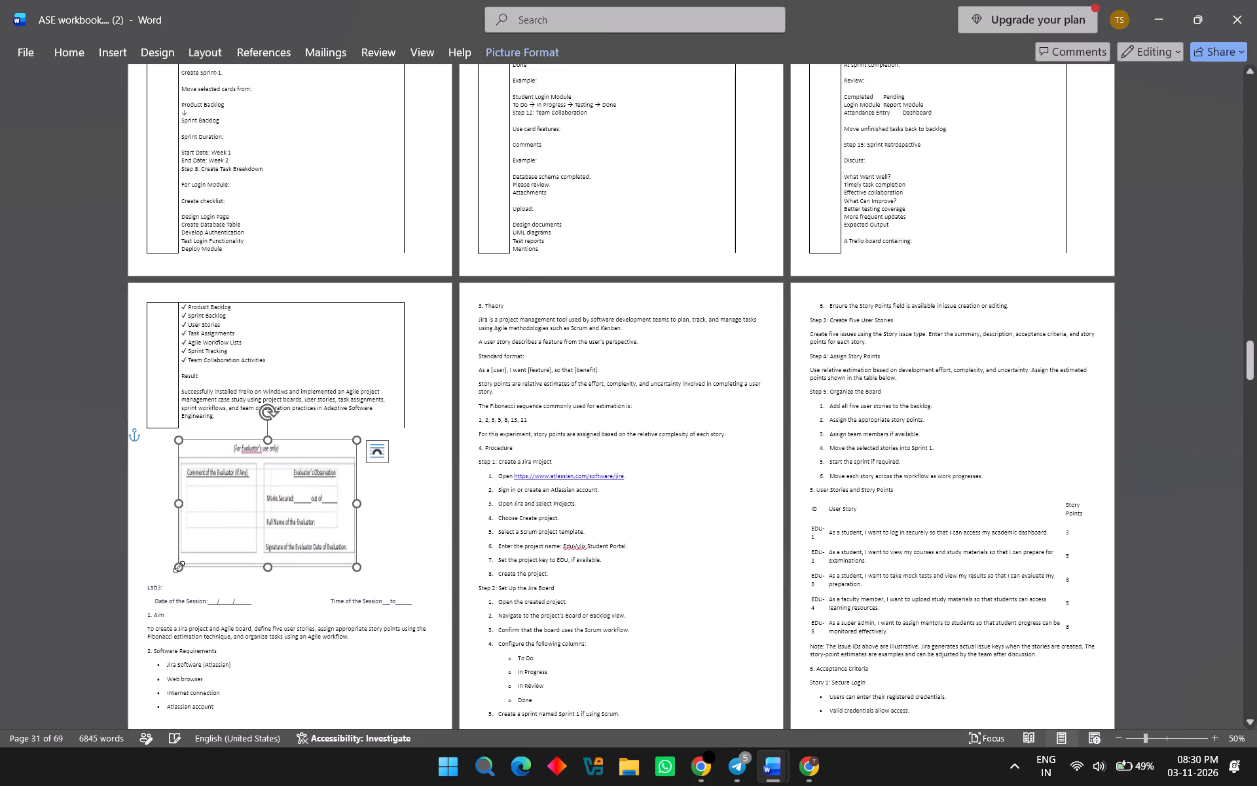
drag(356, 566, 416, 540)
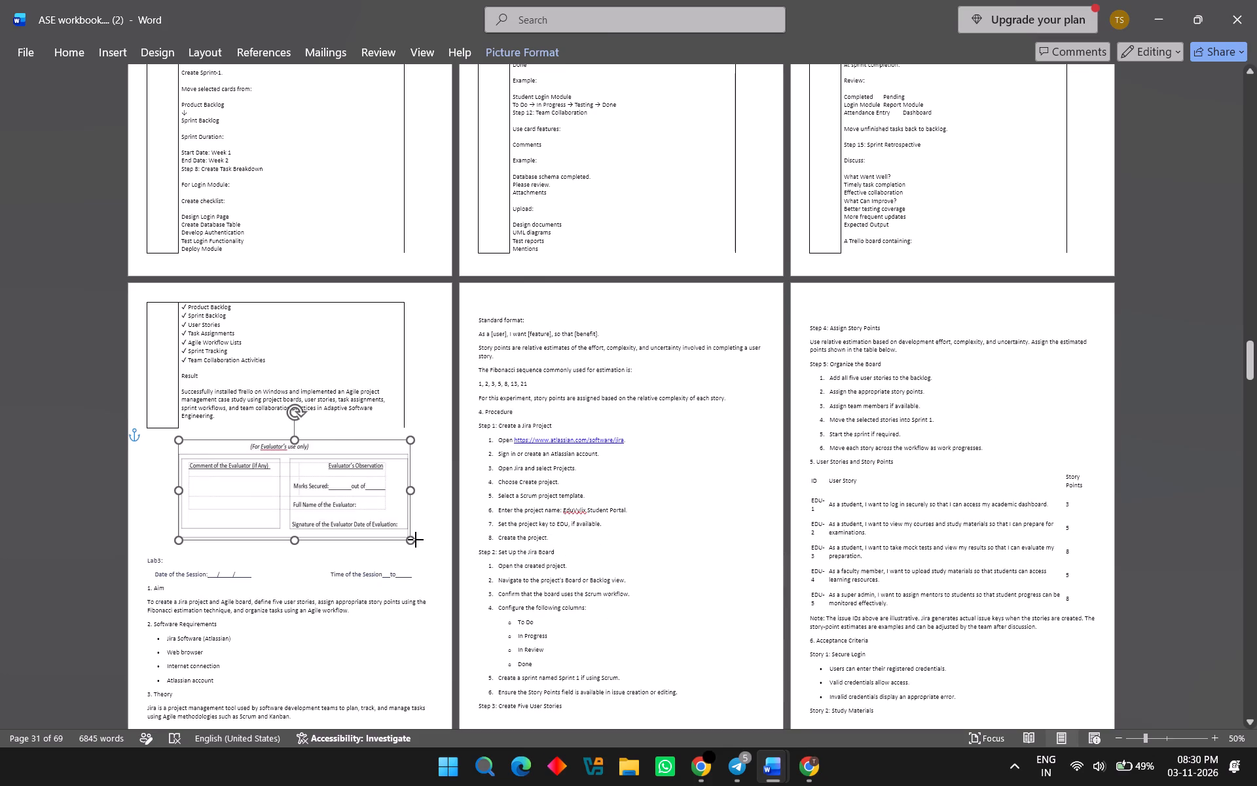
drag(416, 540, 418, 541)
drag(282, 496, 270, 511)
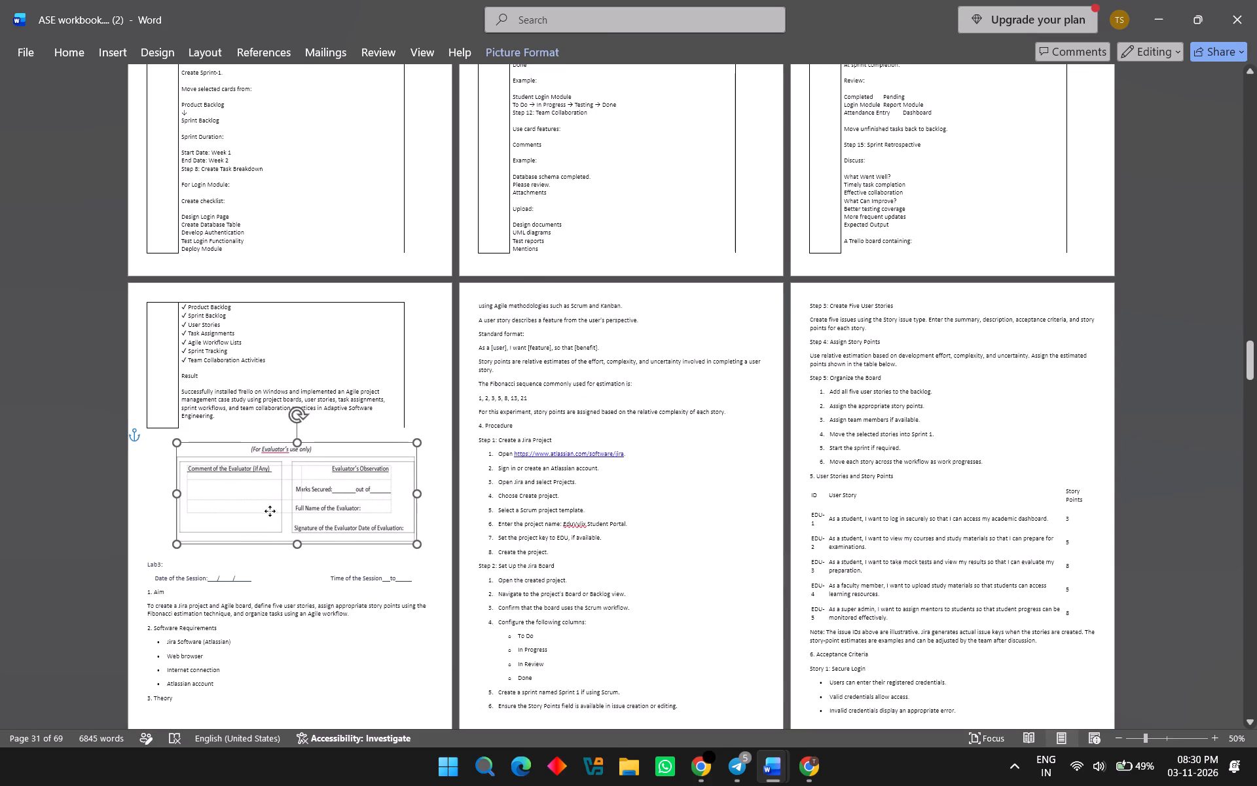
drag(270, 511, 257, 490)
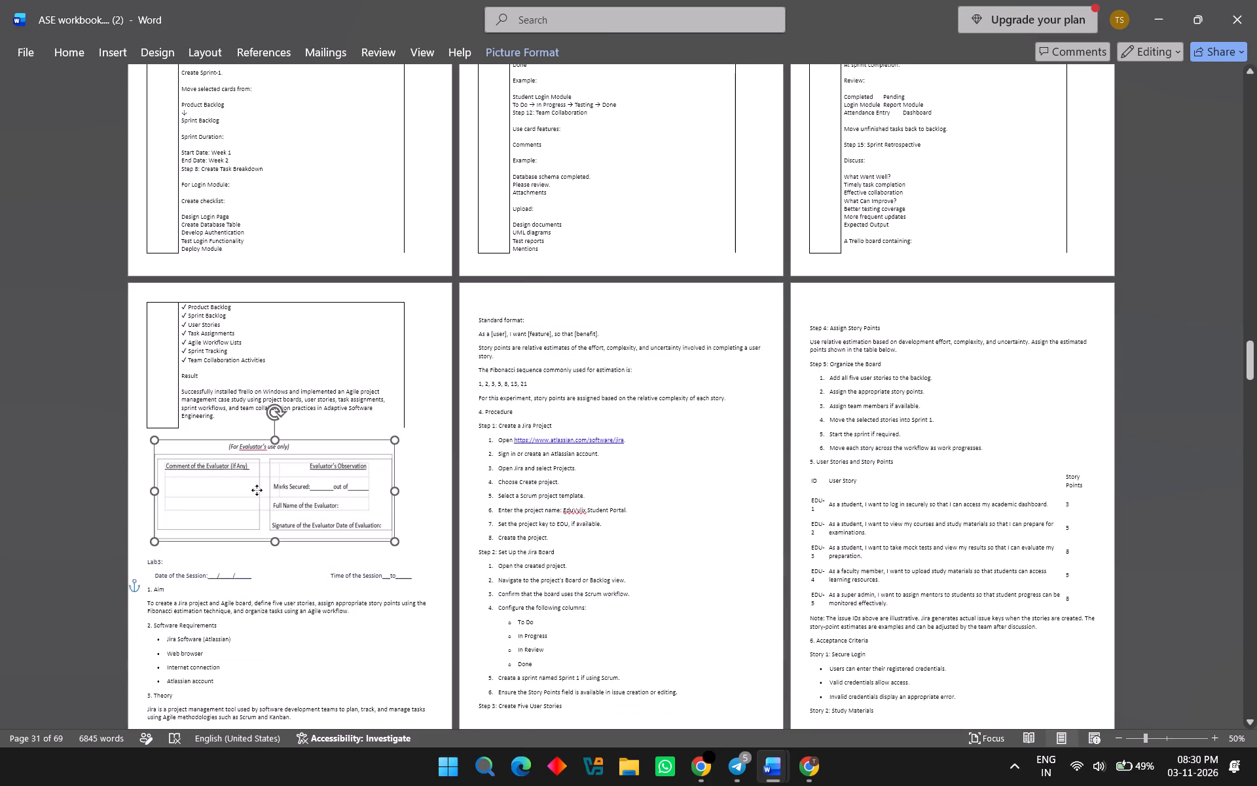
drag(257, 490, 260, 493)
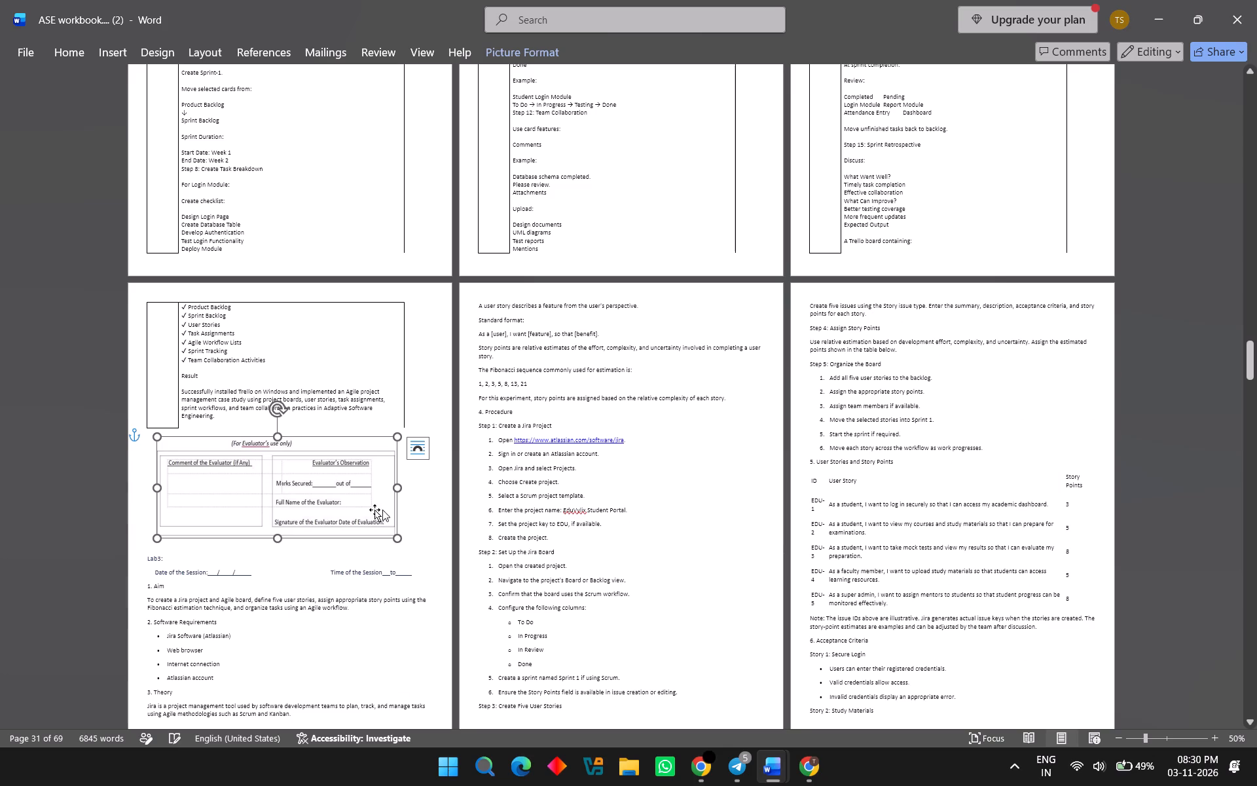
Insert blank lines before the Lab3 heading until it starts near the top of a new page.
click(149, 558)
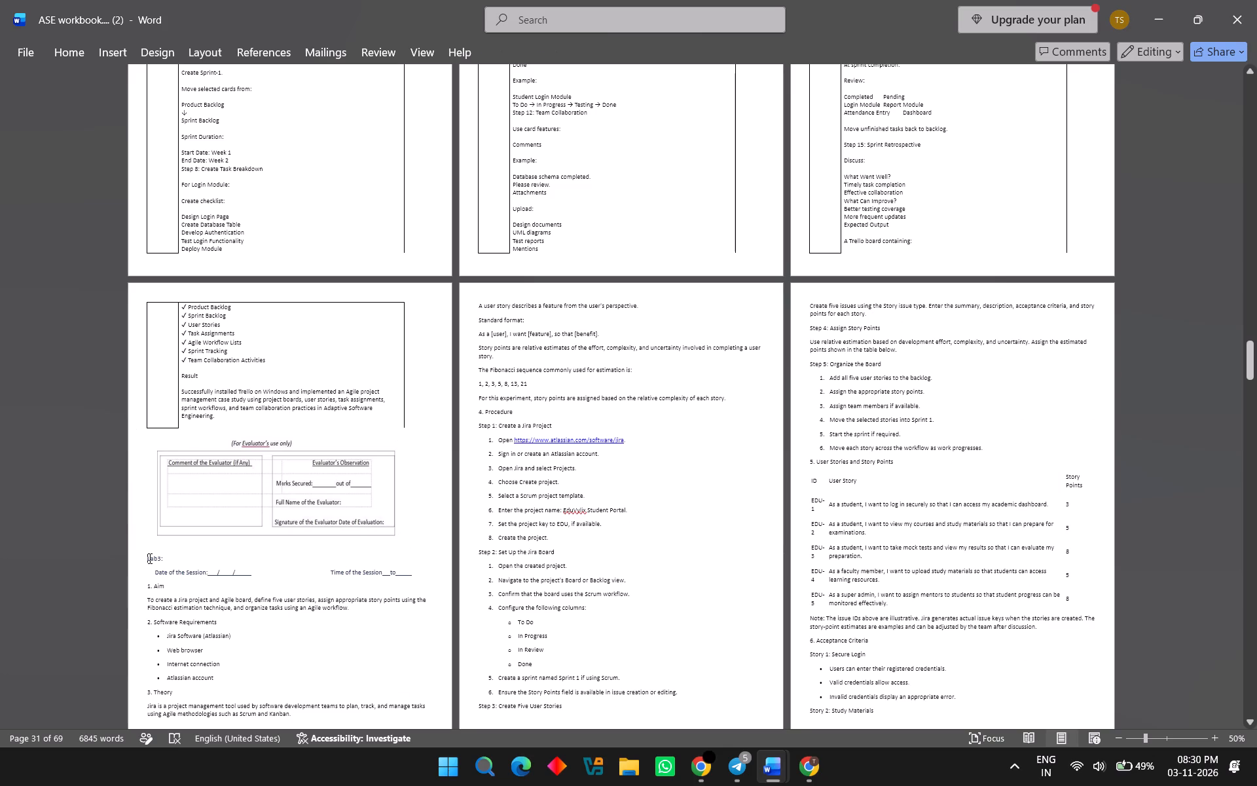
key(Return)
key(Return)
key(Return)
key(Return)
key(Return)
key(Return)
key(Return)
key(Return)
key(Return)
key(Return)
key(Return)
key(Return)
key(Return)
key(Return)
key(Return)
key(Return)
key(Return)
key(Return)
key(Return)
key(Return)
key(Return)
key(Return)
key(Return)
key(Return)
key(Return)
key(Return)
key(Return)
key(Return)
key(Return)
key(Return)
key(Return)
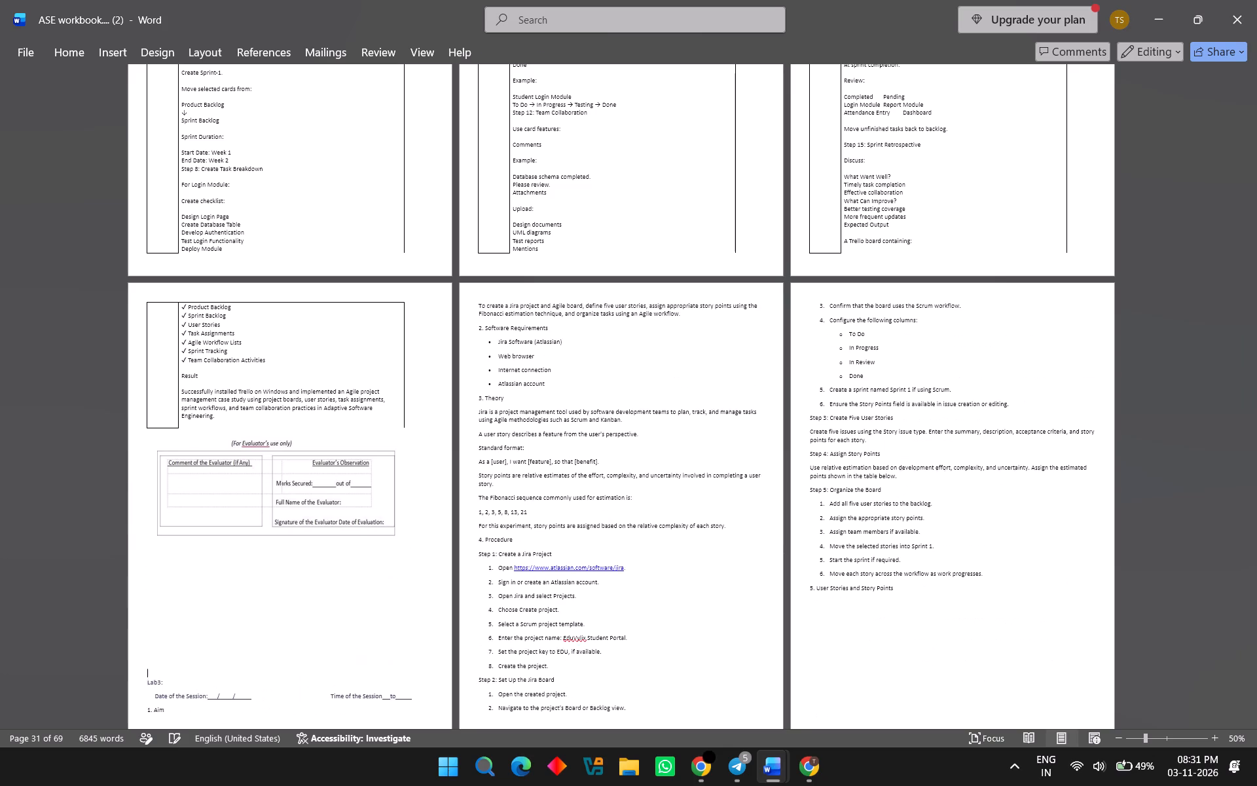
key(Return)
key(Return)
key(backslash)
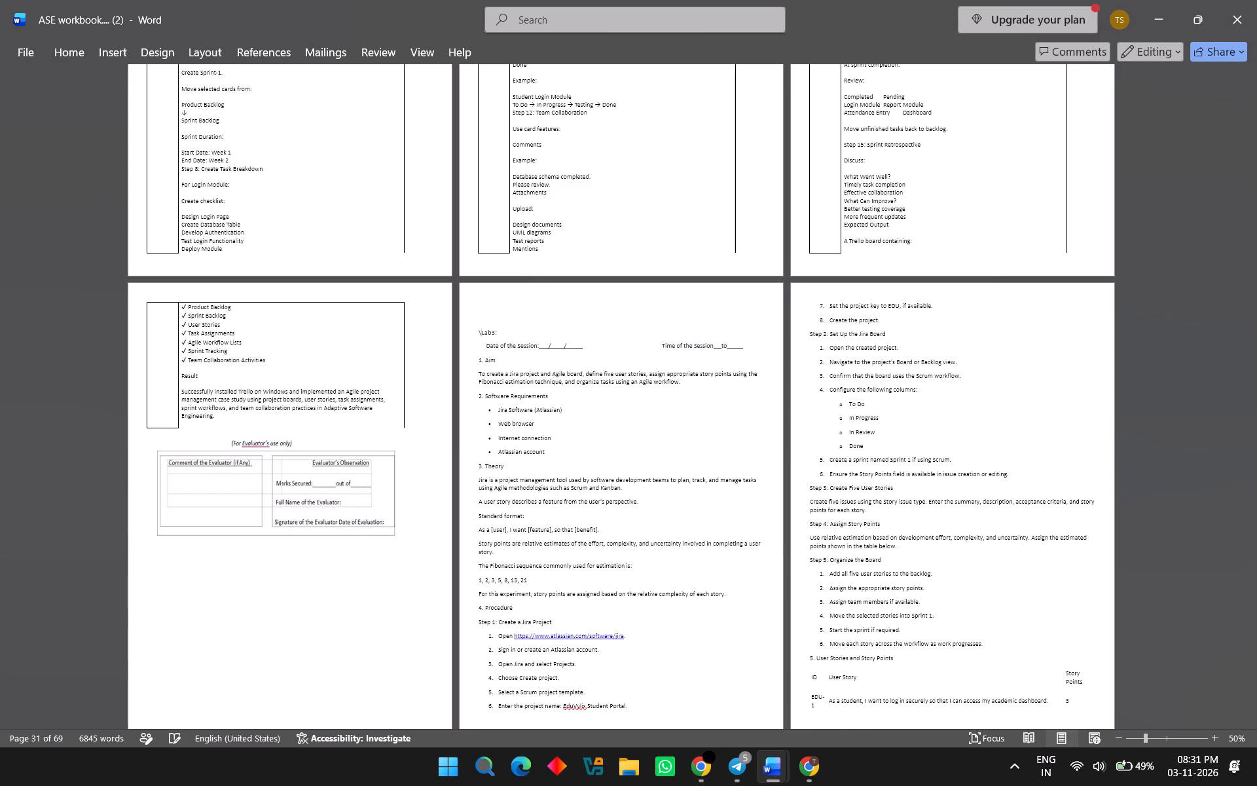
key(BackSpace)
key(BackSpace)
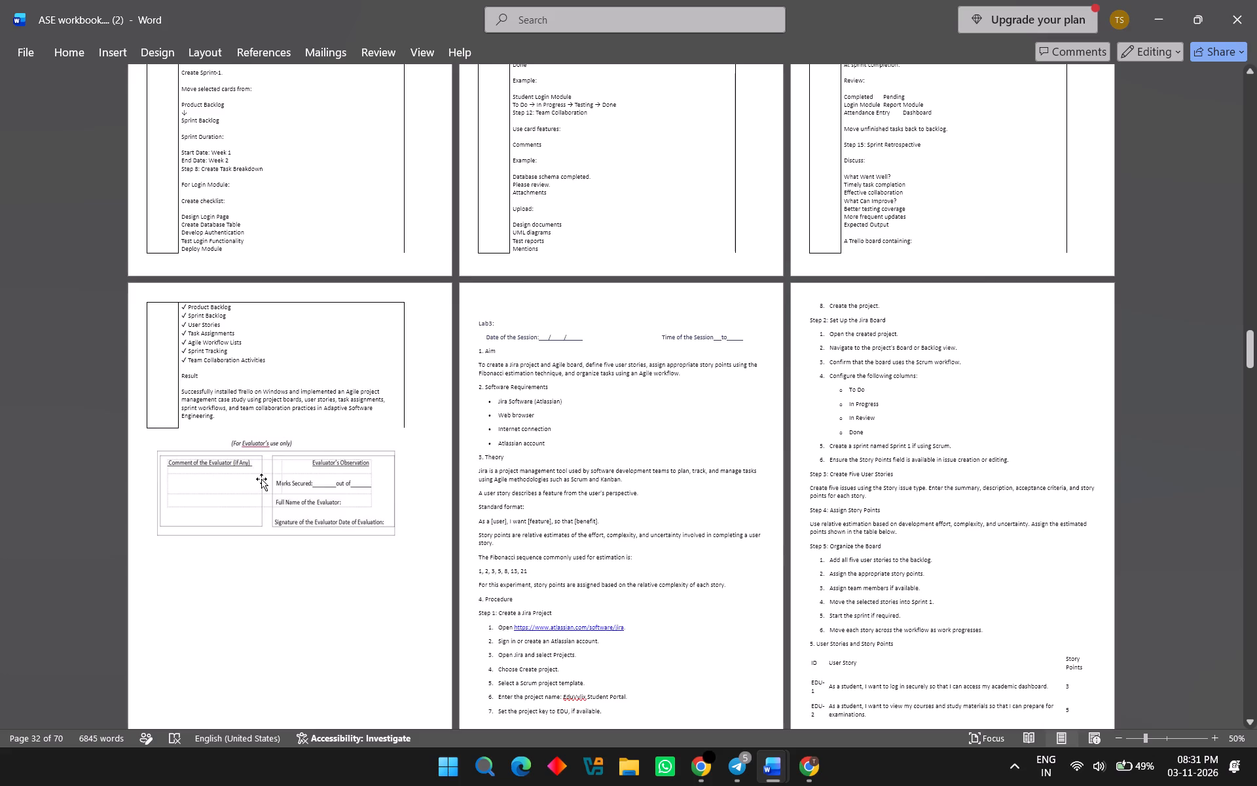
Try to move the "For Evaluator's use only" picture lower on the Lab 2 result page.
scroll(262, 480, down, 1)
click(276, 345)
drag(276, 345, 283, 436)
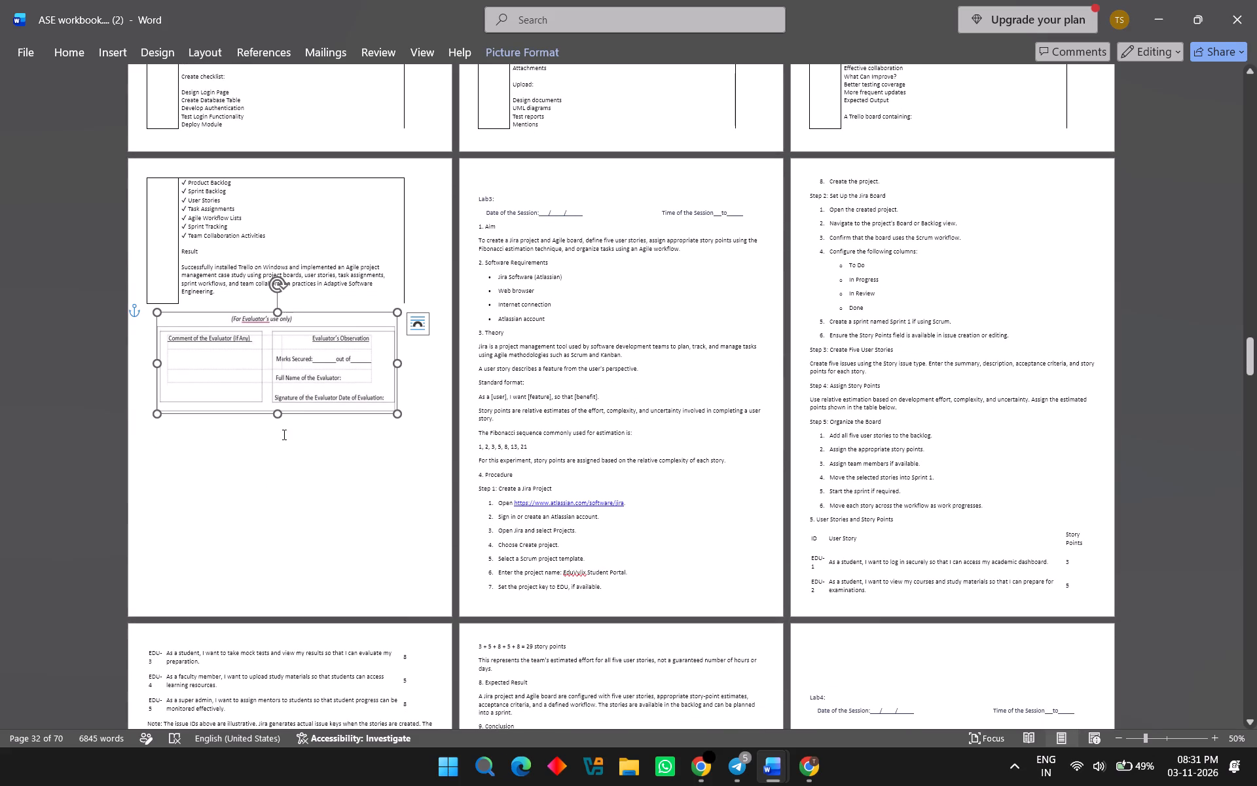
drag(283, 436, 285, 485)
Copy the Lab 1 "For Evaluator's use only" picture to the Lab 2 result page and place it below the existing one.
scroll(285, 485, up, 8)
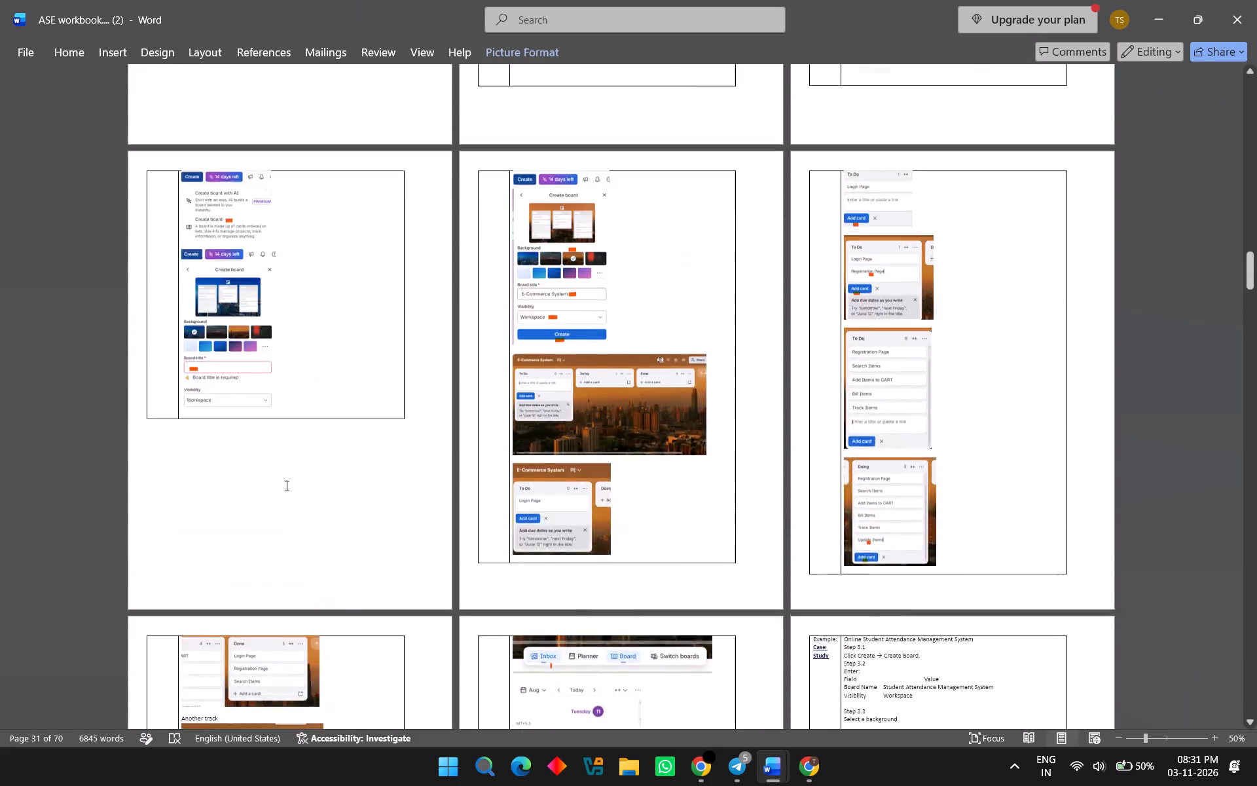
scroll(285, 485, up, 8)
scroll(285, 485, down, 1)
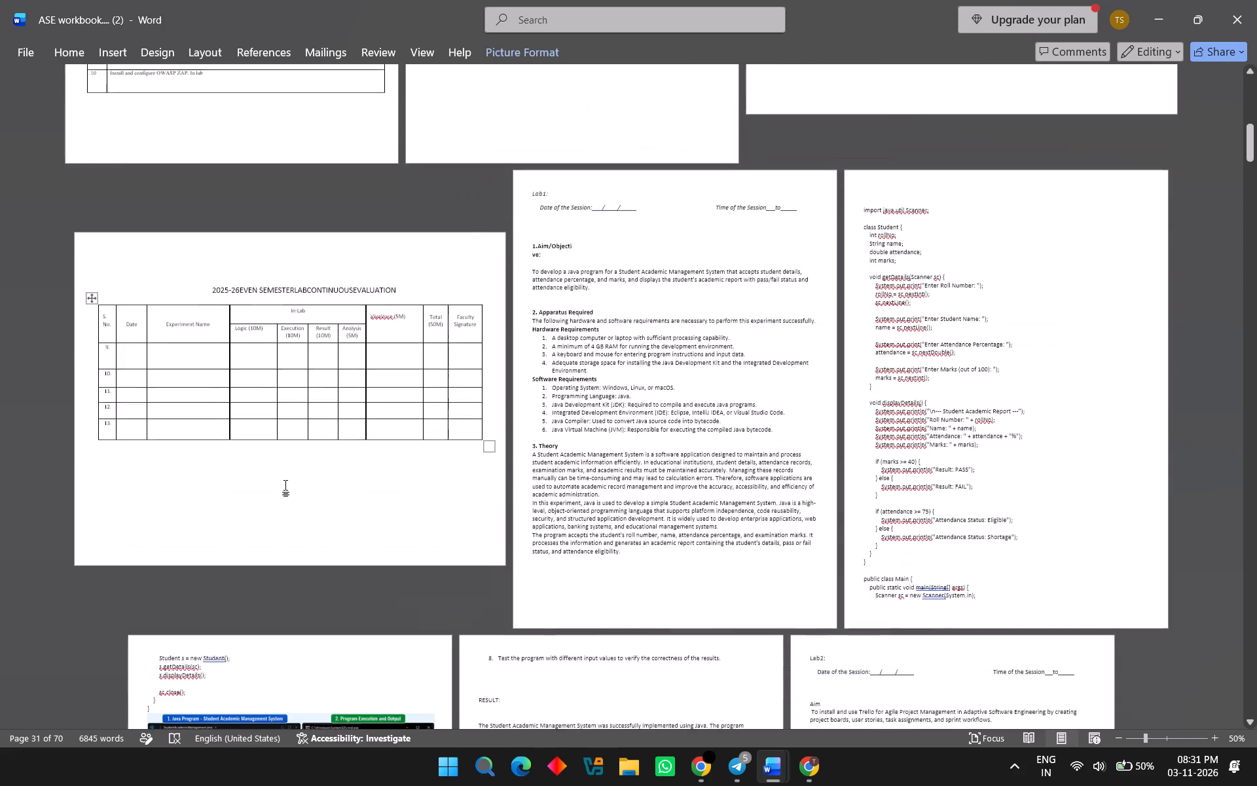
scroll(285, 485, down, 1)
click(607, 561)
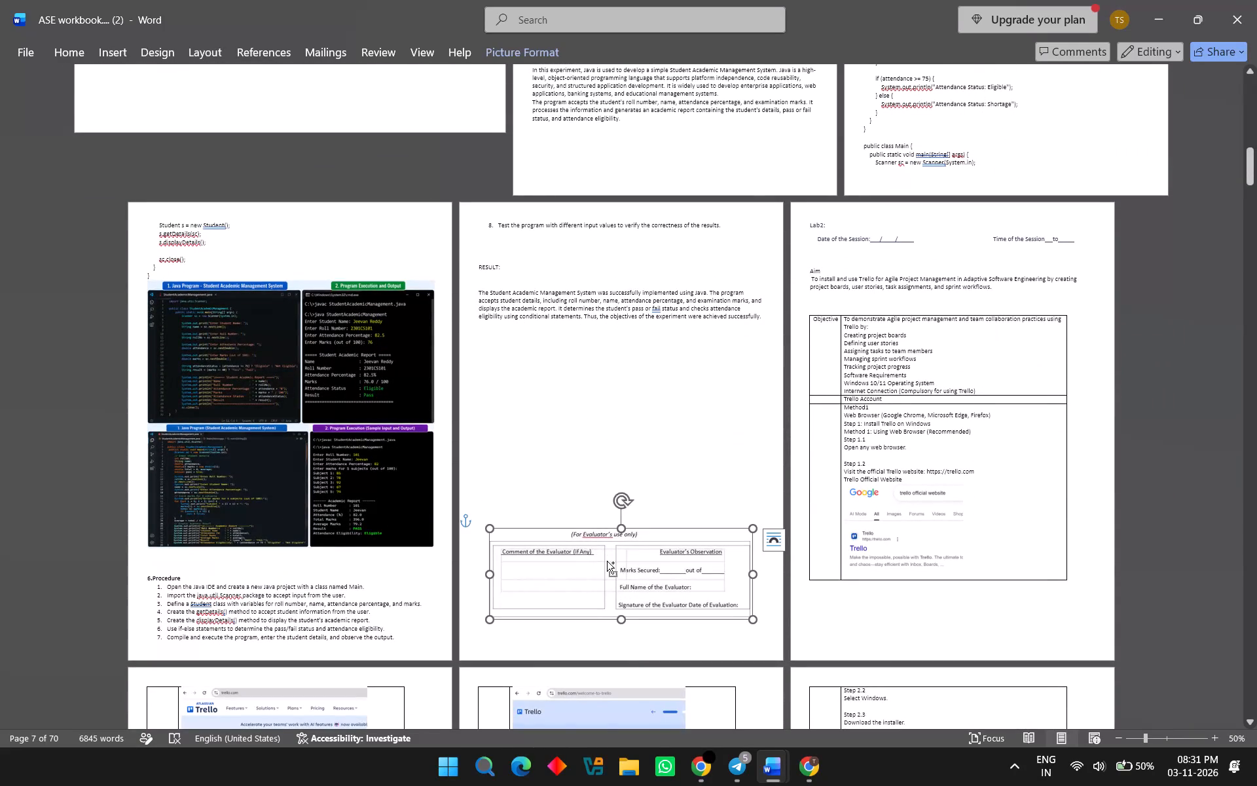
key(ctrl+c)
scroll(607, 561, down, 8)
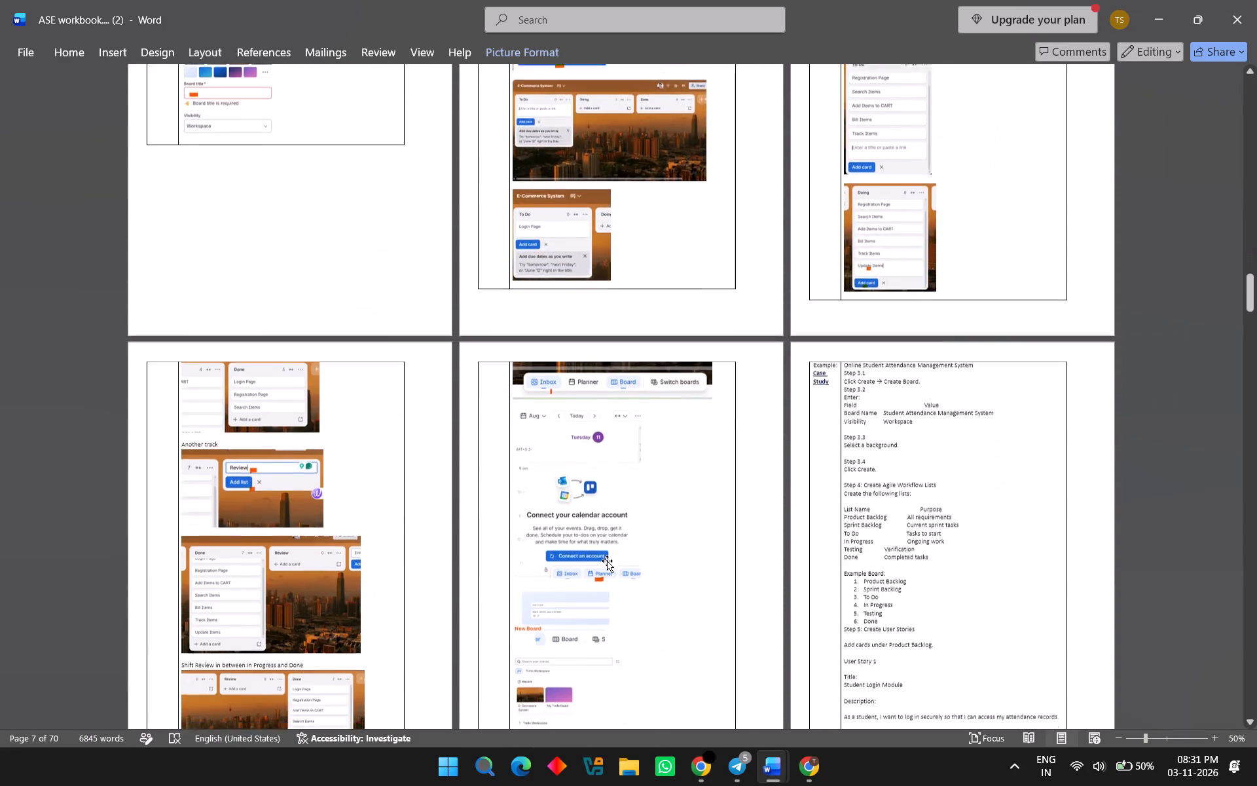
scroll(607, 561, down, 5)
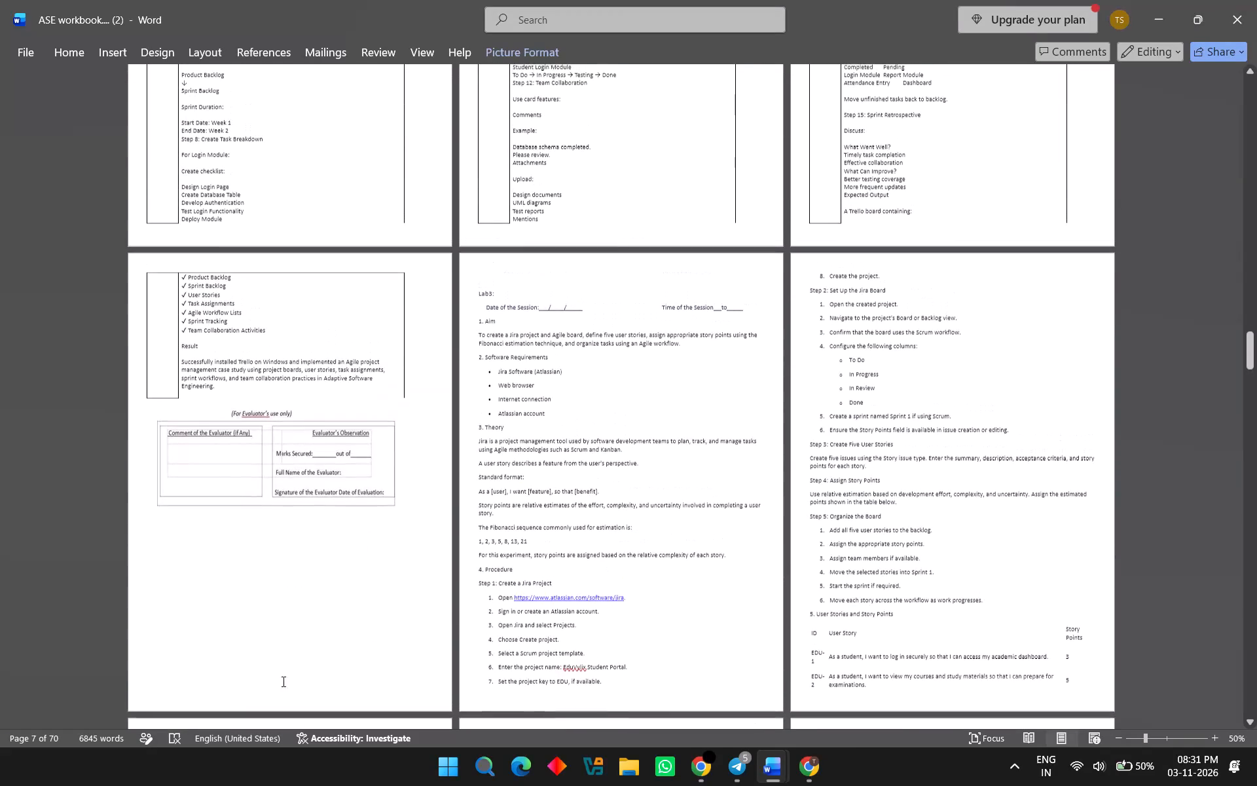
click(164, 542)
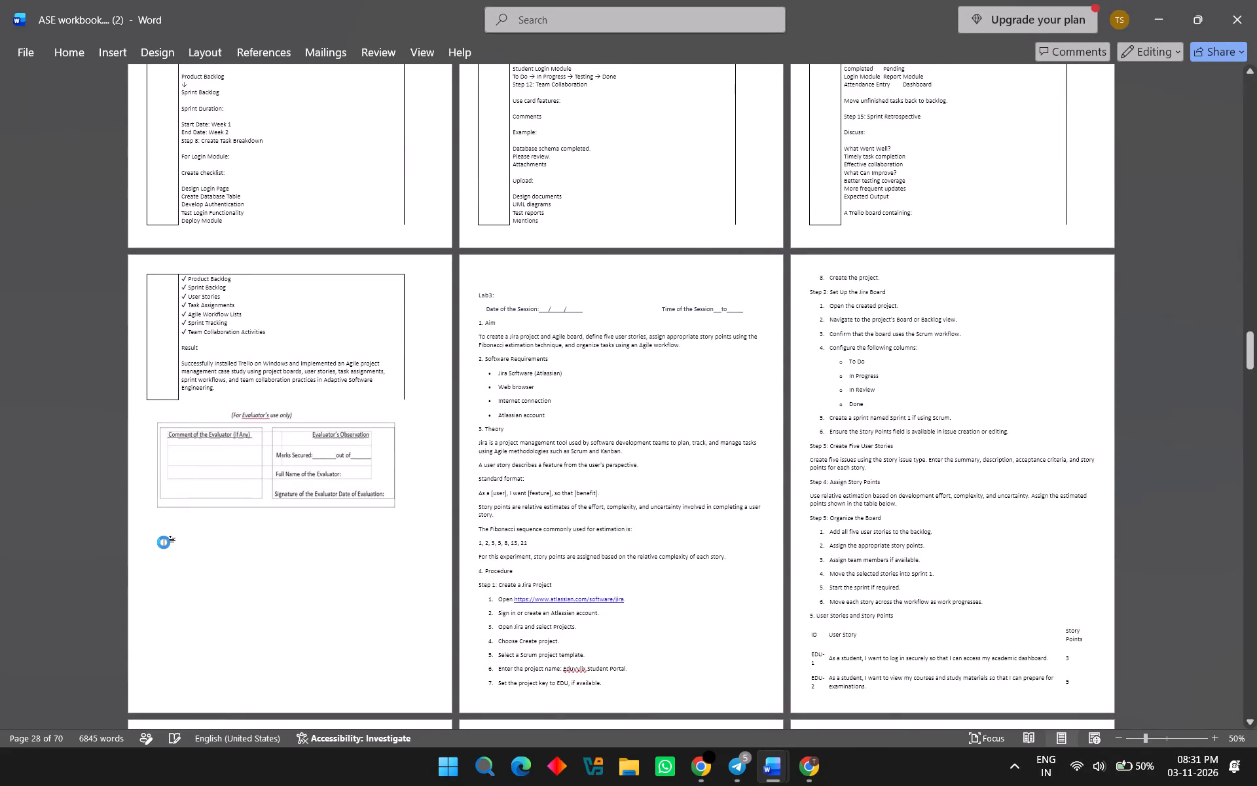
key(ctrl+v)
drag(252, 601, 270, 645)
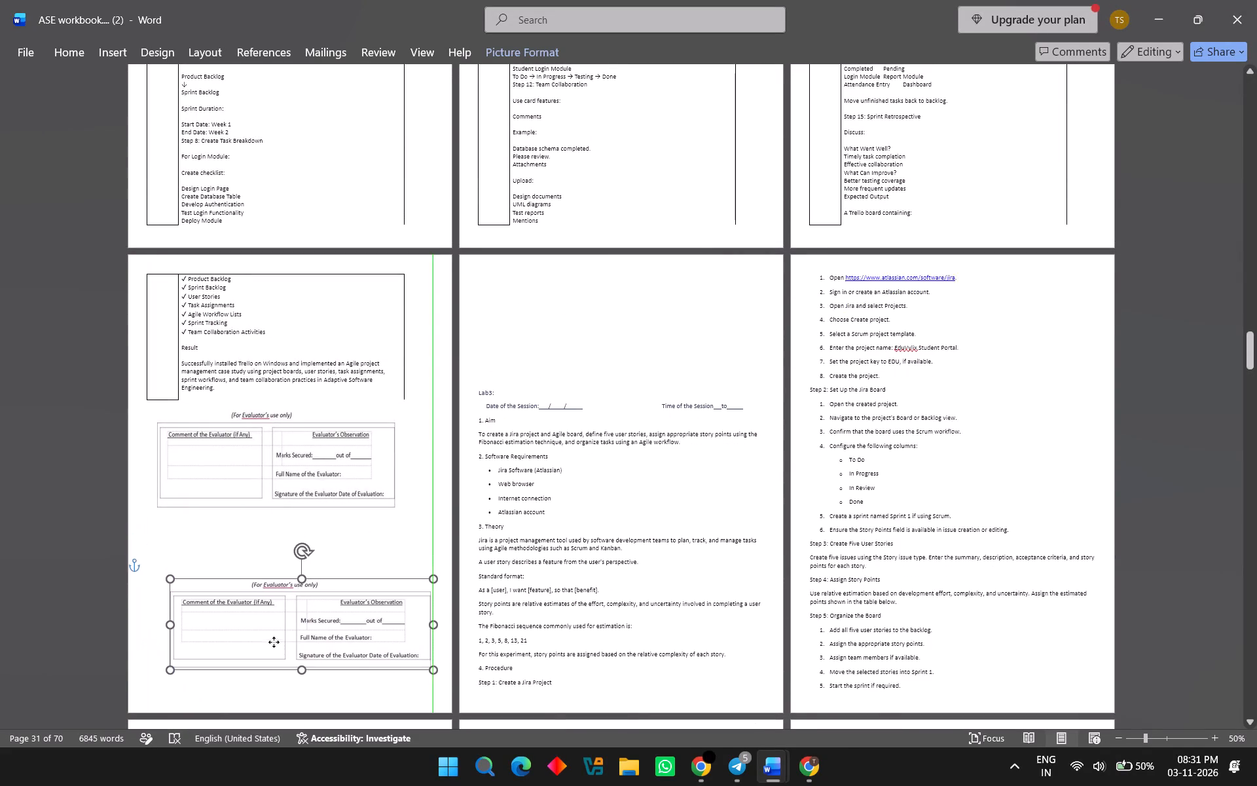
drag(270, 645, 259, 648)
key(ctrl+e)
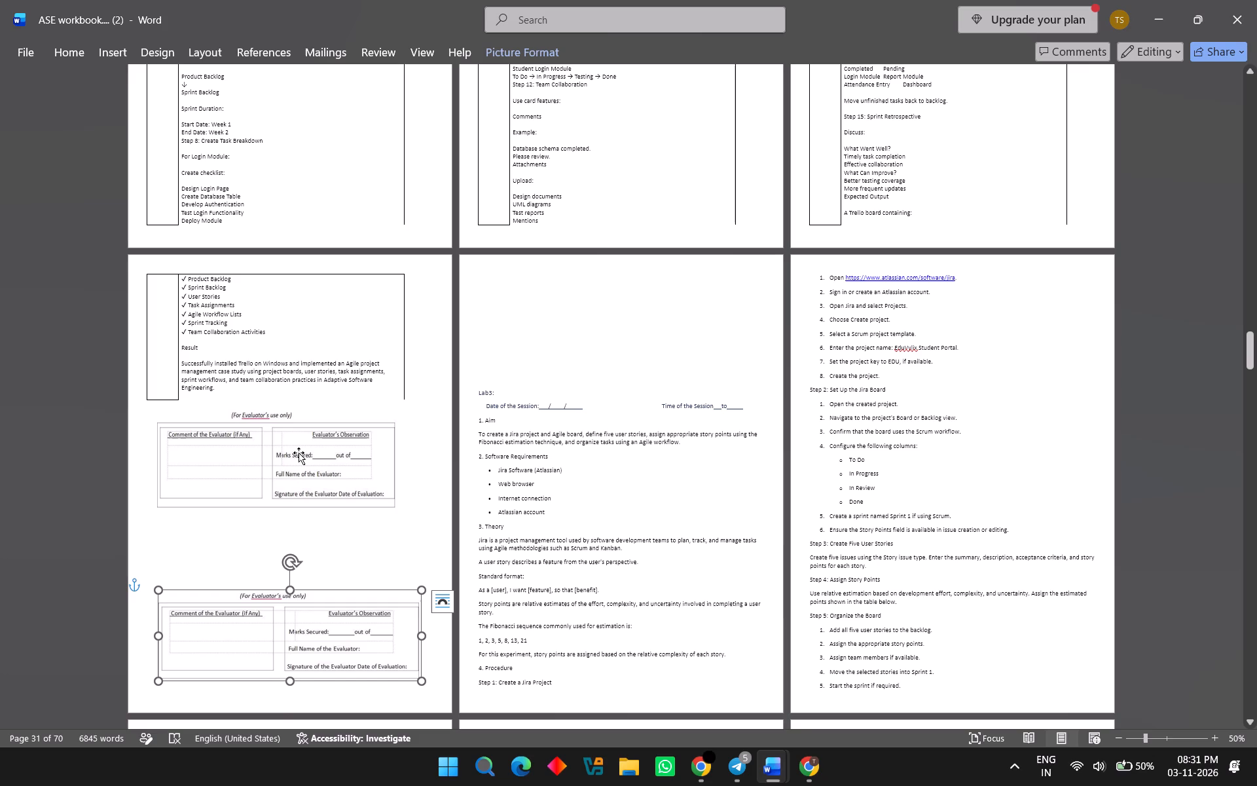
Delete the original "For Evaluator's use only" picture directly below the Lab 2 result, keeping the pasted copy.
click(299, 452)
key(Delete)
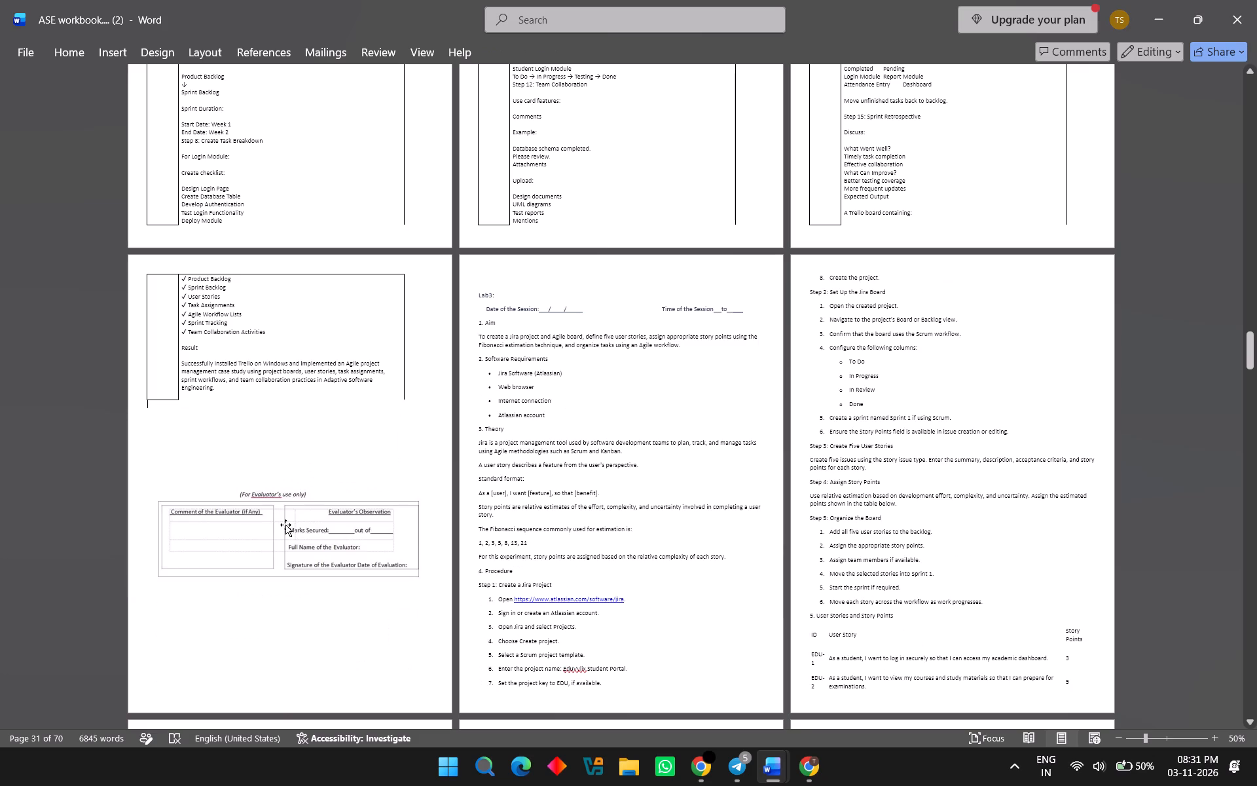
Move the pasted "For Evaluator's use only" picture down to the bottom of the Lab 2 result page.
click(285, 525)
drag(285, 525, 298, 541)
drag(298, 541, 298, 644)
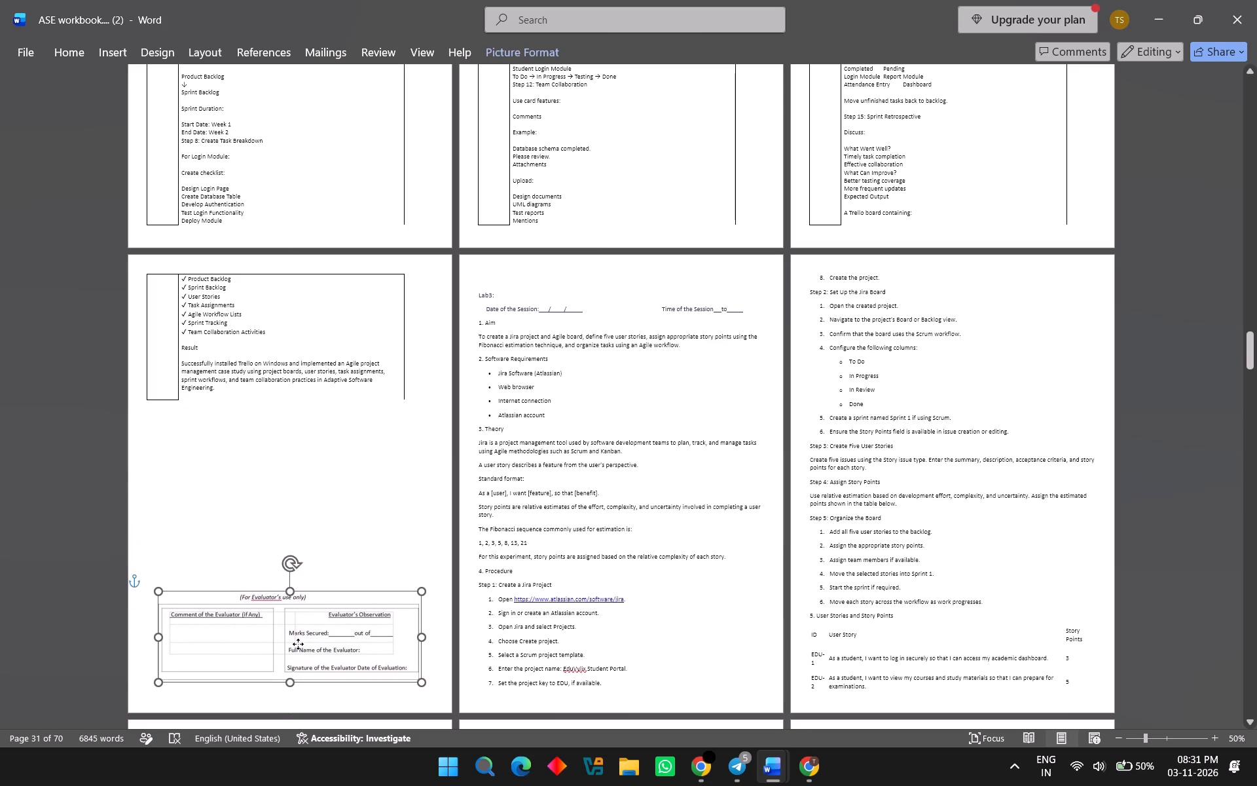
Paste a copy of the "For Evaluator's use only" picture on the Lab 3 conclusion page and delete the original one beneath it.
scroll(1038, 476, down, 3)
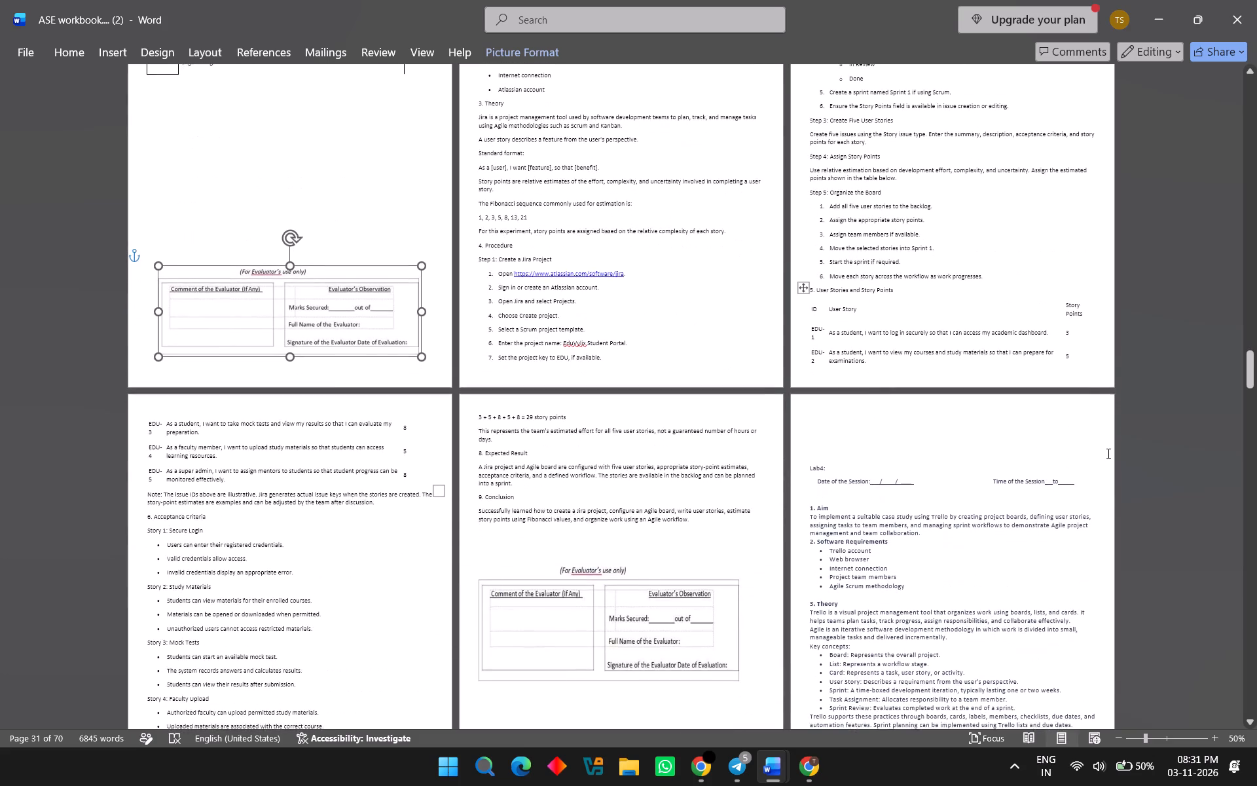
scroll(1107, 453, down, 1)
click(697, 390)
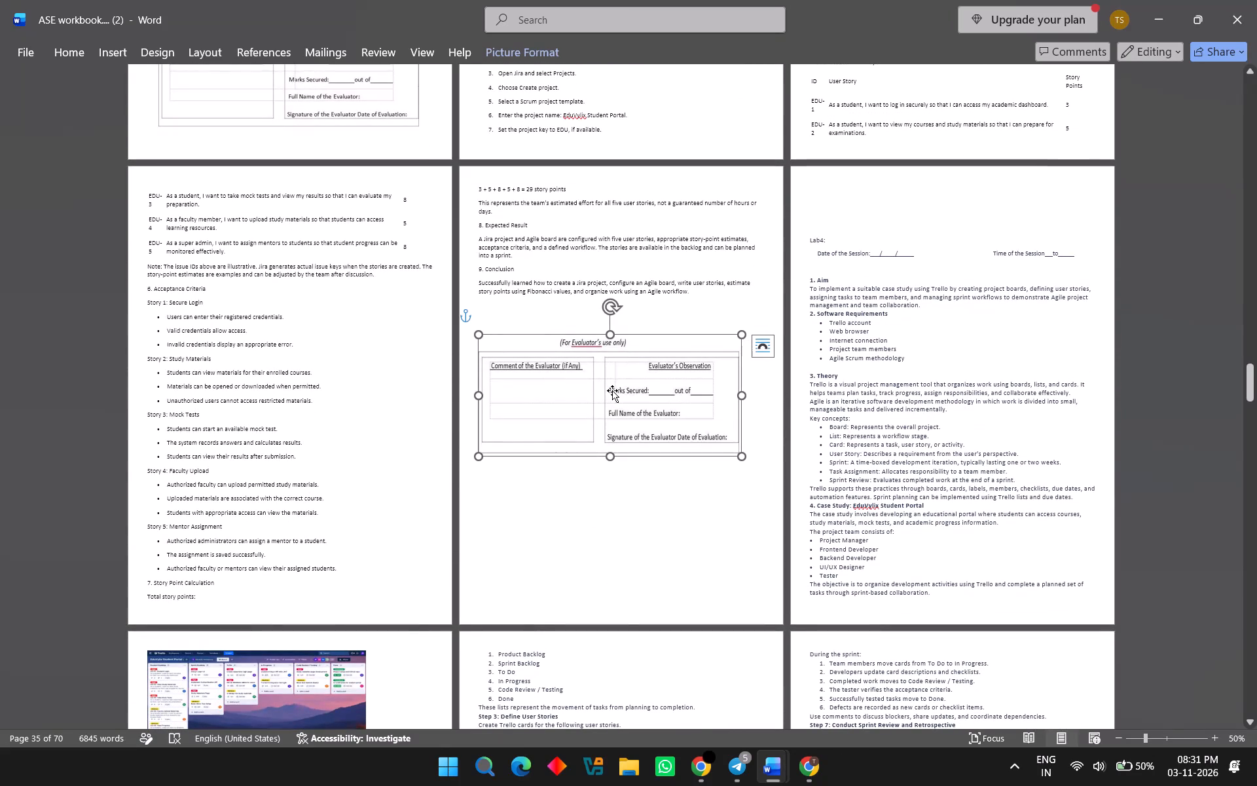
click(611, 390)
key(ctrl+v)
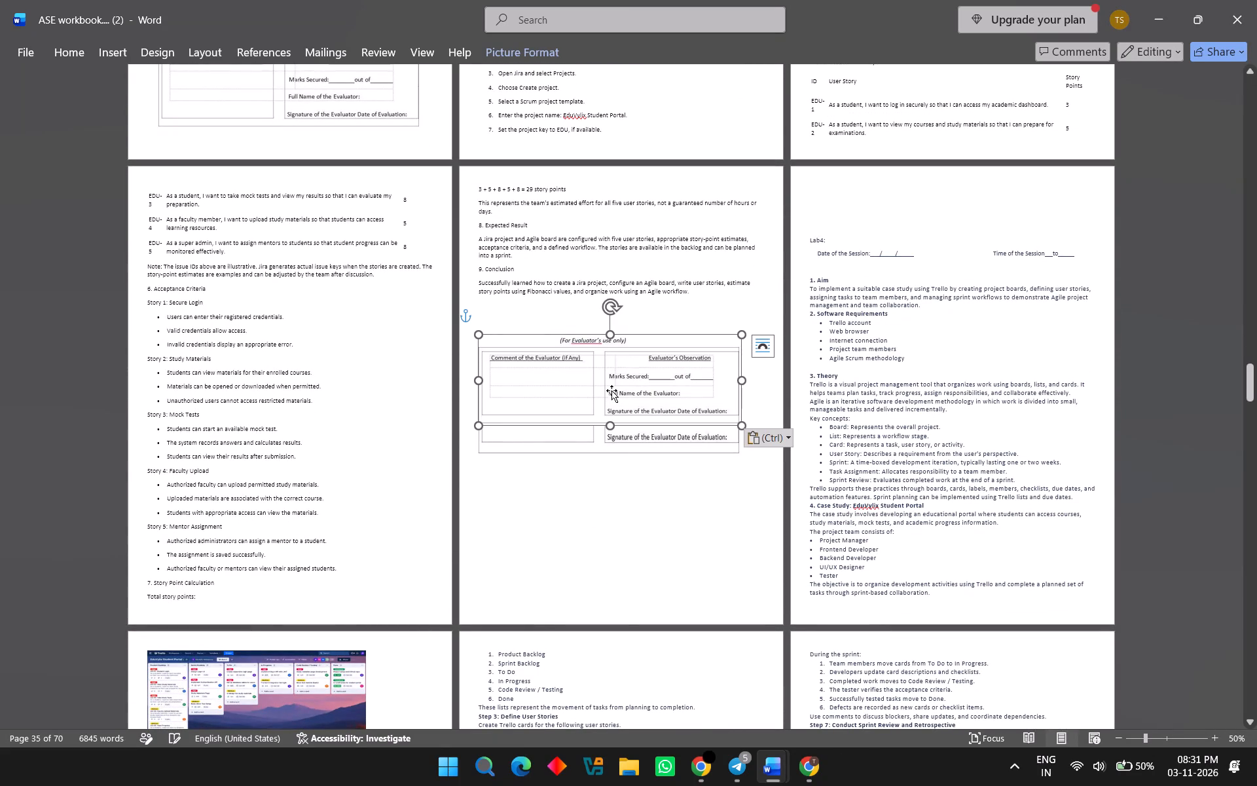
click(622, 450)
key(Delete)
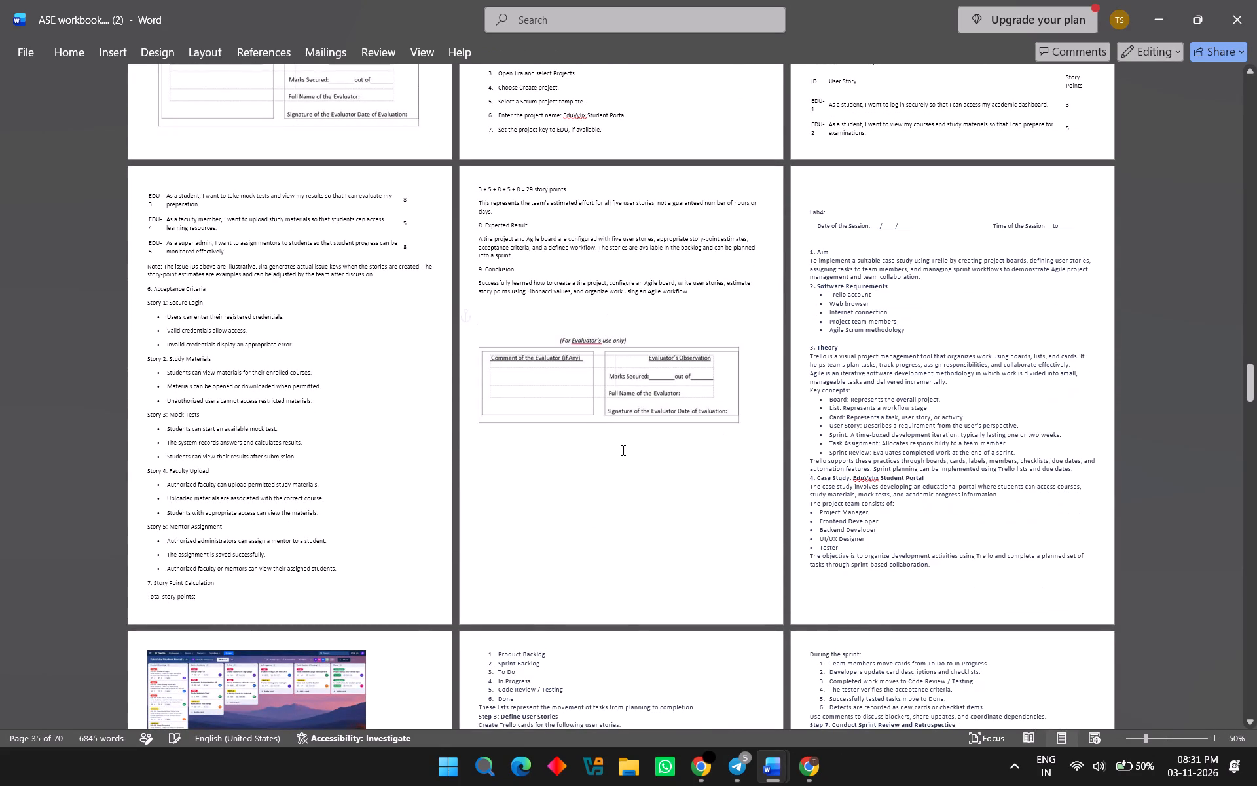
Move the pasted "For Evaluator's use only" picture down to the bottom of the Lab 3 conclusion page.
drag(607, 384, 620, 546)
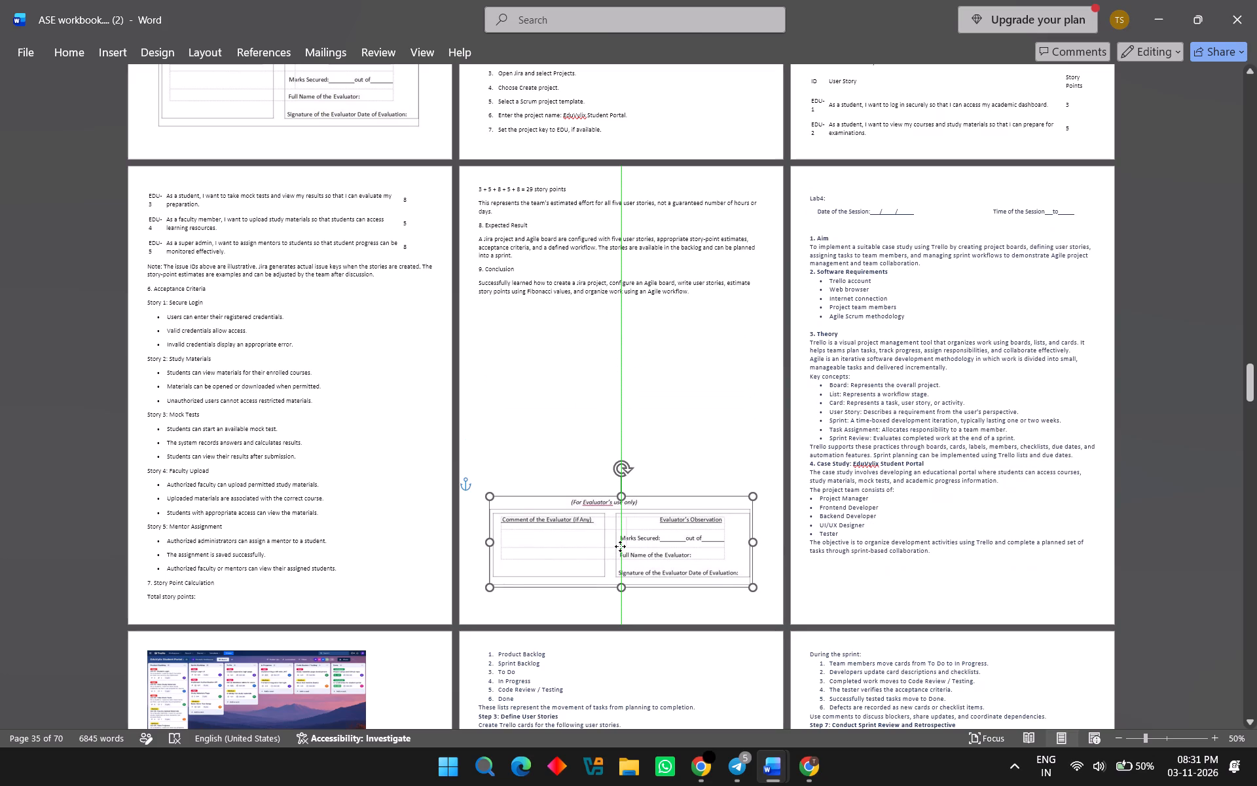
drag(620, 546, 620, 555)
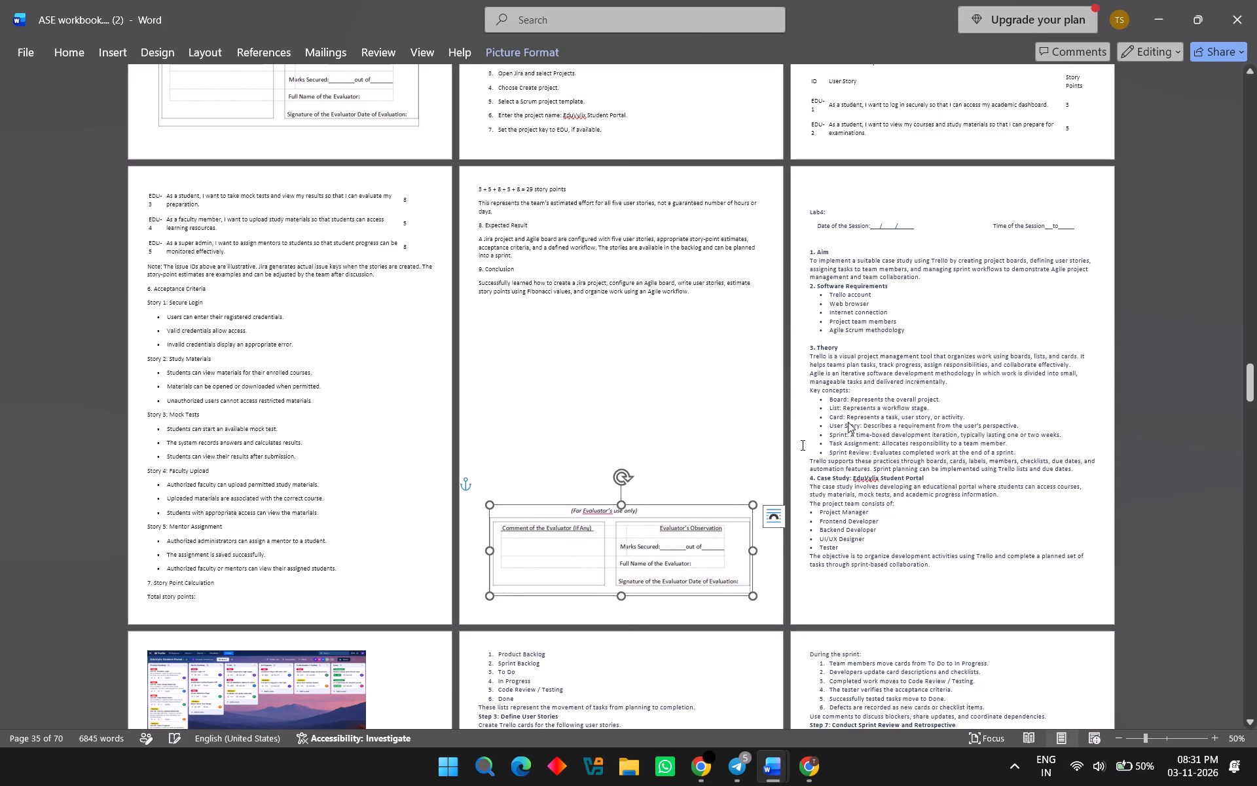
click(1178, 310)
Look through the Lab 4, Lab 5 and Lab 6 pages to check their layout and where each lab ends.
scroll(1178, 310, down, 2)
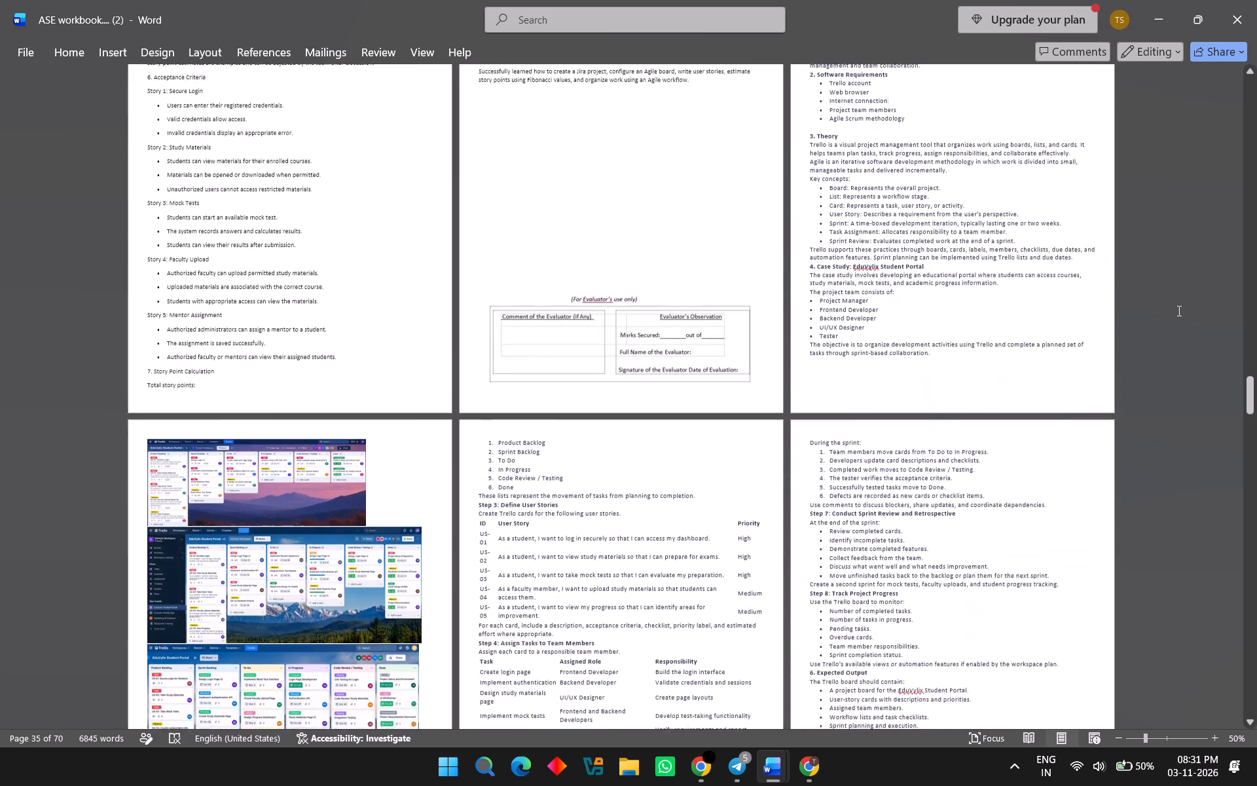
scroll(1178, 310, down, 2)
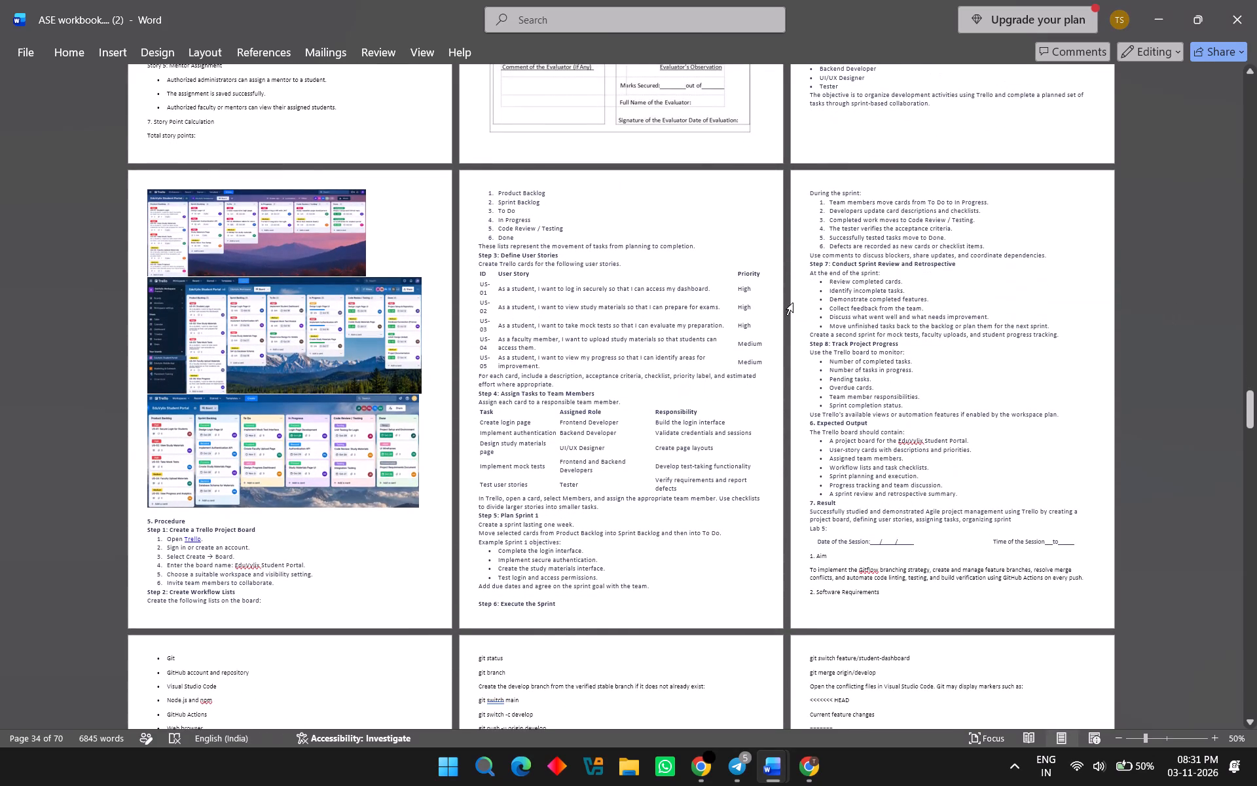
scroll(852, 415, down, 3)
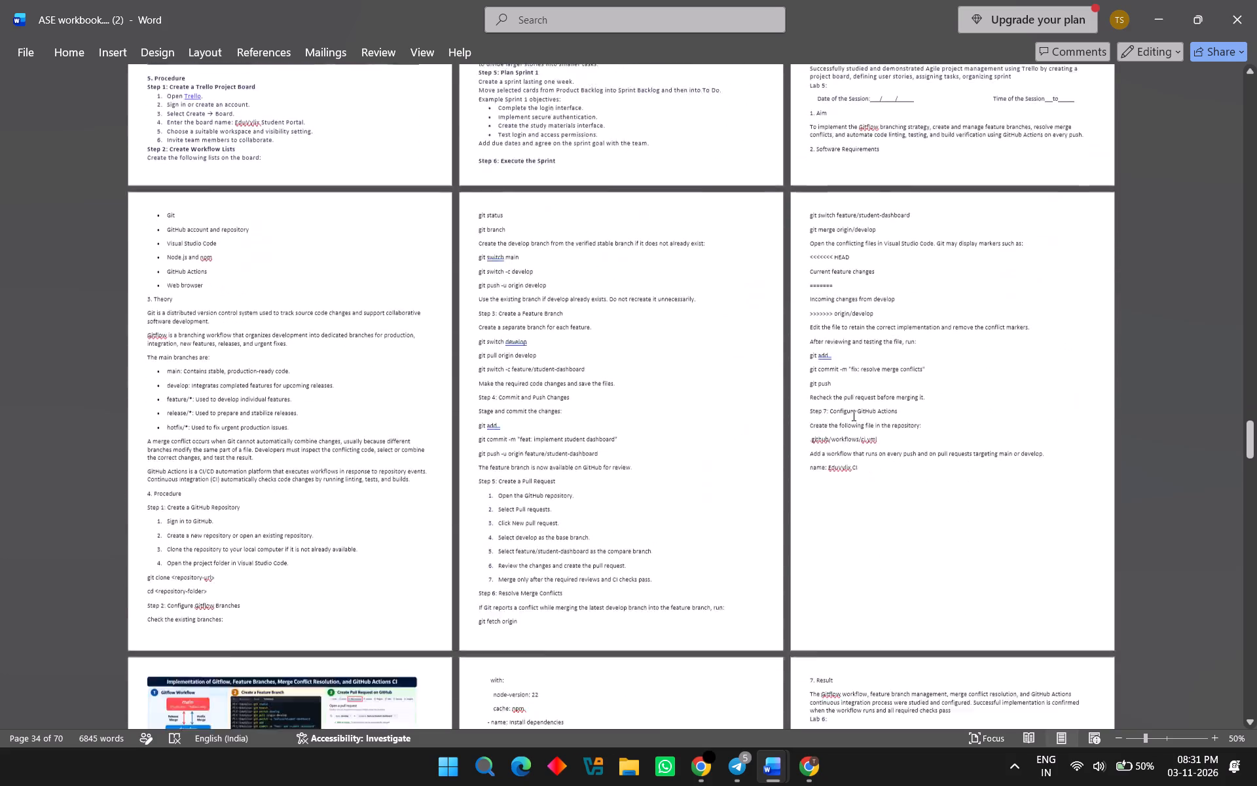
scroll(852, 415, down, 2)
scroll(852, 415, right, 1)
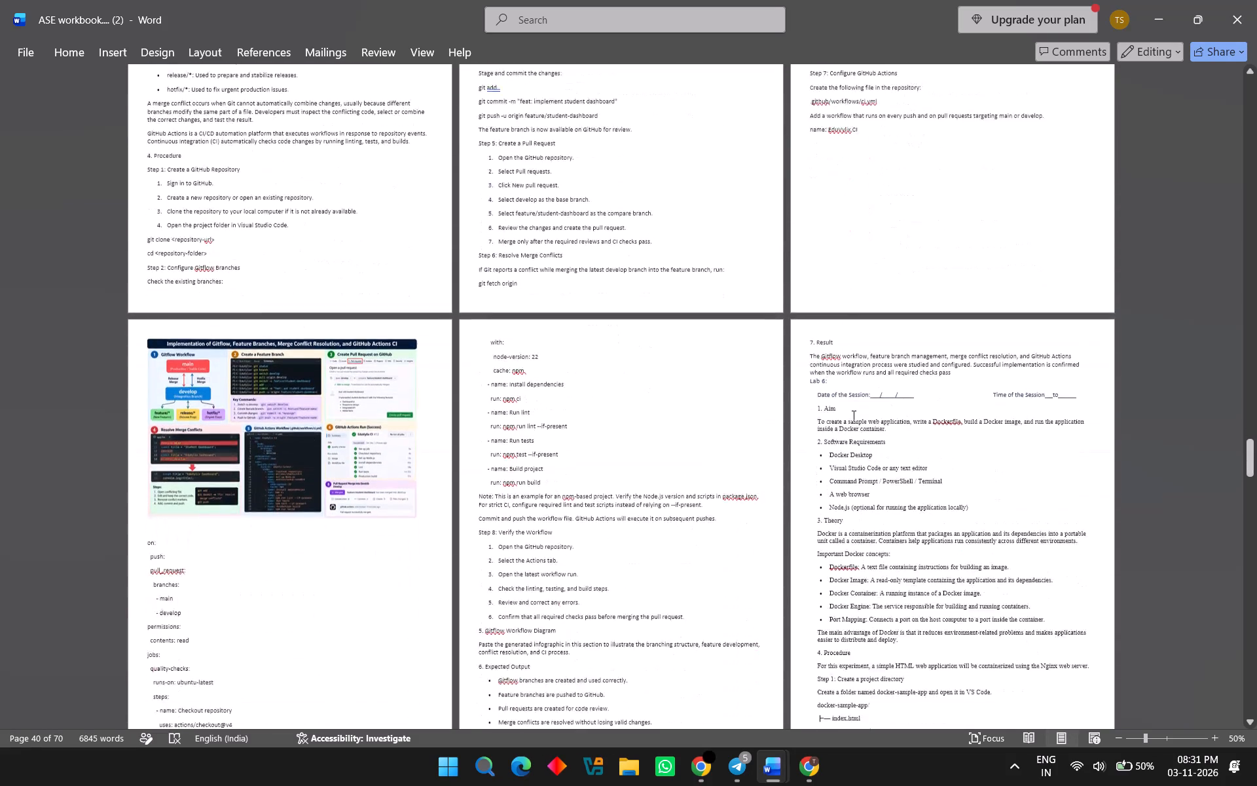
scroll(852, 415, right, 2)
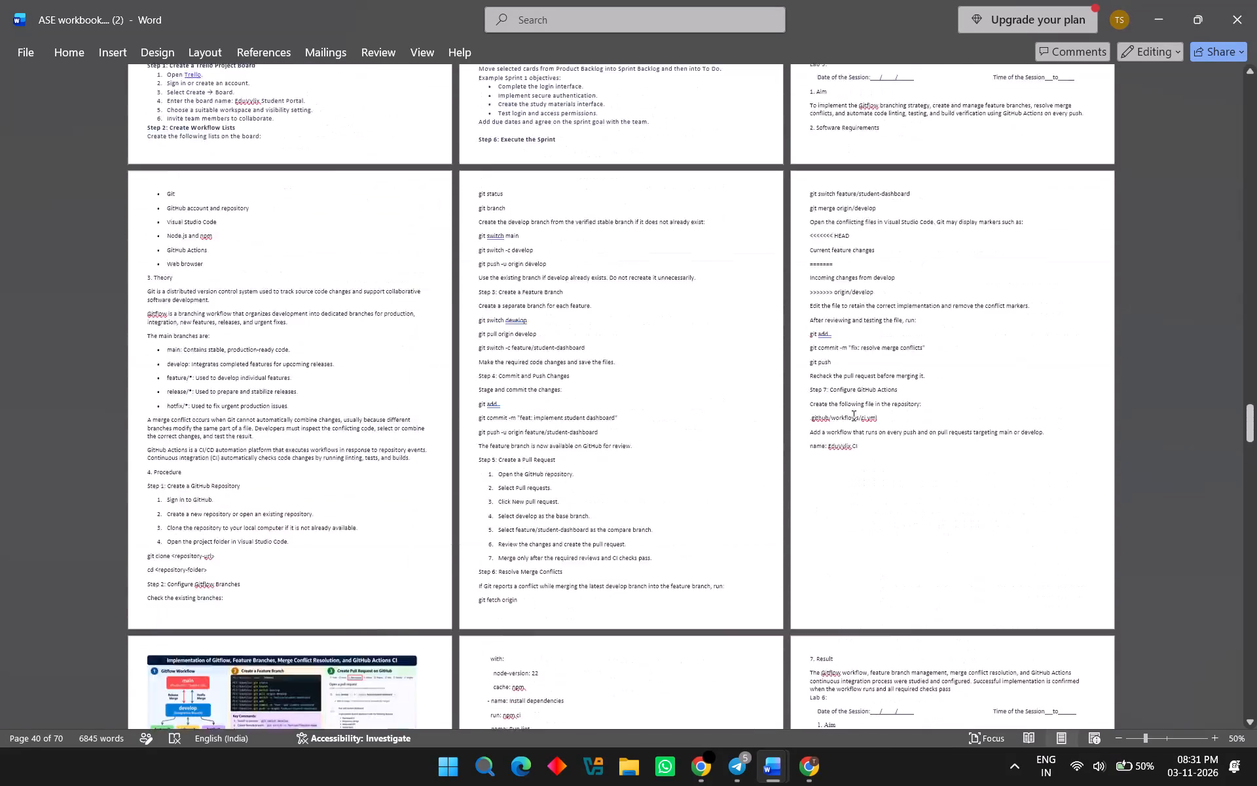
scroll(852, 415, right, 3)
scroll(833, 253, down, 7)
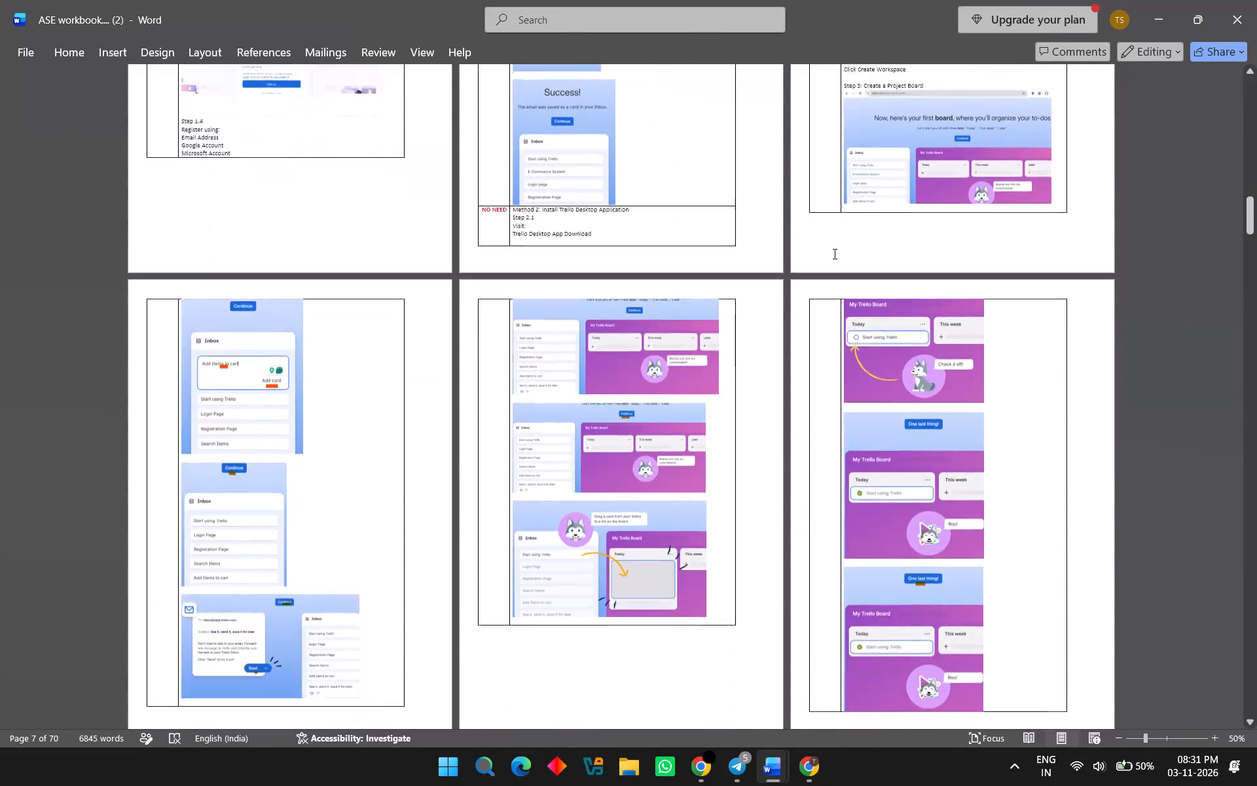
scroll(833, 253, down, 6)
scroll(833, 253, up, 1)
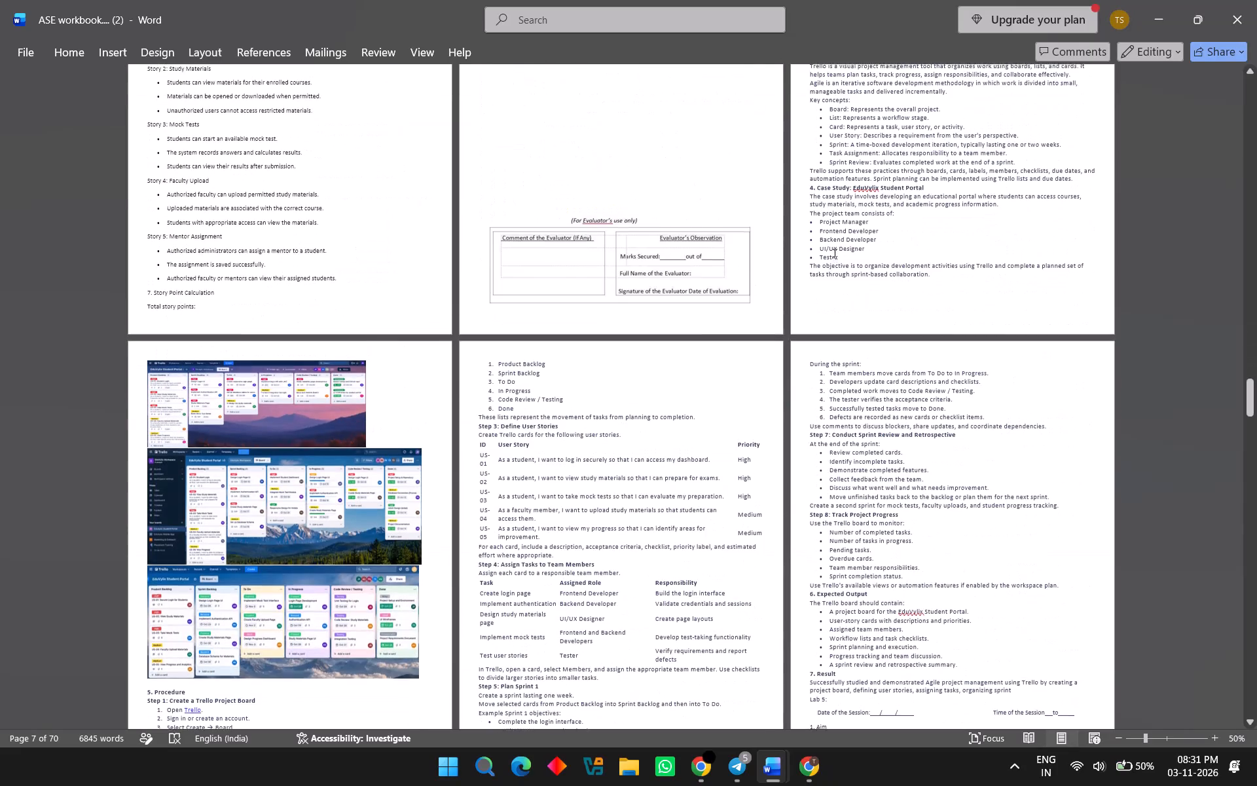
scroll(833, 253, up, 1)
scroll(833, 253, down, 2)
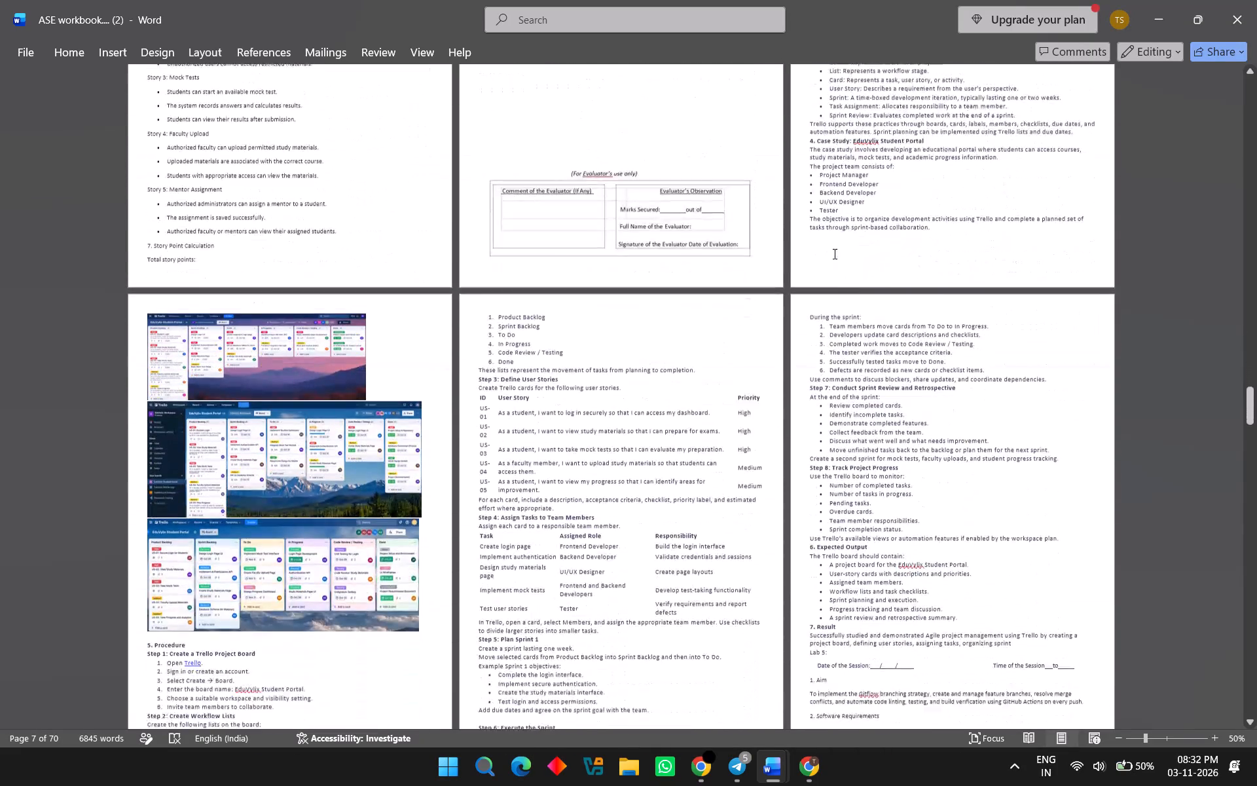
scroll(833, 253, down, 6)
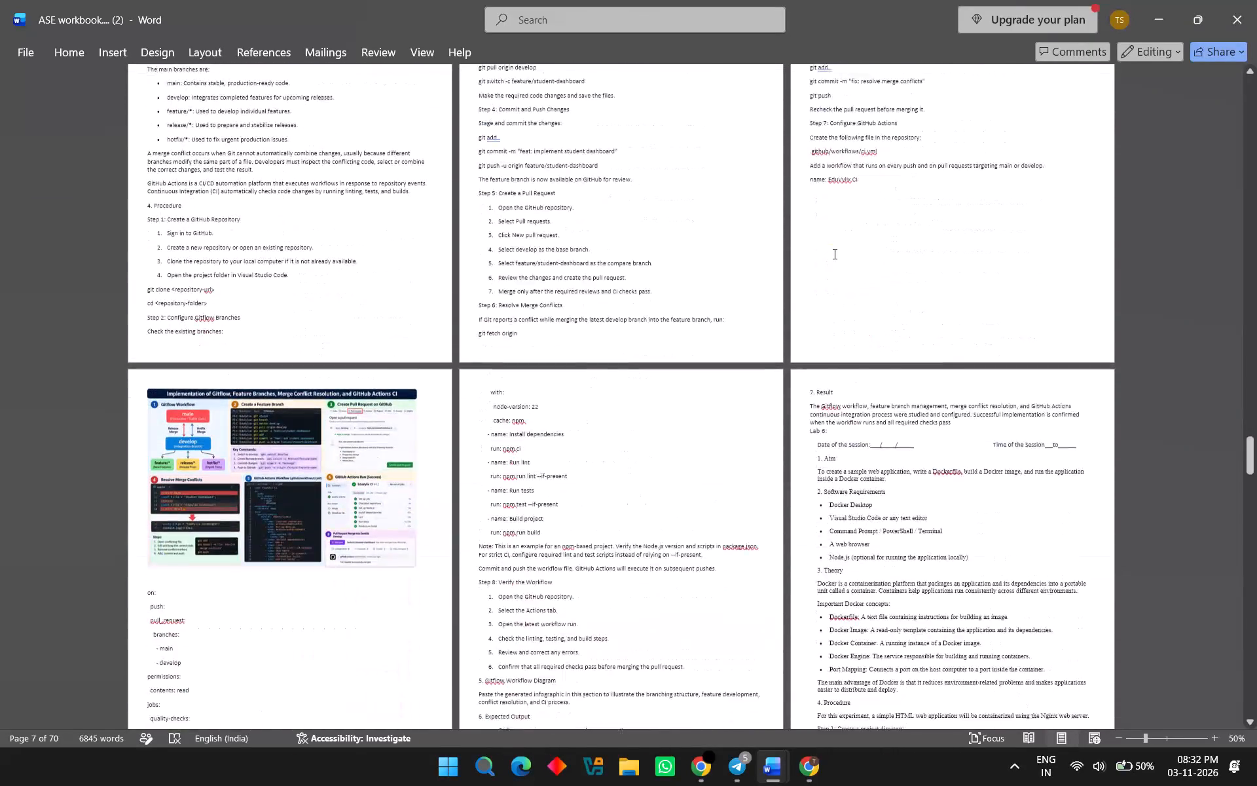
scroll(833, 253, down, 2)
scroll(833, 253, up, 1)
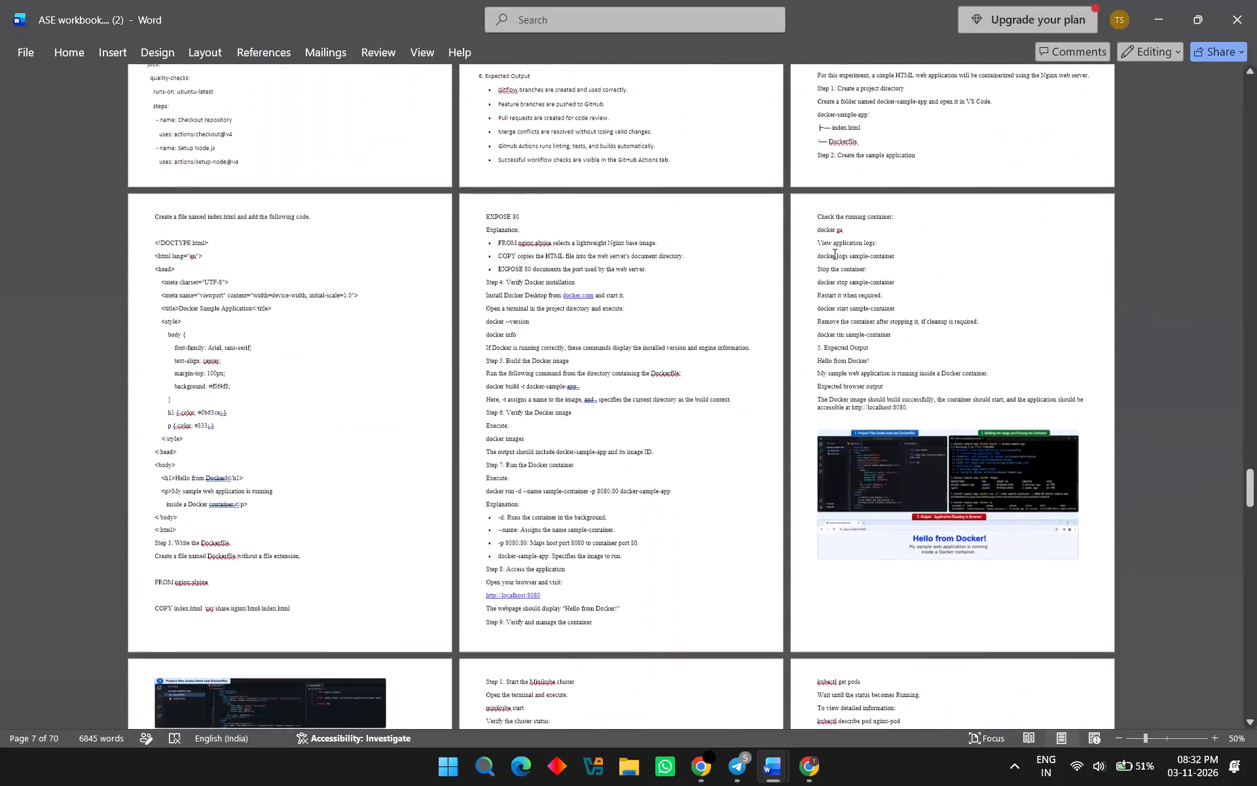
scroll(833, 253, up, 2)
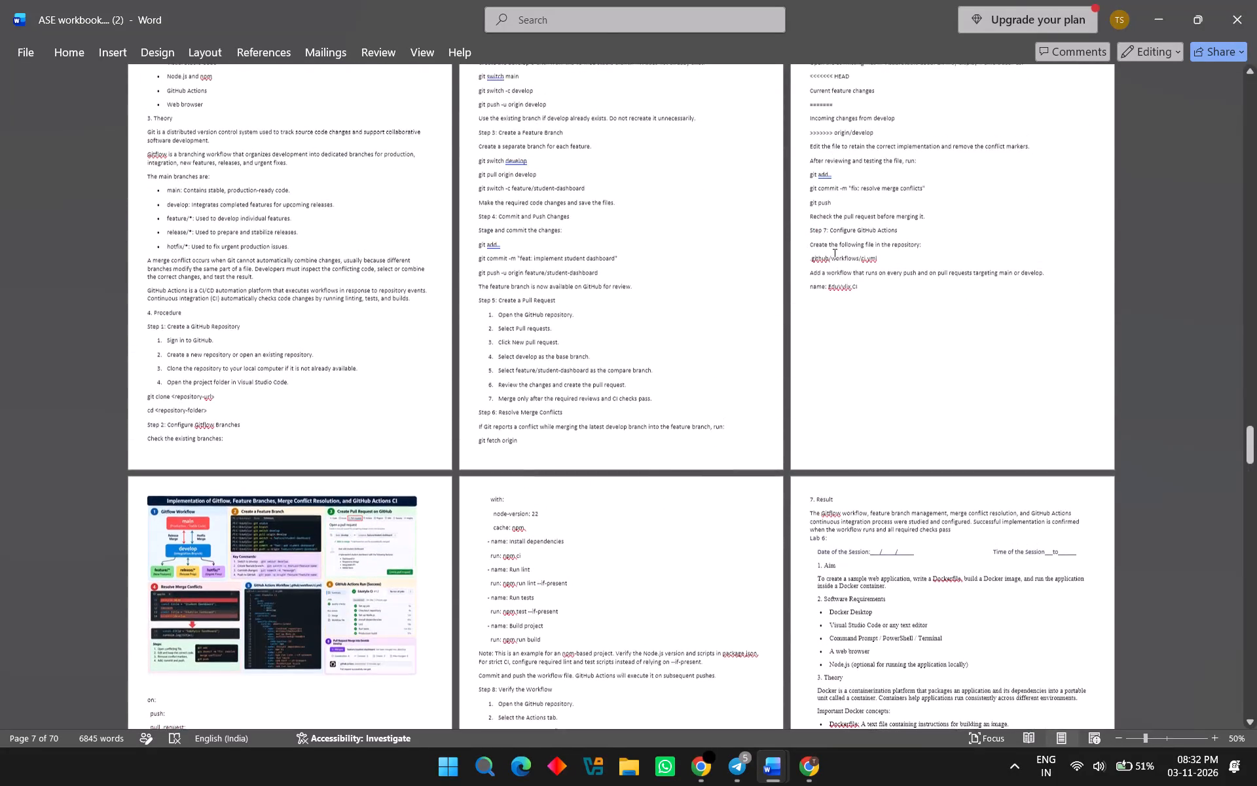
scroll(833, 253, up, 1)
scroll(833, 253, down, 3)
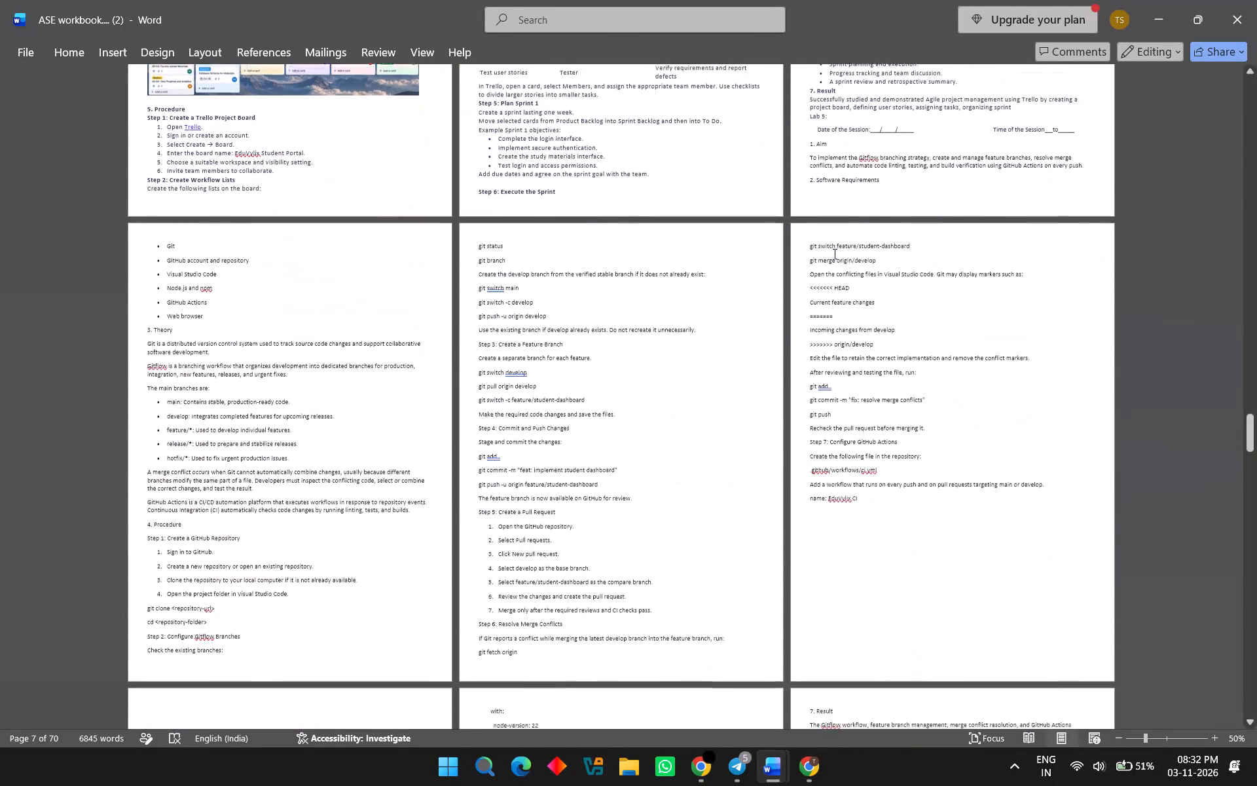
scroll(833, 253, down, 1)
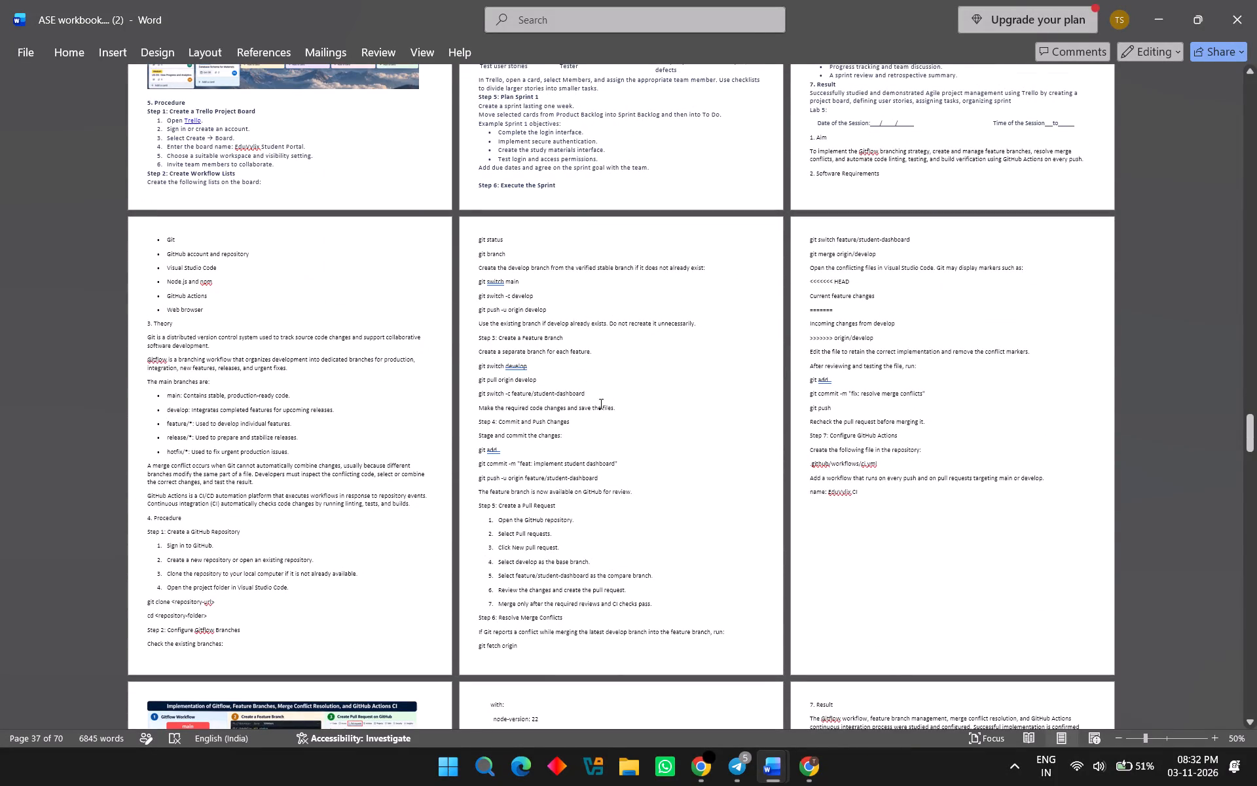
scroll(564, 597, down, 1)
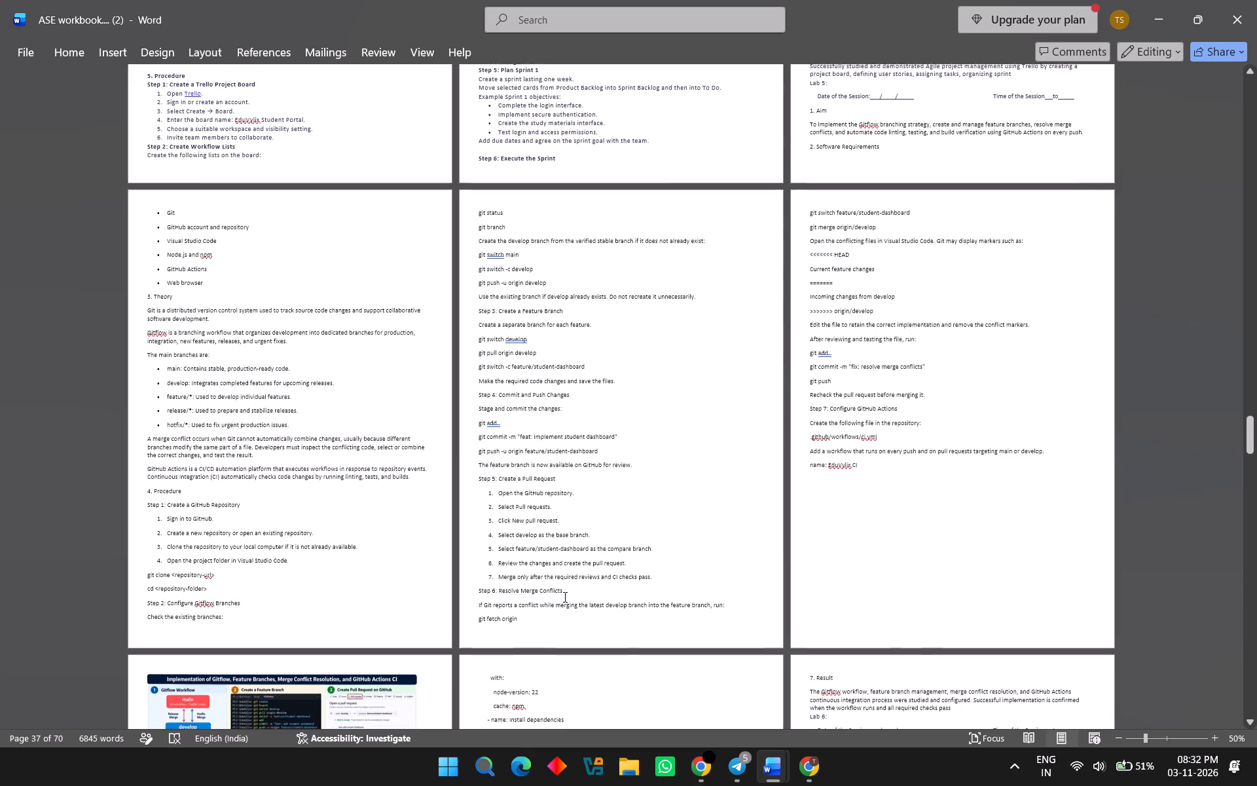
scroll(564, 597, down, 1)
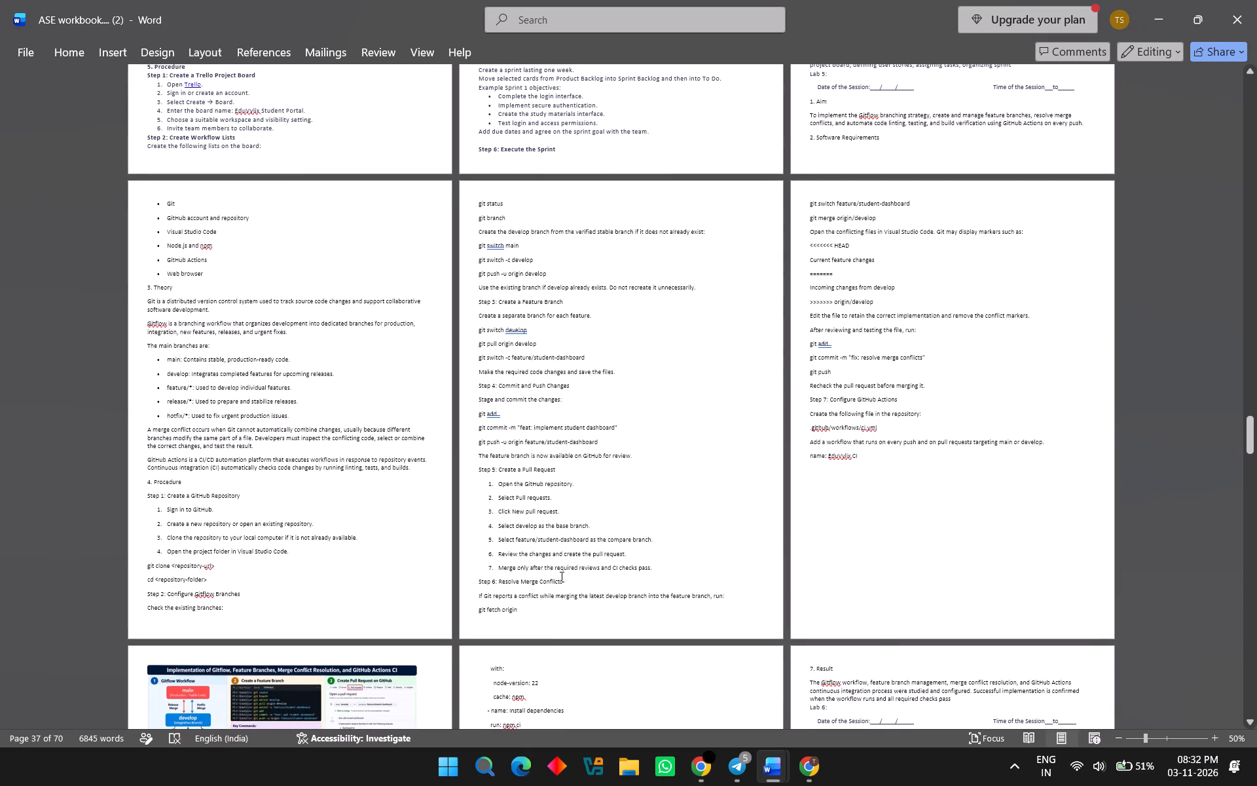
Delete the "Step 5: Create a Pull Request" heading and its seven numbered items from the Lab 5 procedure.
drag(654, 567, 479, 469)
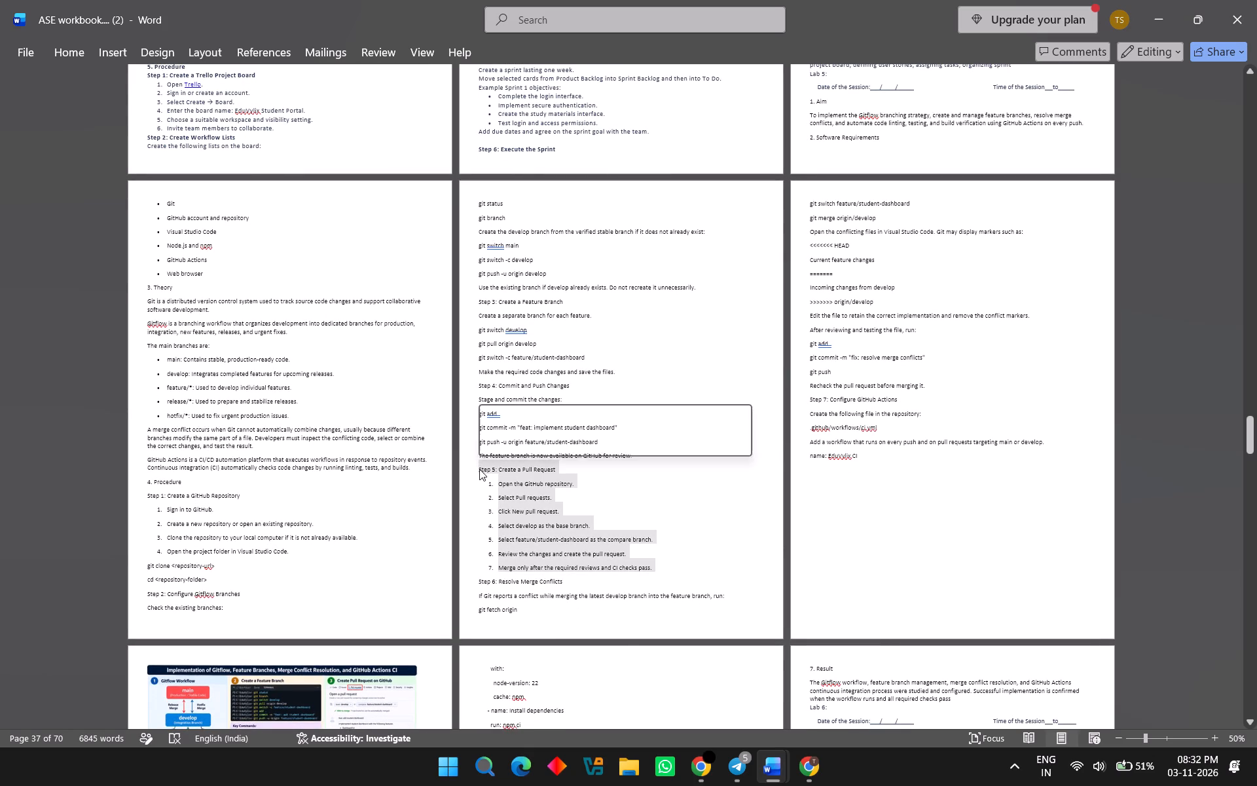
key(BackSpace)
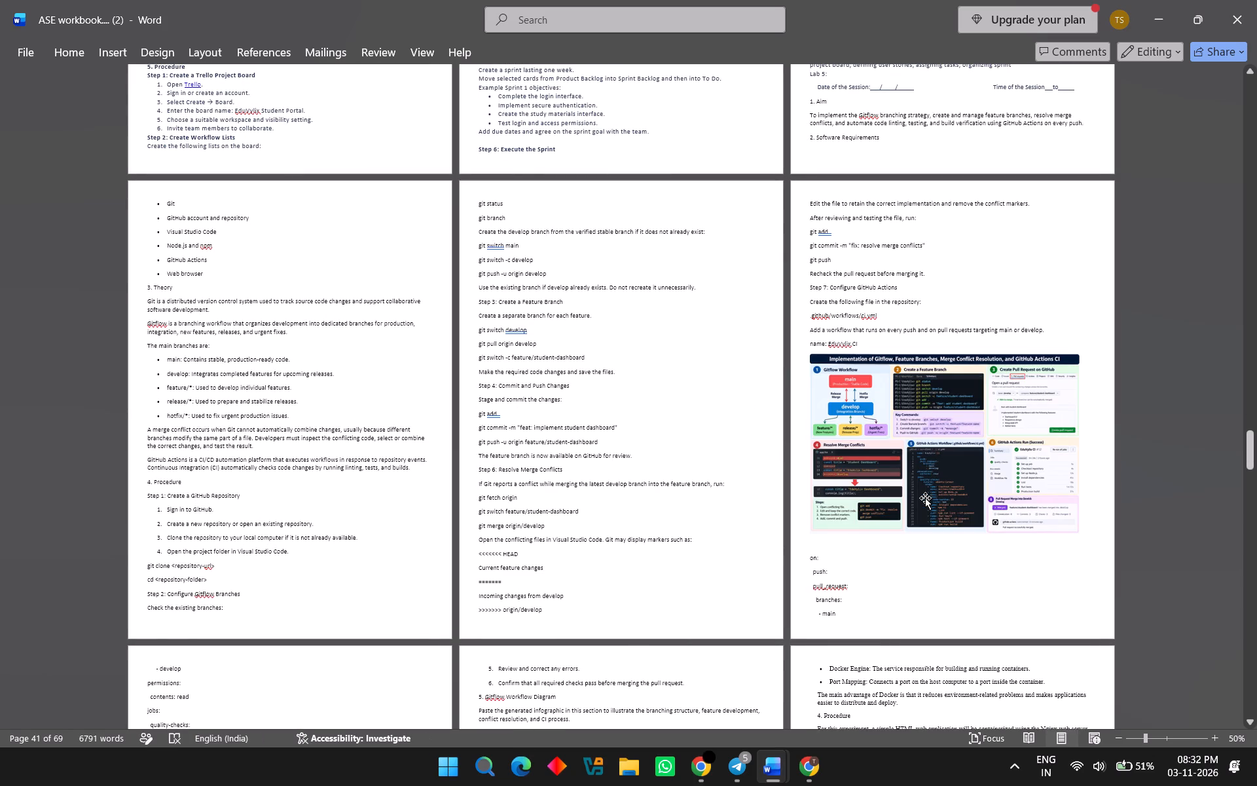
drag(925, 498, 923, 506)
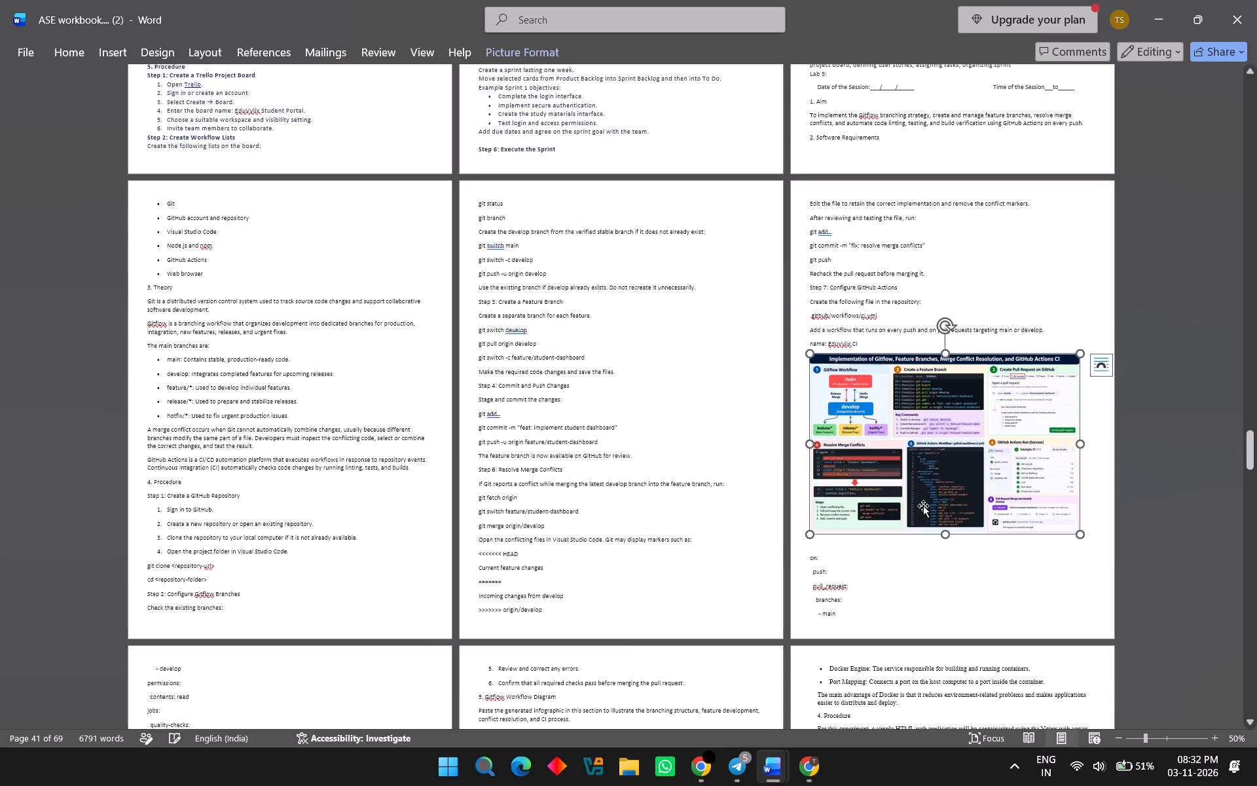
Insert blank lines after the Lab 5 result paragraph to push the Lab 6 heading onto a new page.
scroll(923, 506, down, 4)
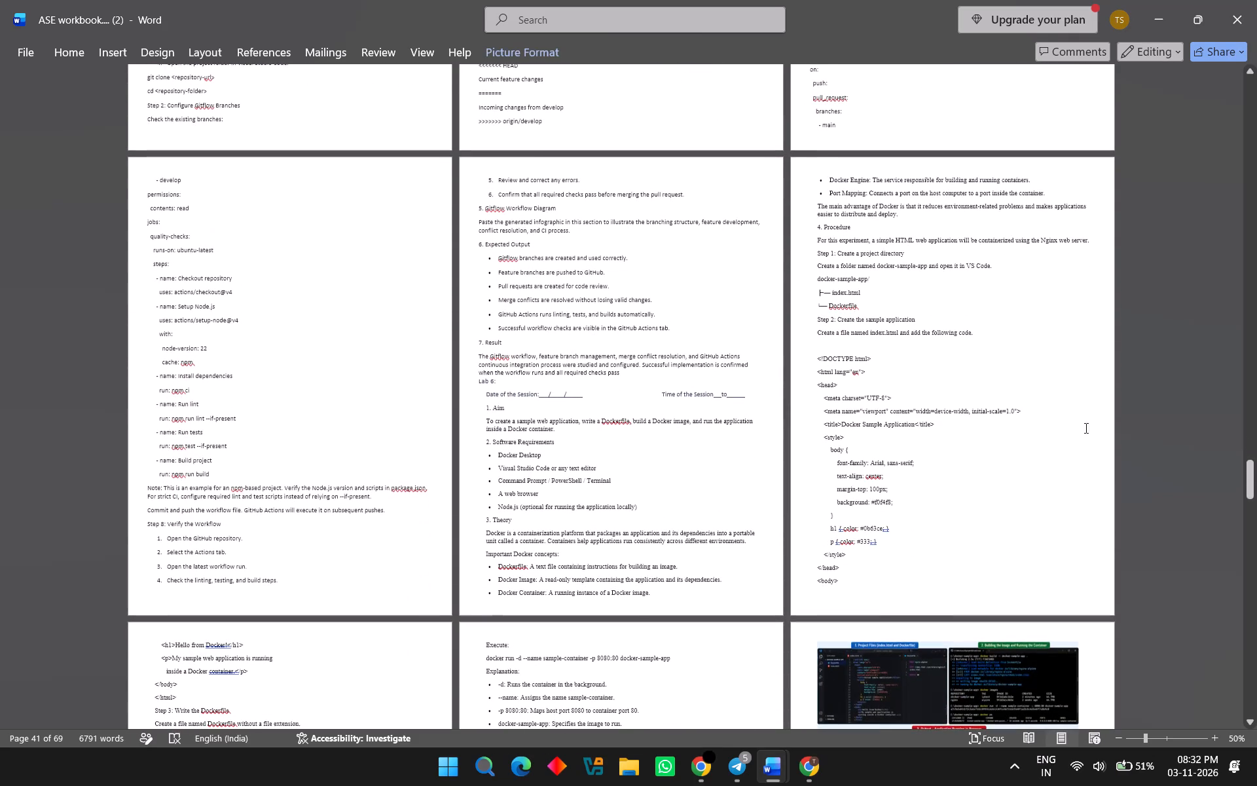
click(1136, 409)
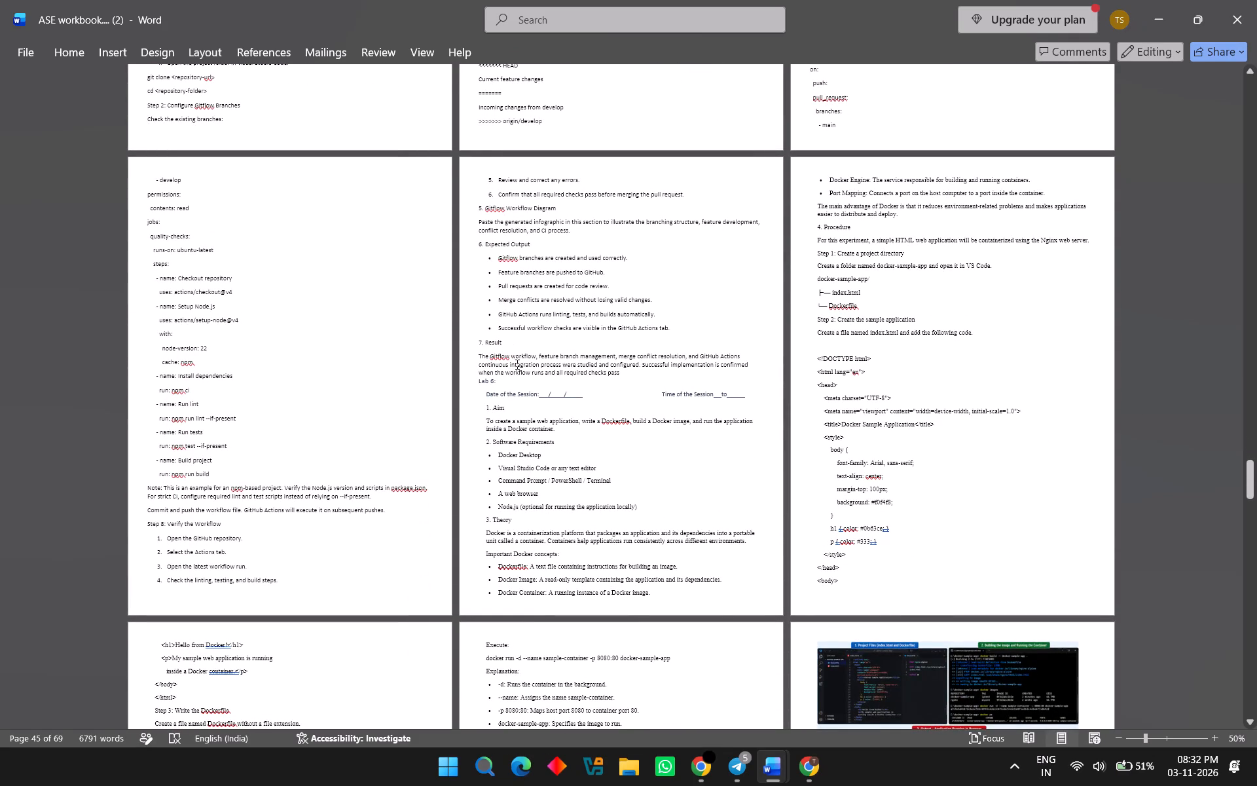
click(659, 374)
key(Return)
key(Return)
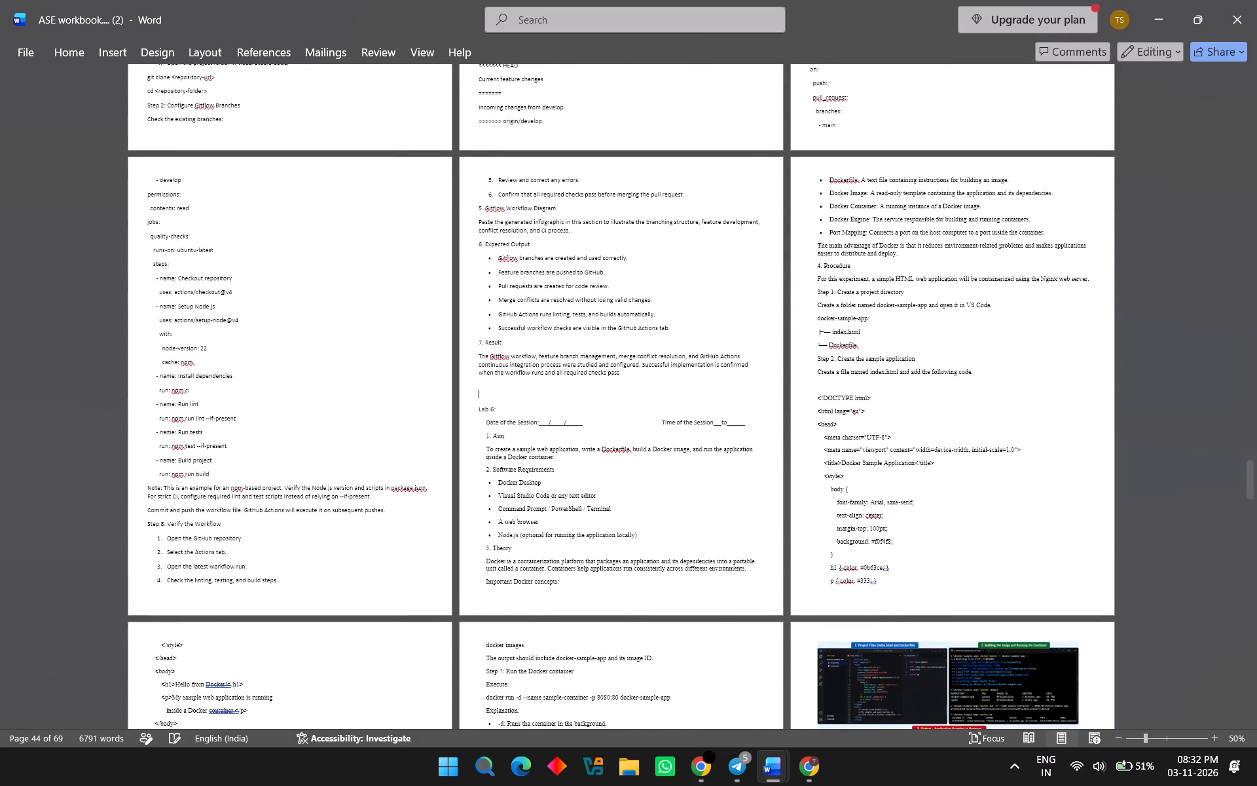
key(Return)
key(Return)
key(Return)
key(Return)
key(Return)
key(Return)
key(Return)
key(Return)
key(Return)
key(Return)
key(Return)
key(Return)
key(Return)
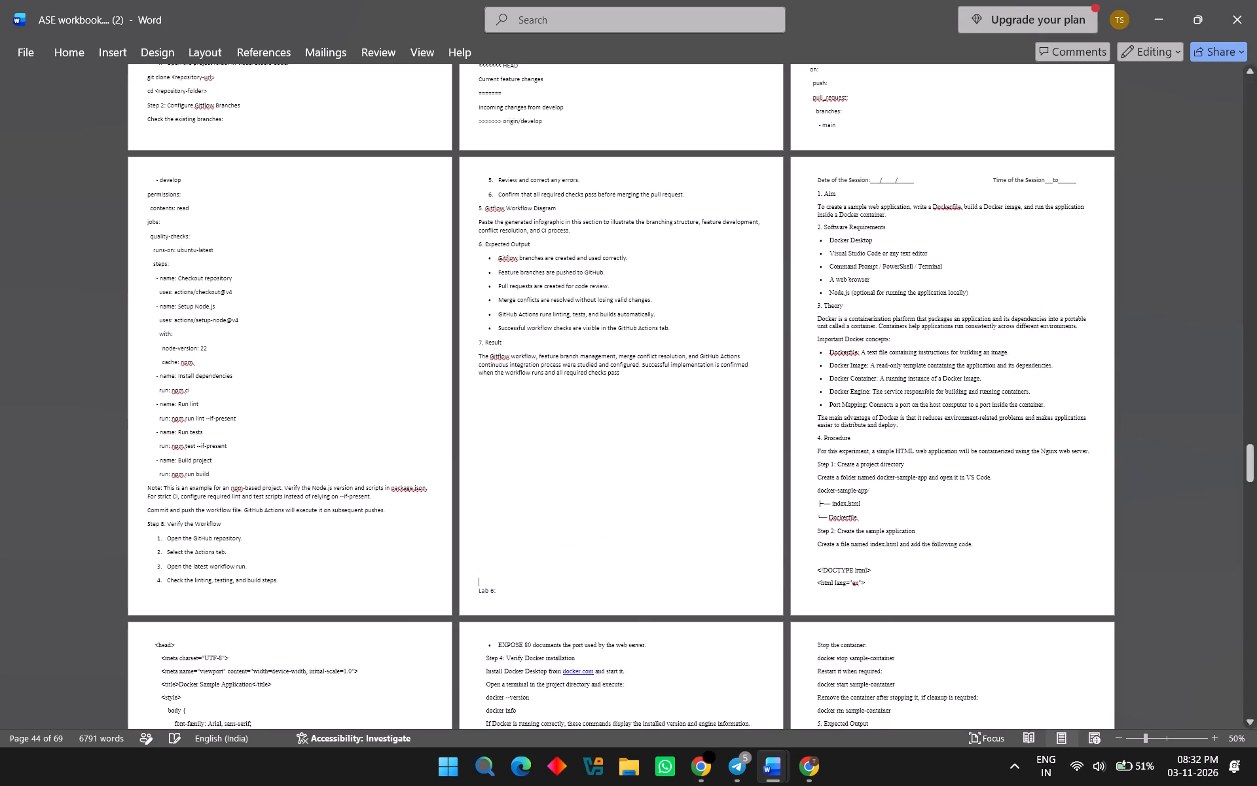
key(Return)
Paste the "For Evaluator's use only" picture below the Lab 5 result and move it to the bottom of that page.
click(493, 443)
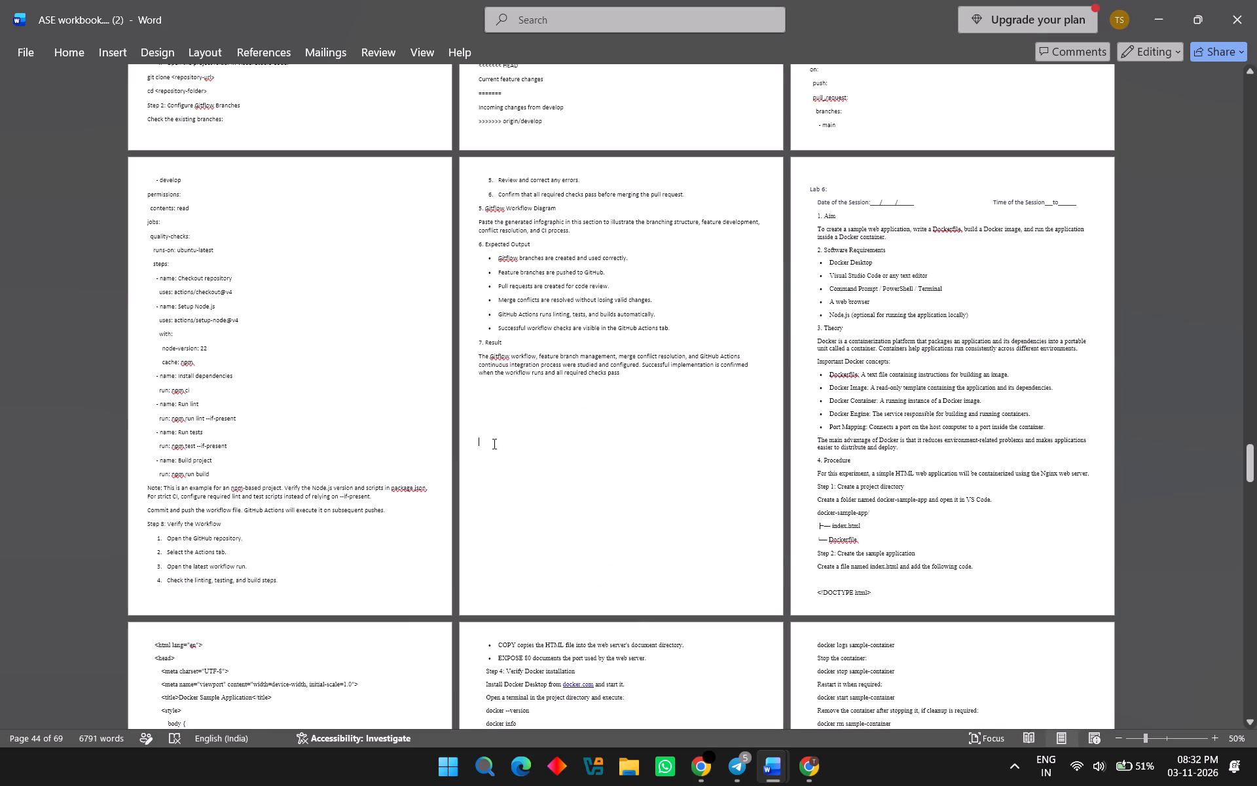
key(ctrl+v)
drag(596, 481, 608, 514)
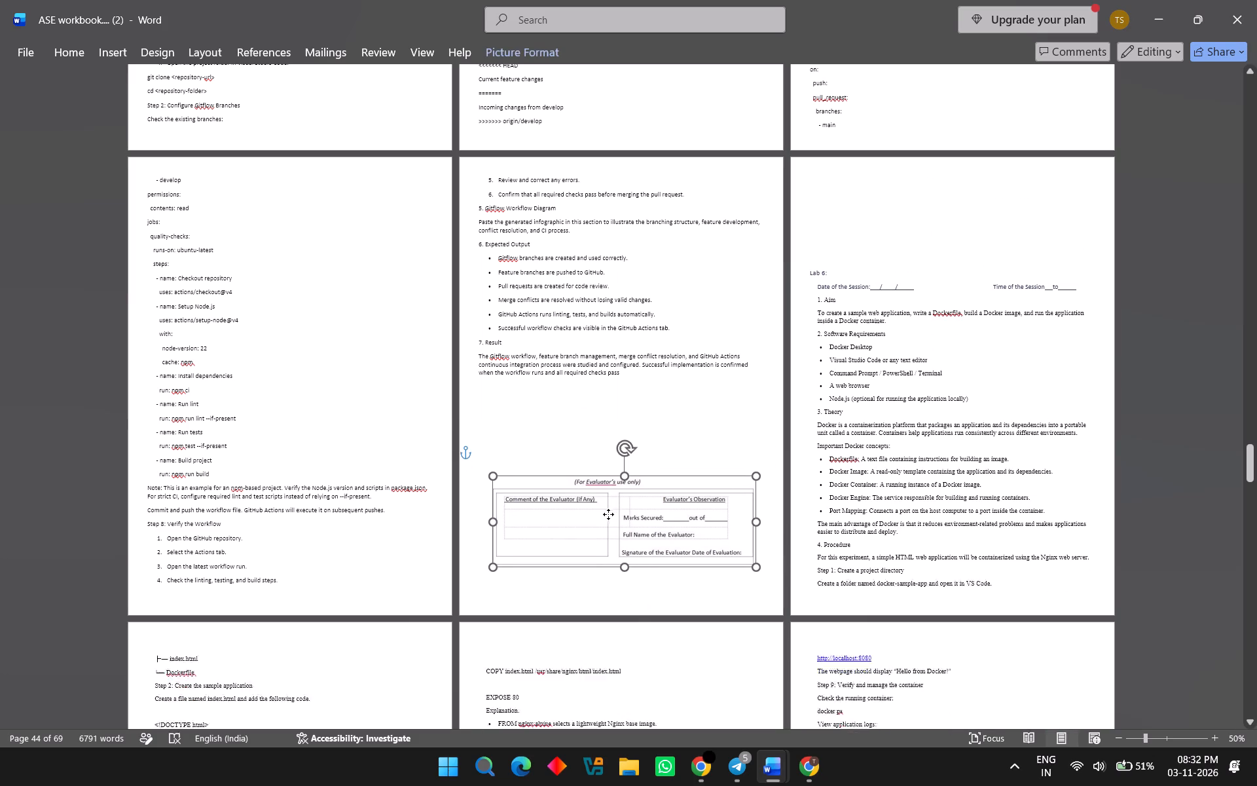
drag(608, 514, 606, 529)
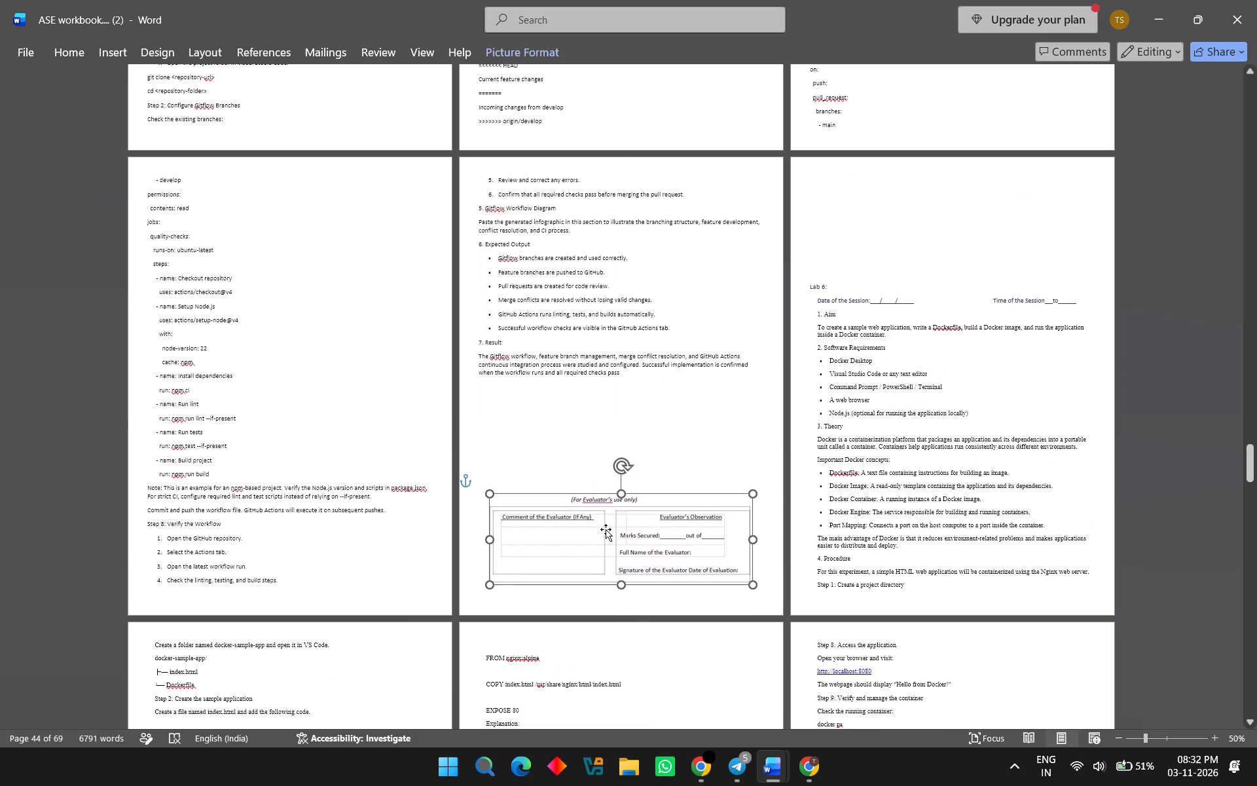
Delete the extra blank lines above the Lab 6 heading to bring it back to the top of its page.
drag(829, 276, 825, 193)
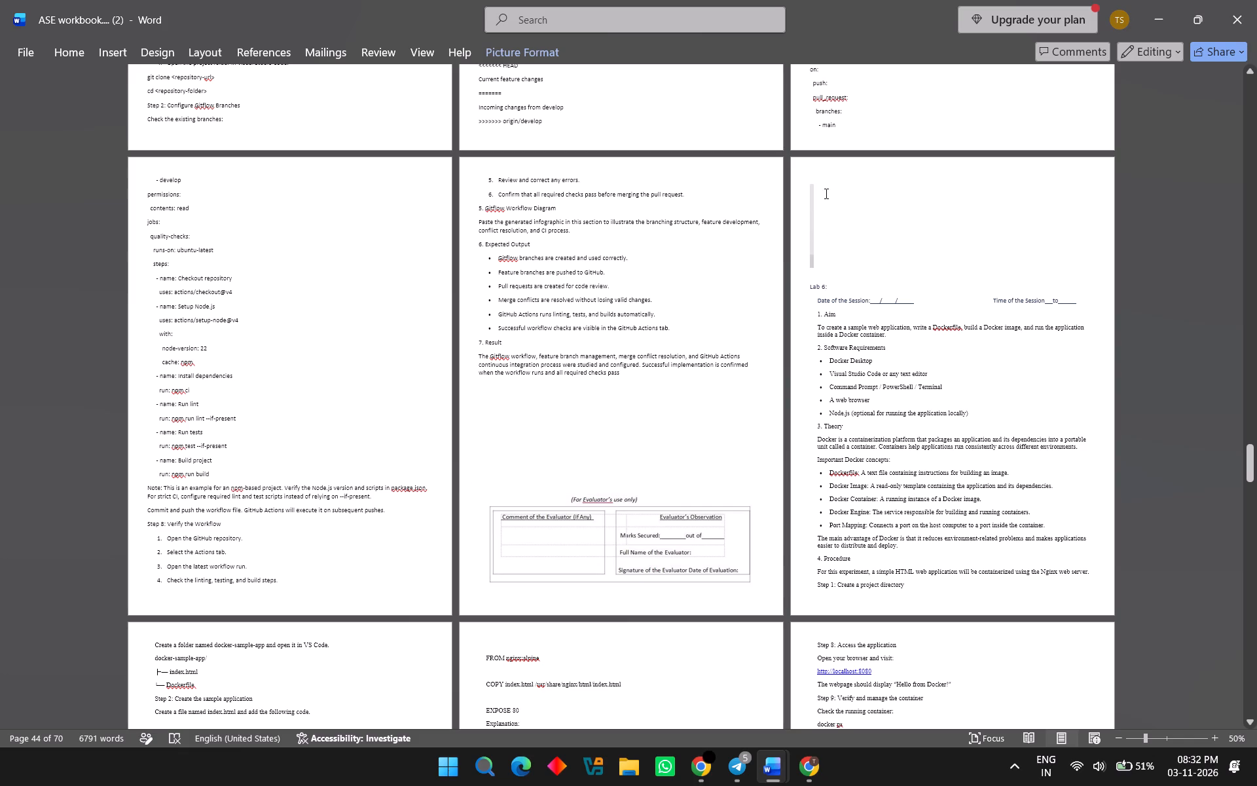
drag(825, 193, 825, 187)
key(BackSpace)
key(BackSpace)
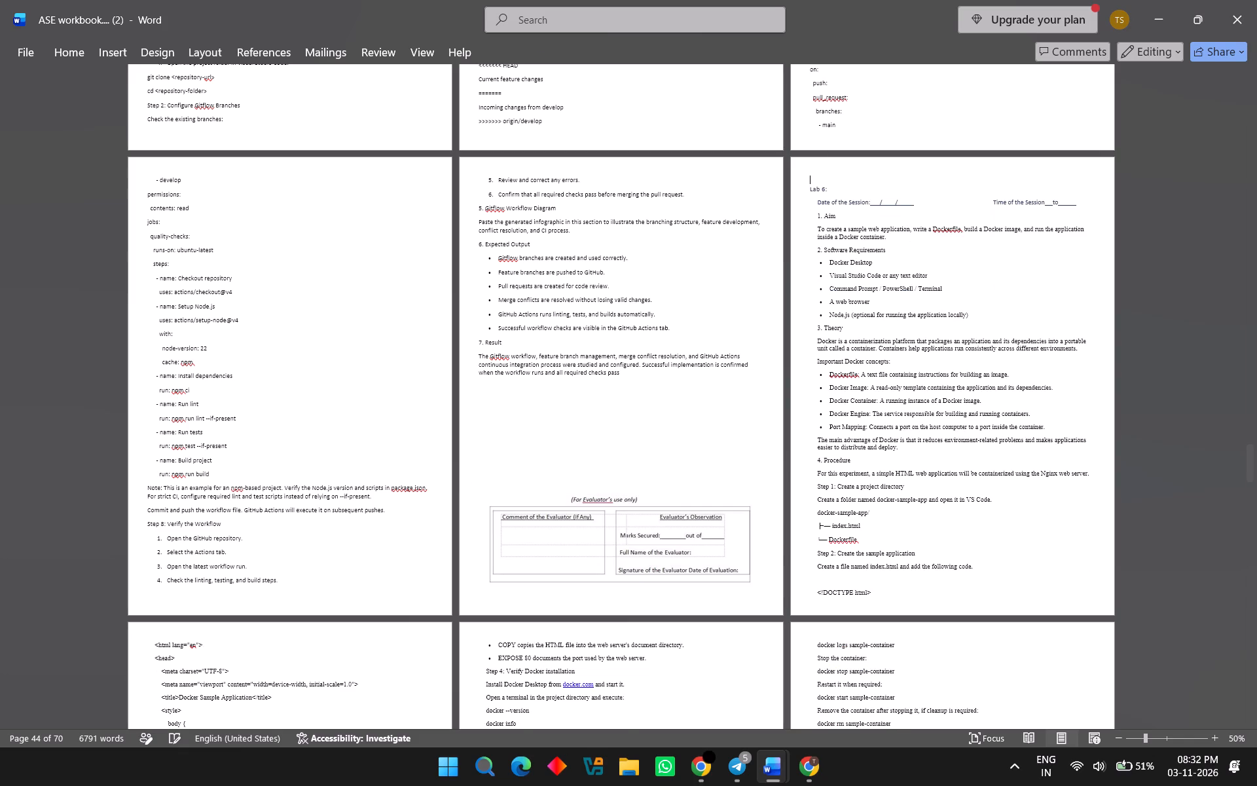
Delete the "Explanation:" line and its four bullets under Step 7: Run the Docker container in Lab 6.
scroll(890, 363, down, 3)
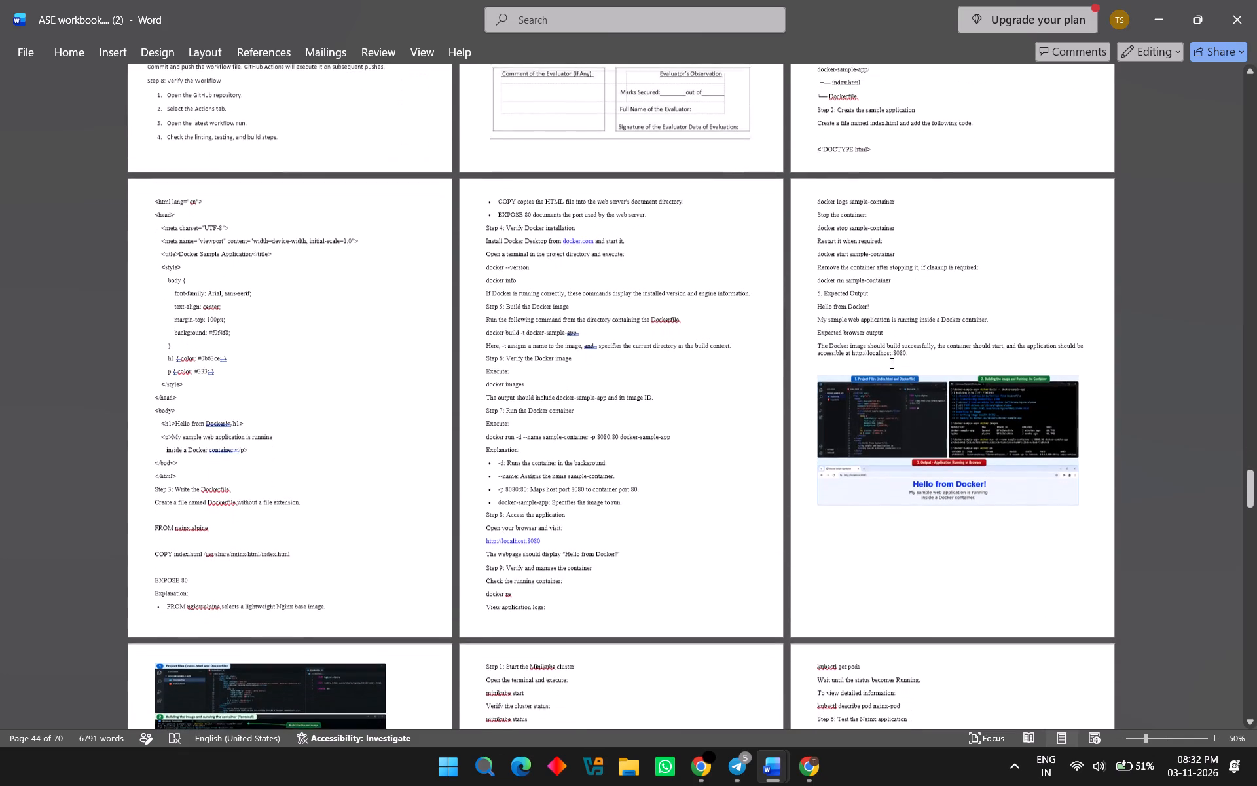
scroll(889, 454, right, 1)
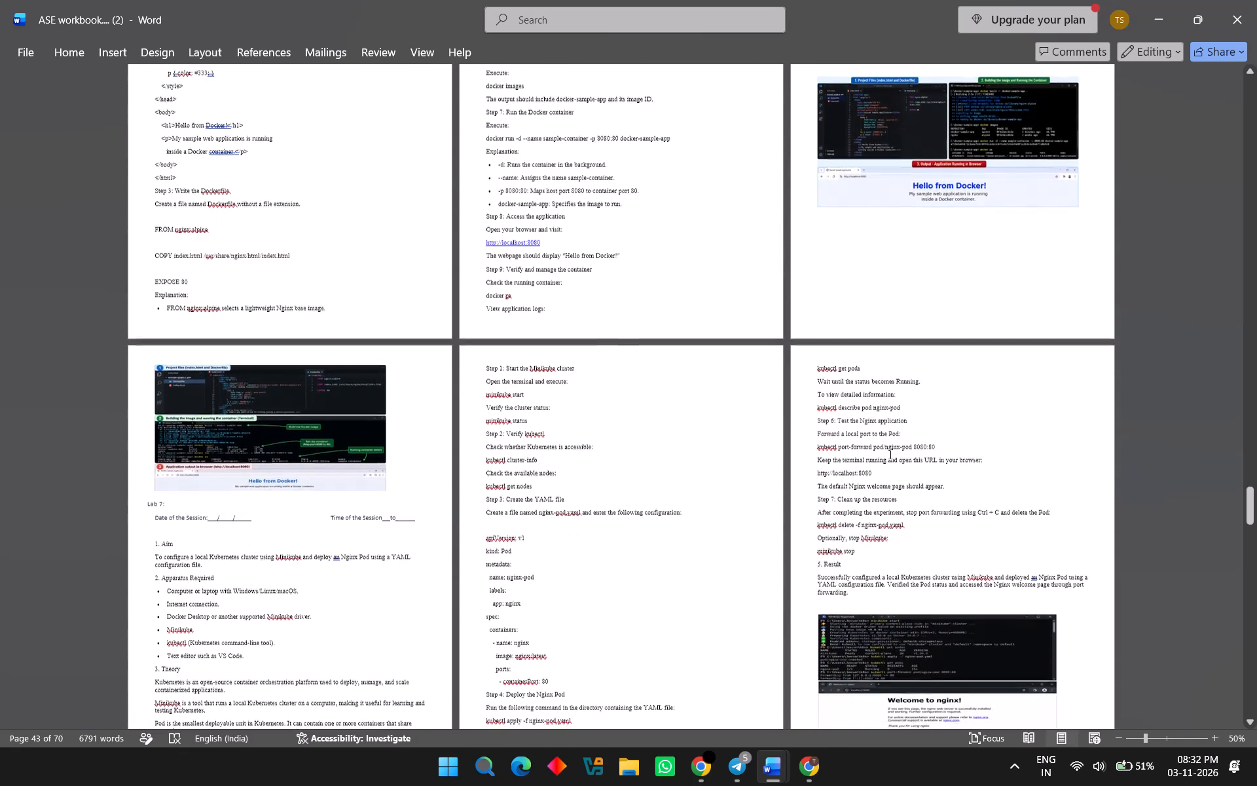
scroll(889, 454, right, 1)
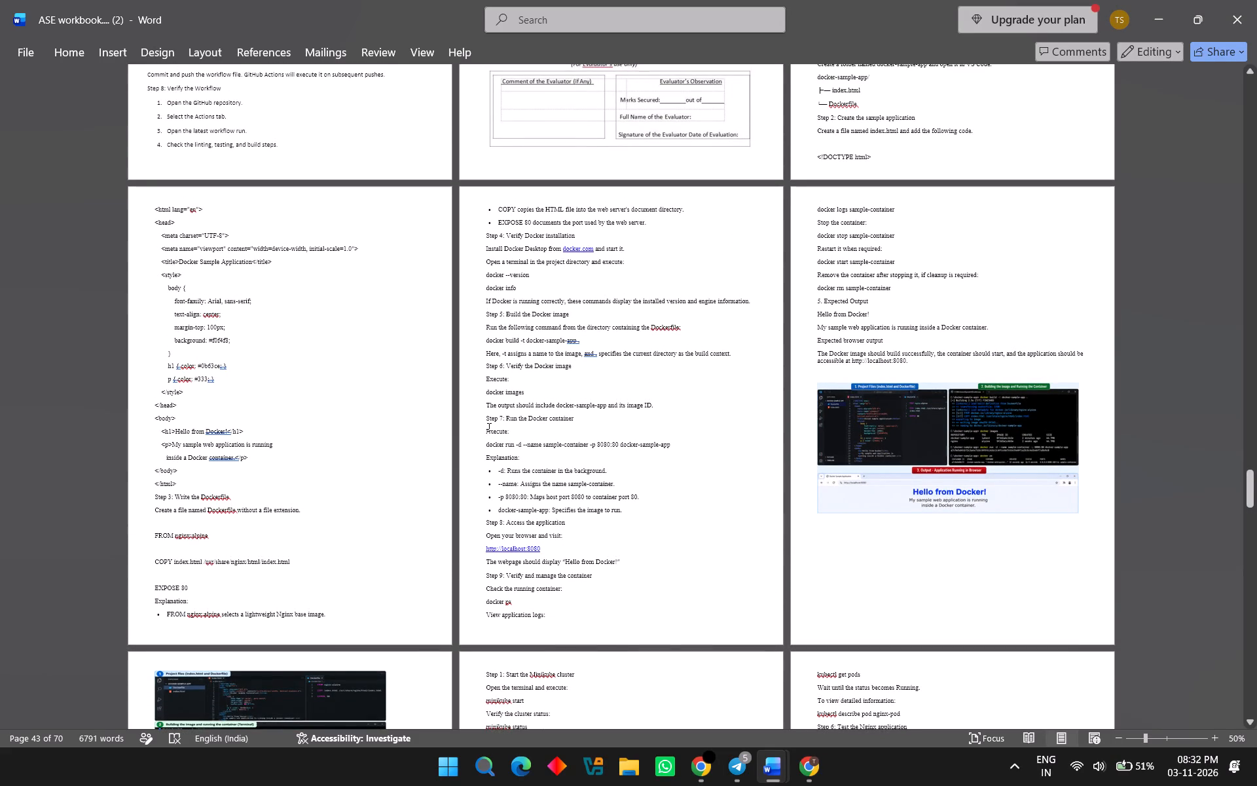
drag(484, 455, 516, 474)
drag(516, 474, 627, 509)
key(BackSpace)
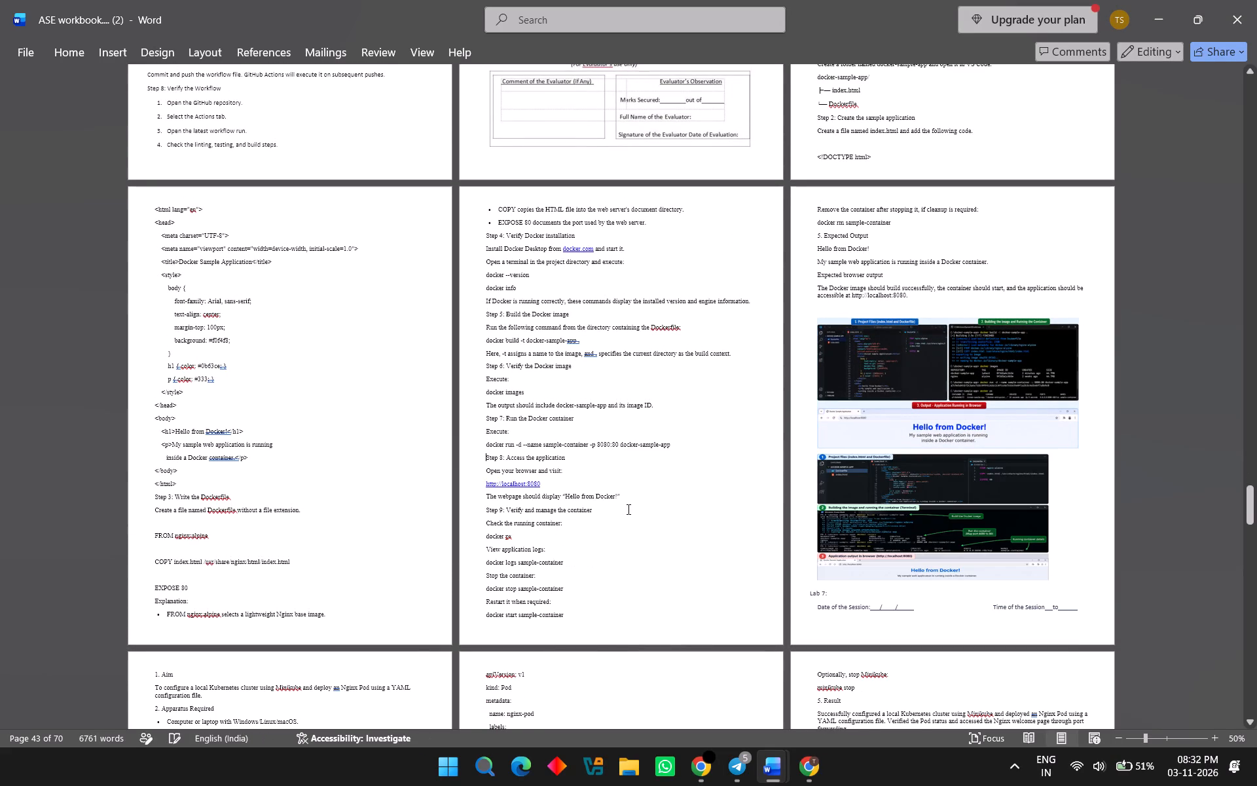
Insert three blank lines after the second Docker output screenshot to push the Lab 7 heading onto a new page.
click(1058, 572)
key(Return)
key(Return)
key(Return)
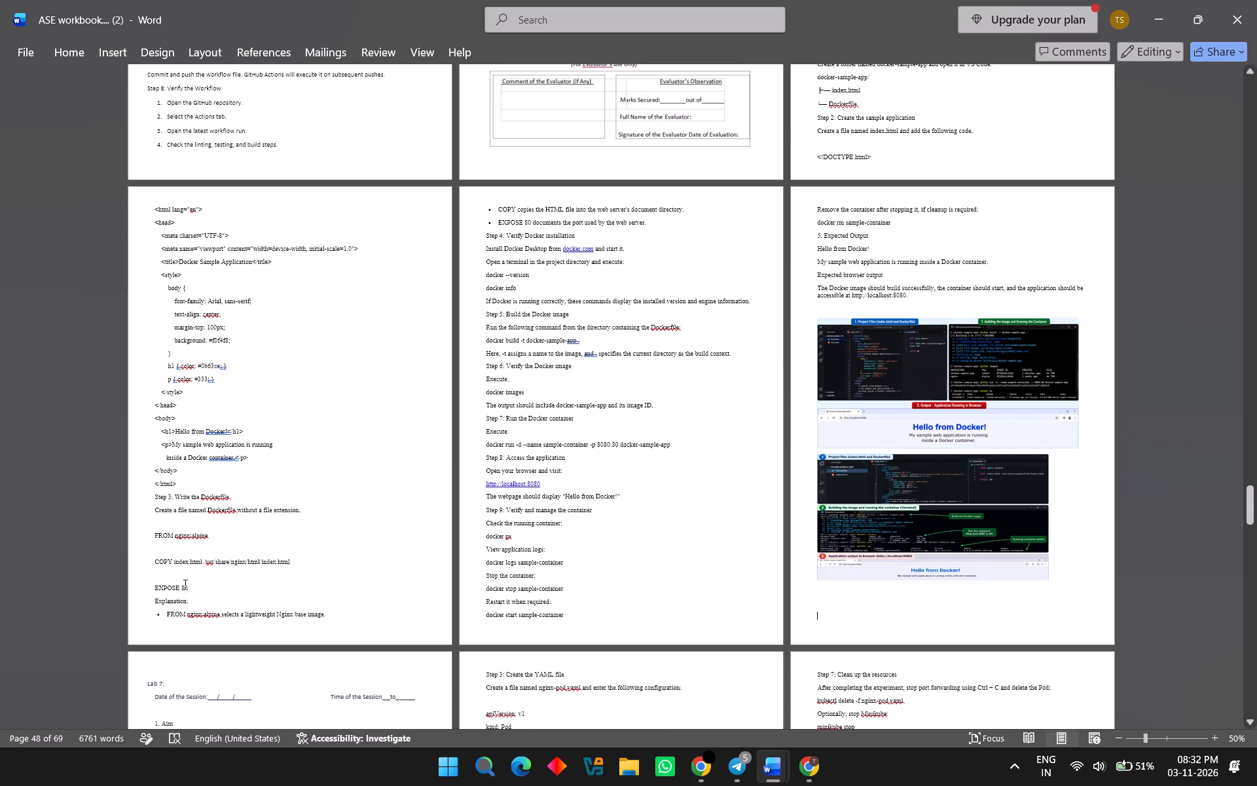
Remove the blank lines between the FROM, COPY and EXPOSE lines and above FROM in Lab 6's Dockerfile code.
click(162, 575)
key(BackSpace)
key(BackSpace)
click(162, 548)
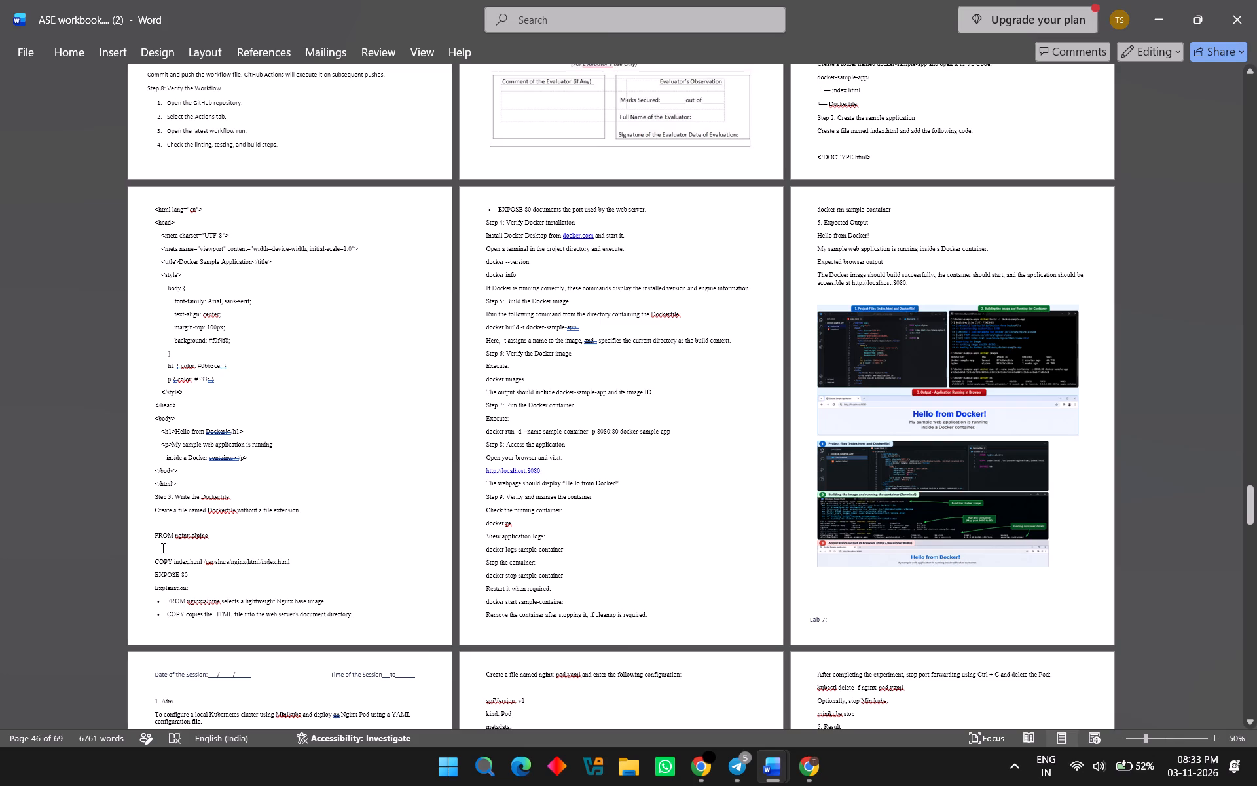
key(BackSpace)
key(BackSpace)
double_click(165, 517)
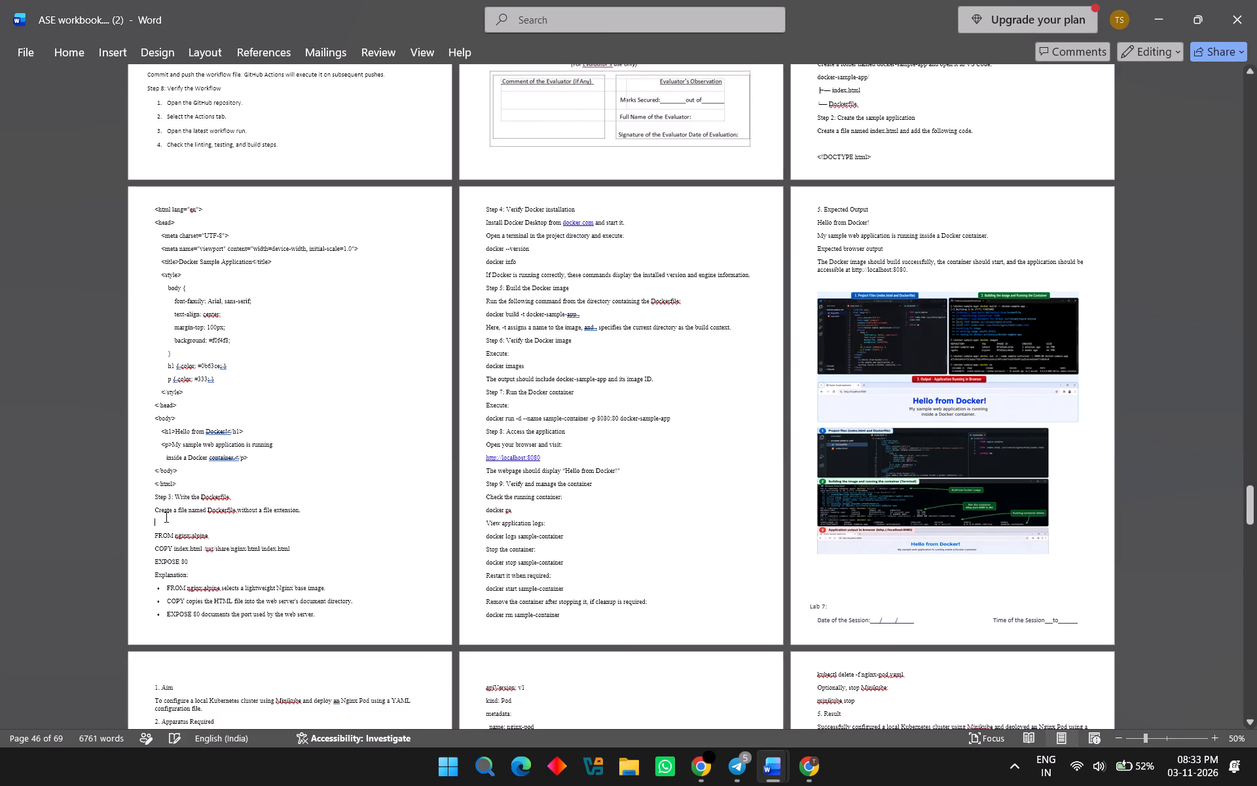
key(BackSpace)
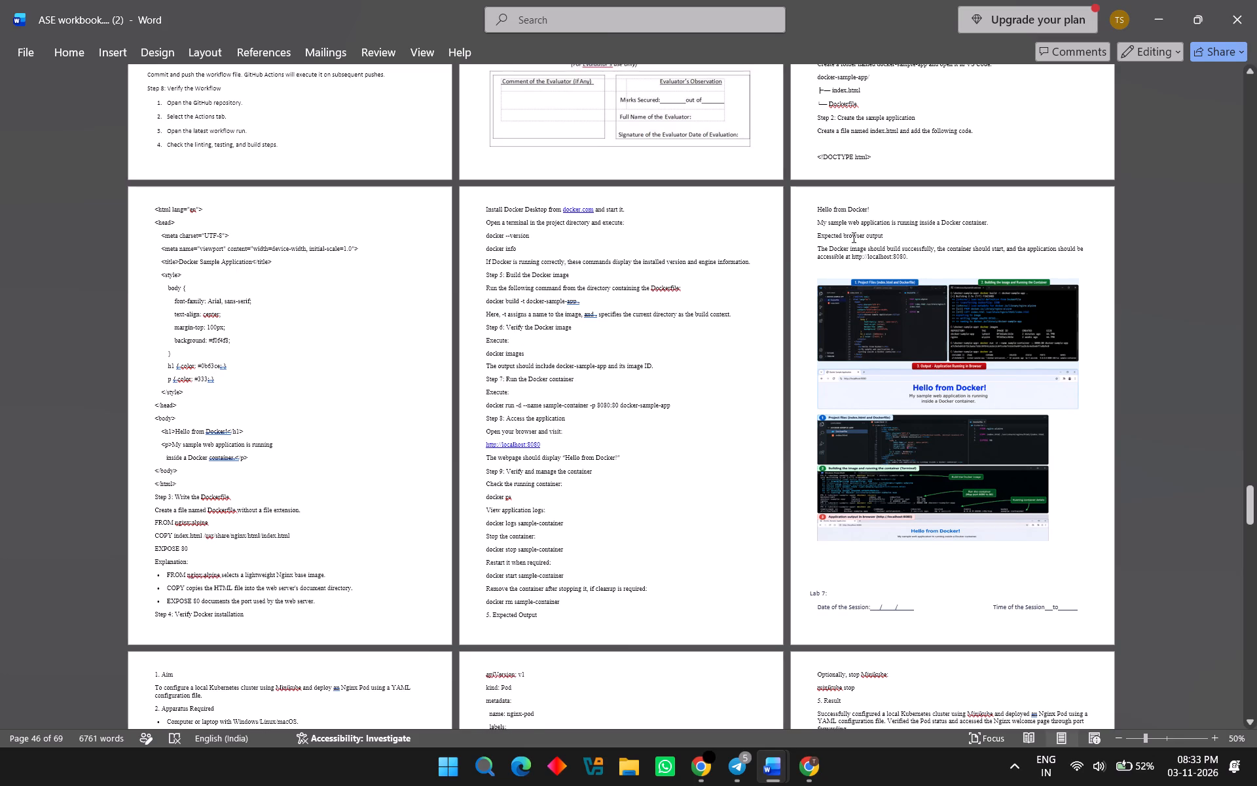
Shrink both Docker output screenshots at the end of Lab 6 to make room below them.
click(917, 576)
click(1036, 377)
drag(1081, 411, 1061, 376)
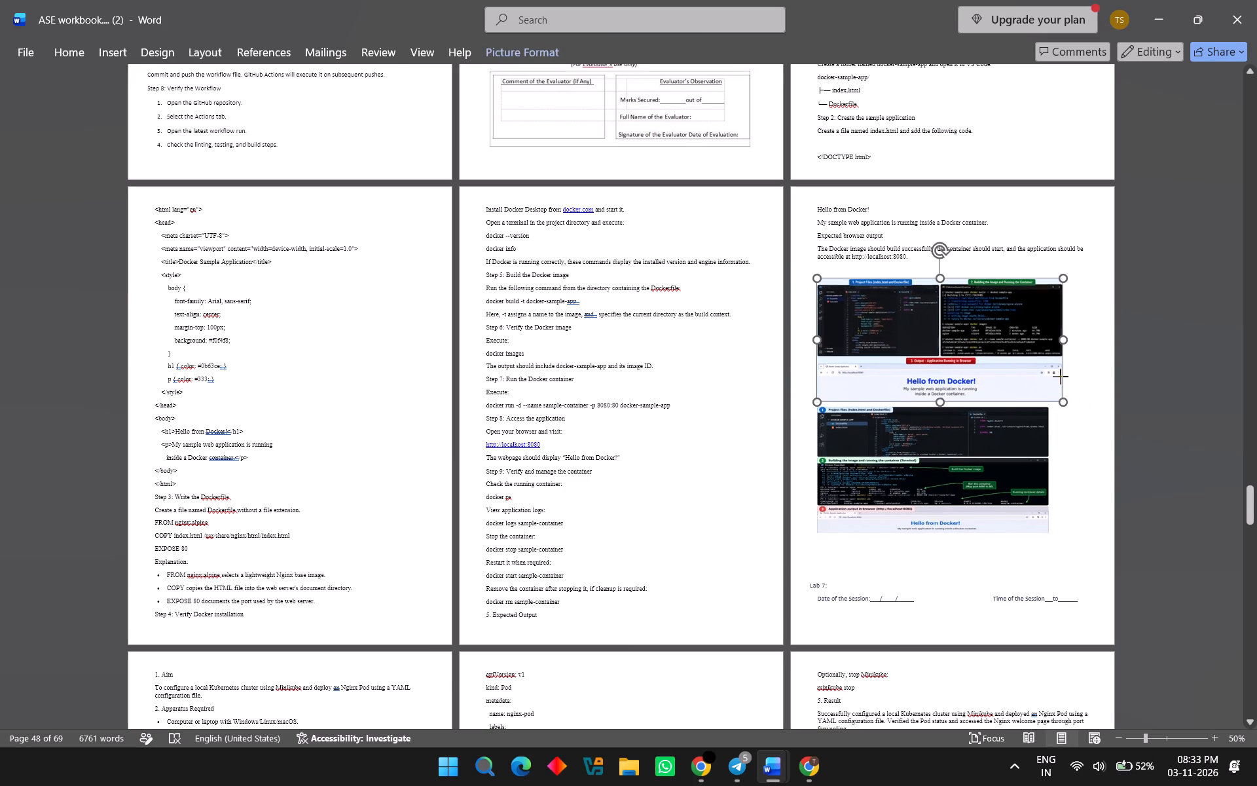
drag(1061, 376, 1037, 352)
click(1036, 493)
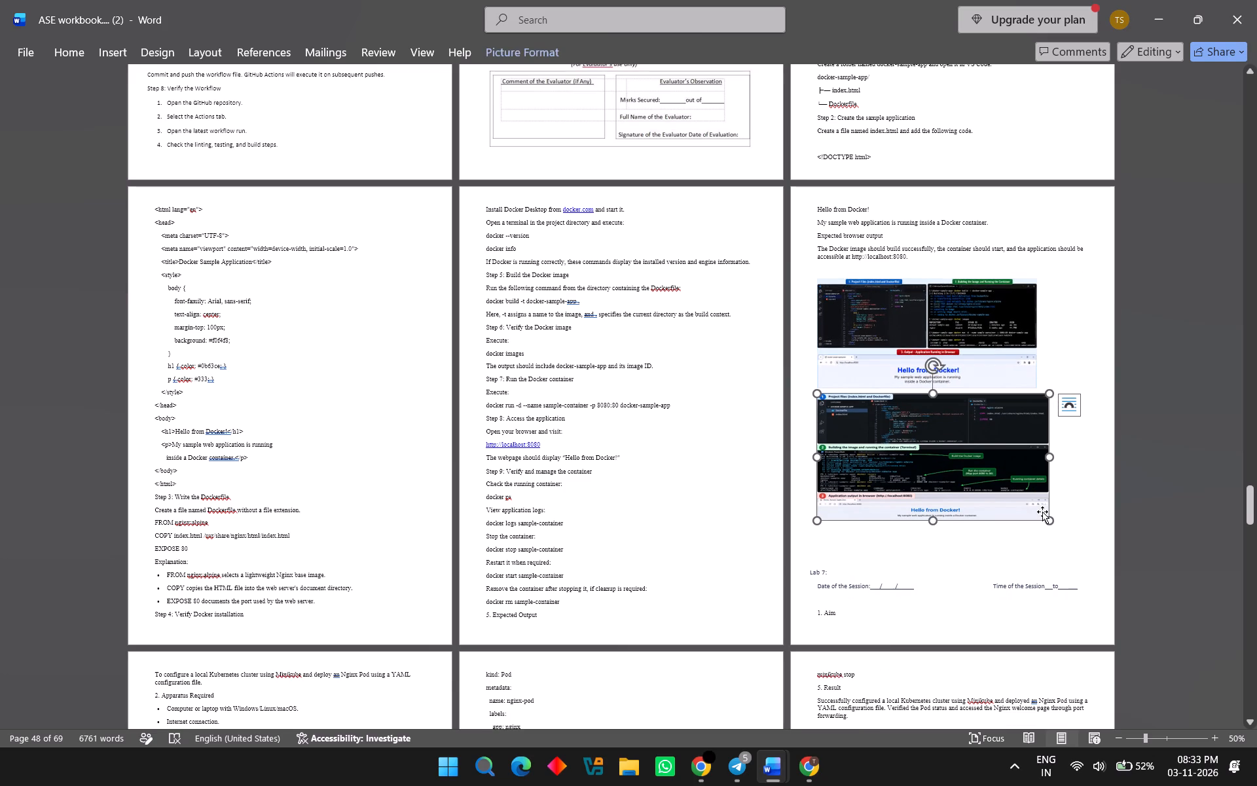
drag(1053, 521, 1027, 460)
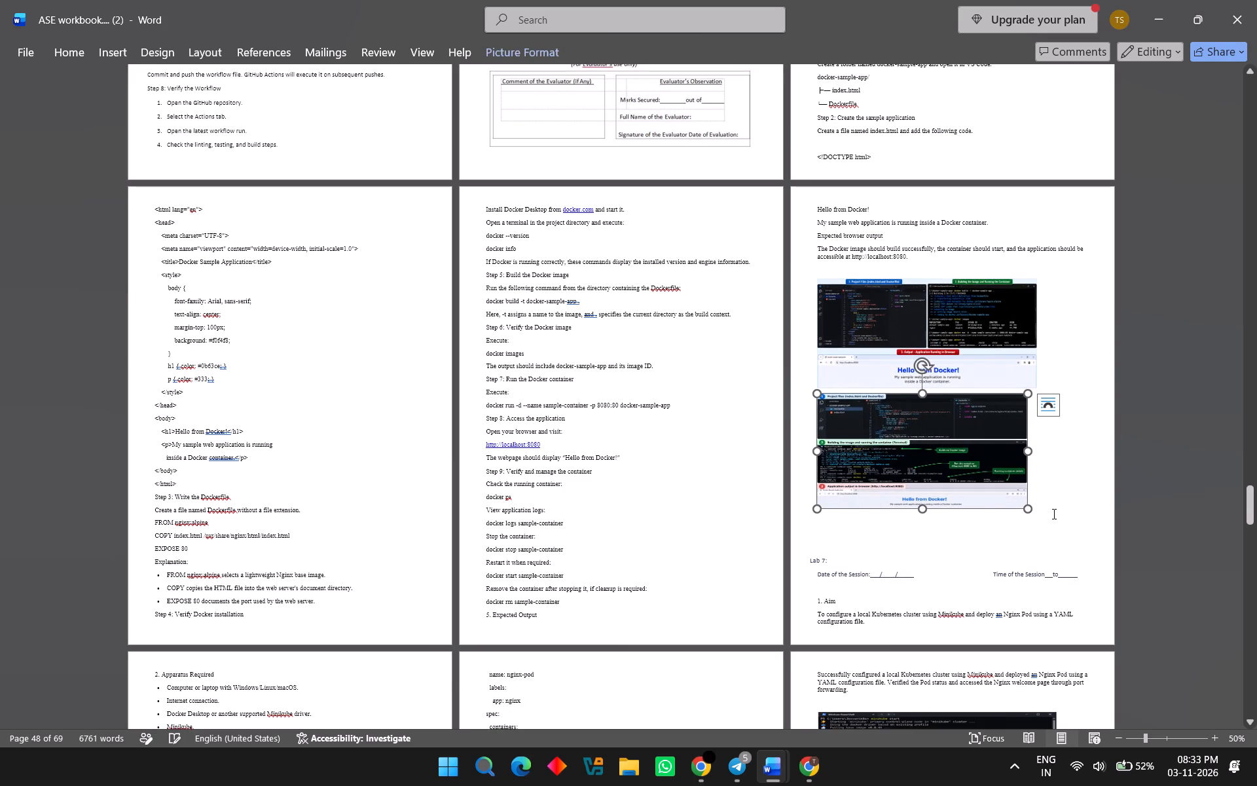
Paste the "For Evaluator's use only" picture below the Lab 6 screenshots and position it at the bottom of that page.
click(1053, 514)
key(ctrl+v)
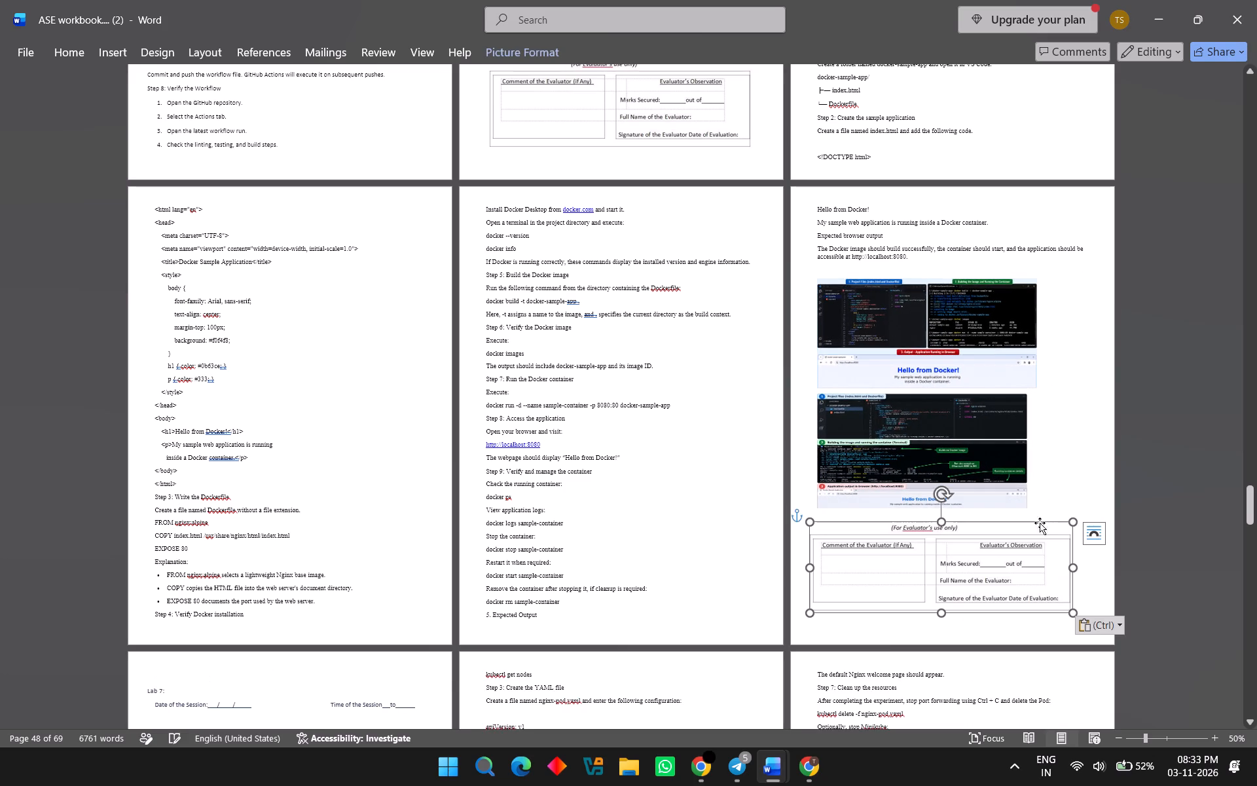
drag(995, 577, 1014, 587)
scroll(1014, 587, down, 2)
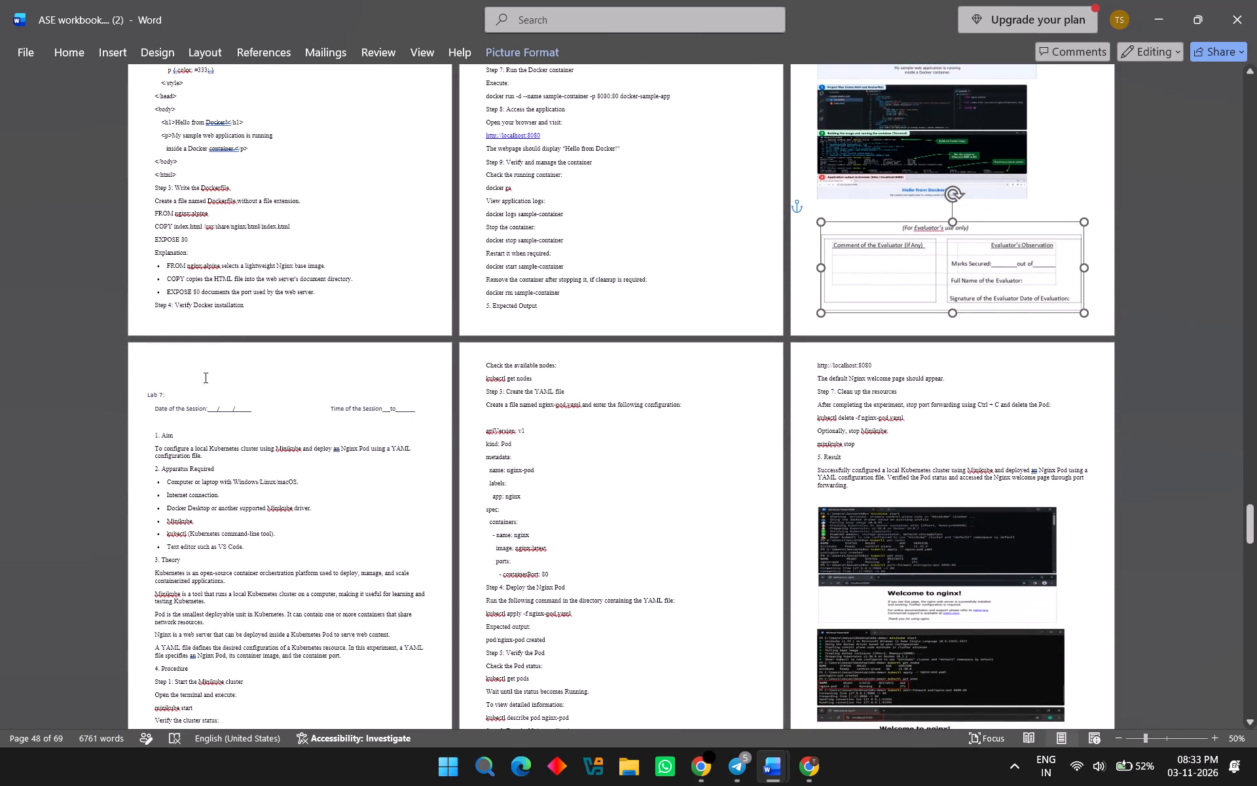
scroll(191, 389, down, 4)
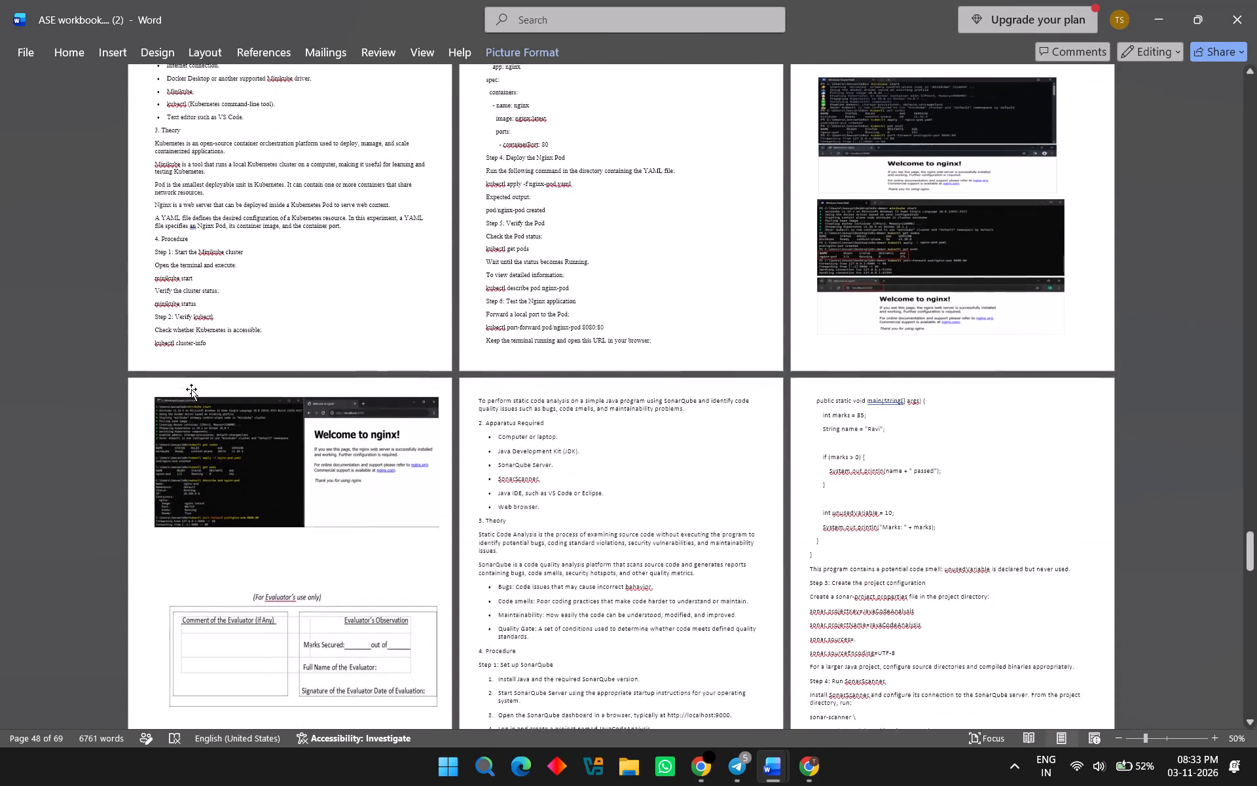
scroll(191, 389, down, 2)
click(232, 472)
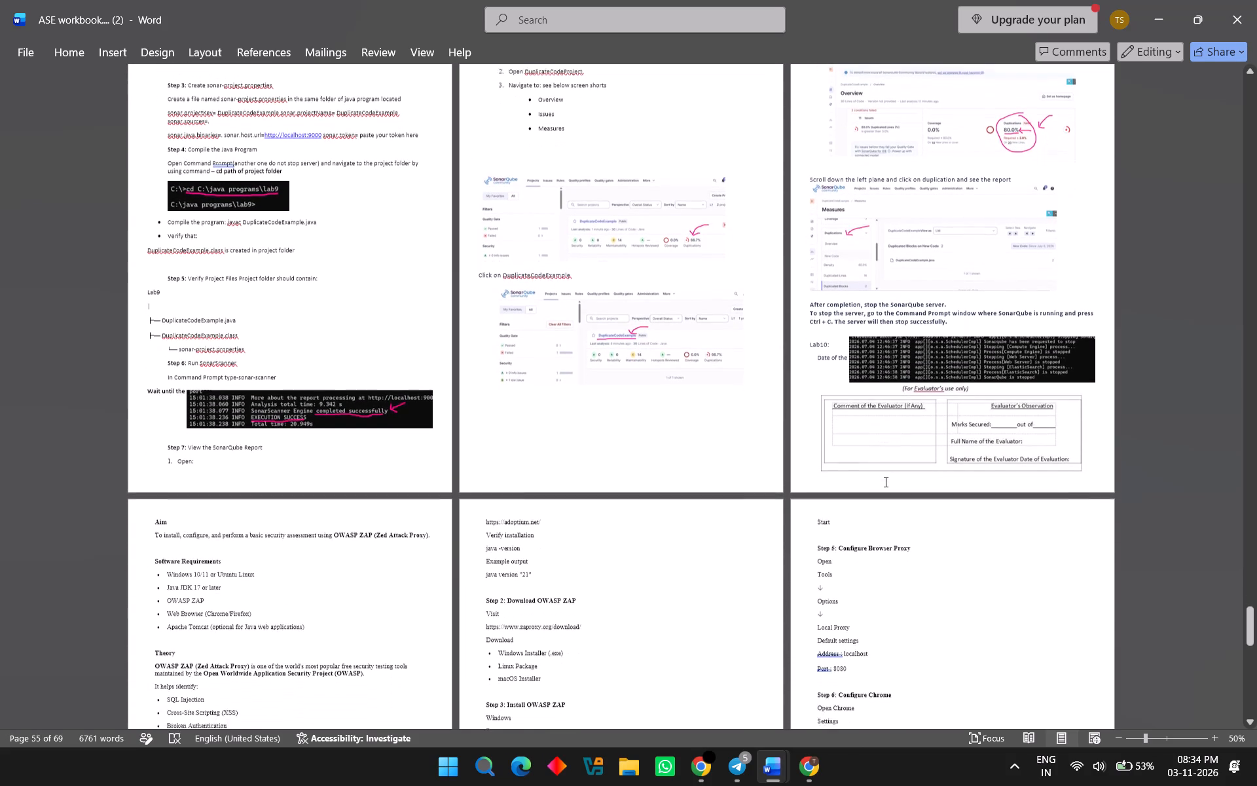
scroll(884, 481, down, 1)
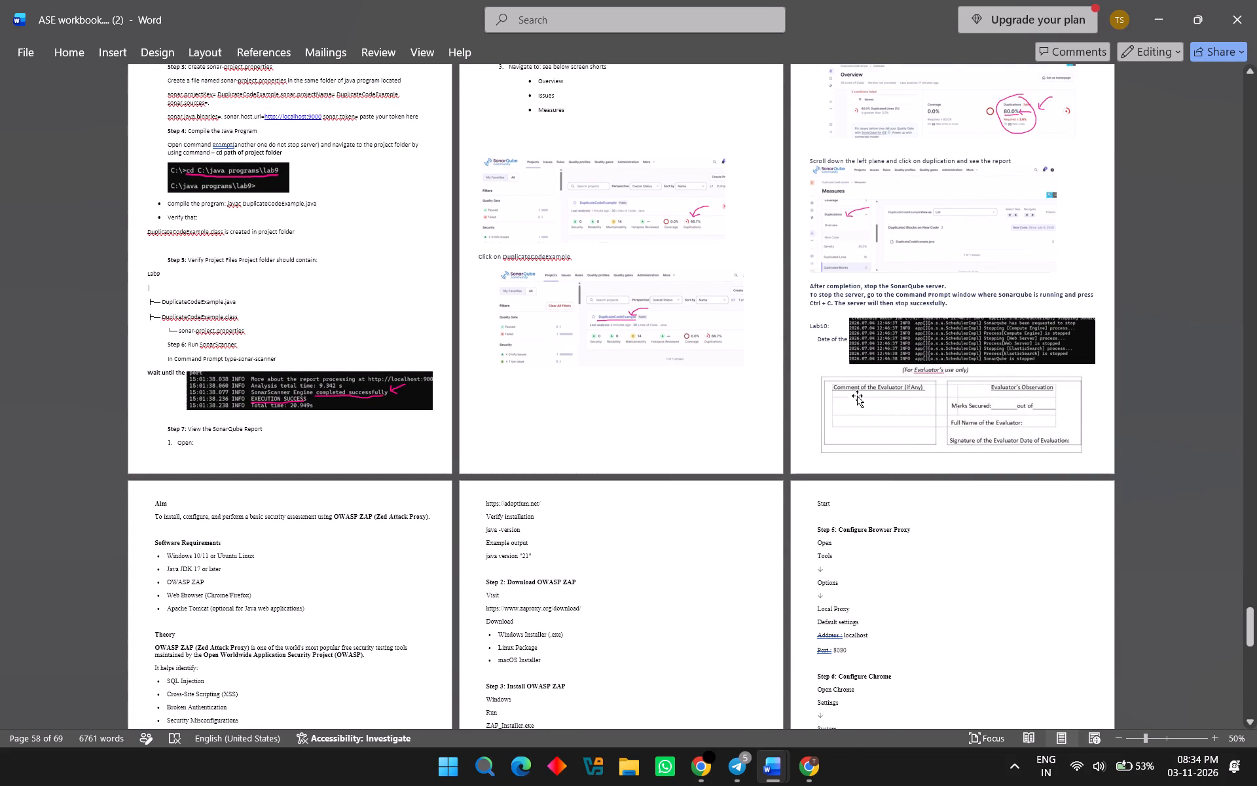
drag(858, 398, 858, 358)
click(811, 424)
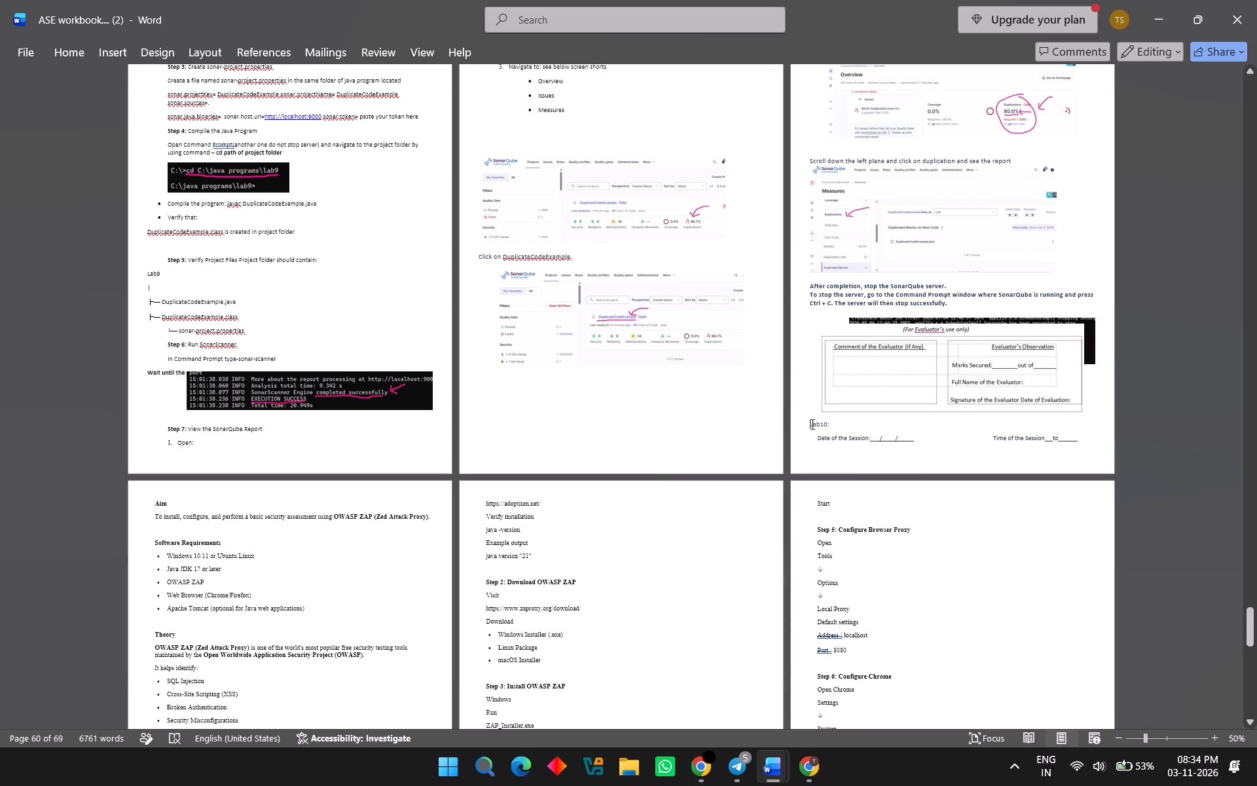
key(Return)
key(Return)
Centre the evaluator picture at the bottom of Lab 9's last page, adding a blank line before the Lab 10 heading.
drag(957, 379, 949, 397)
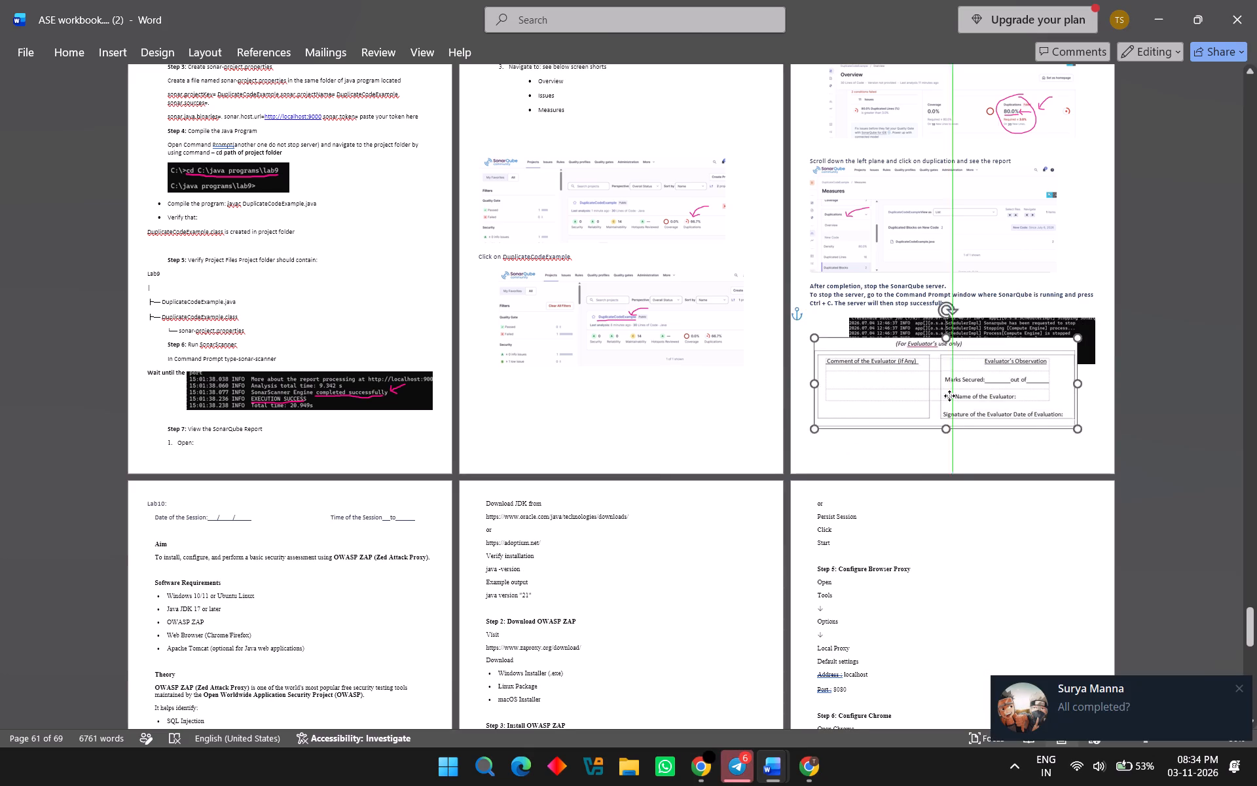
drag(949, 397, 950, 424)
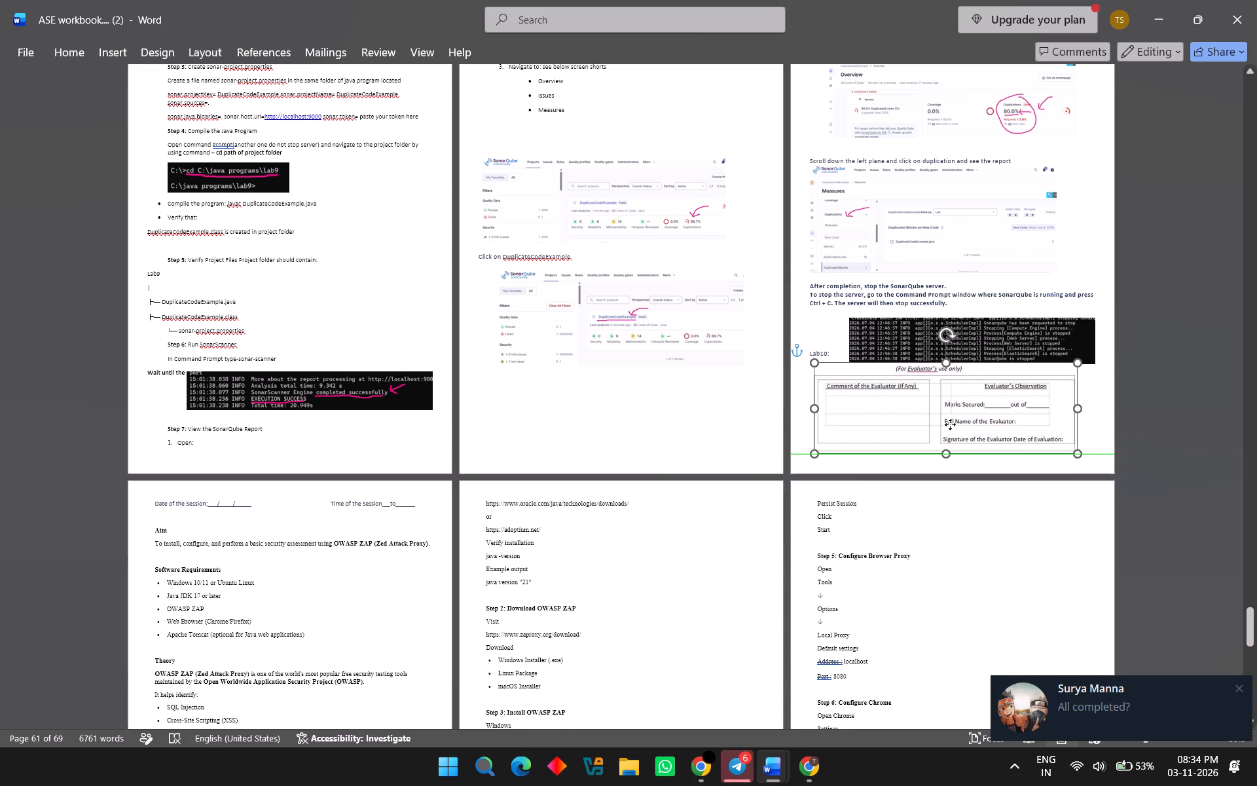
drag(950, 424, 949, 412)
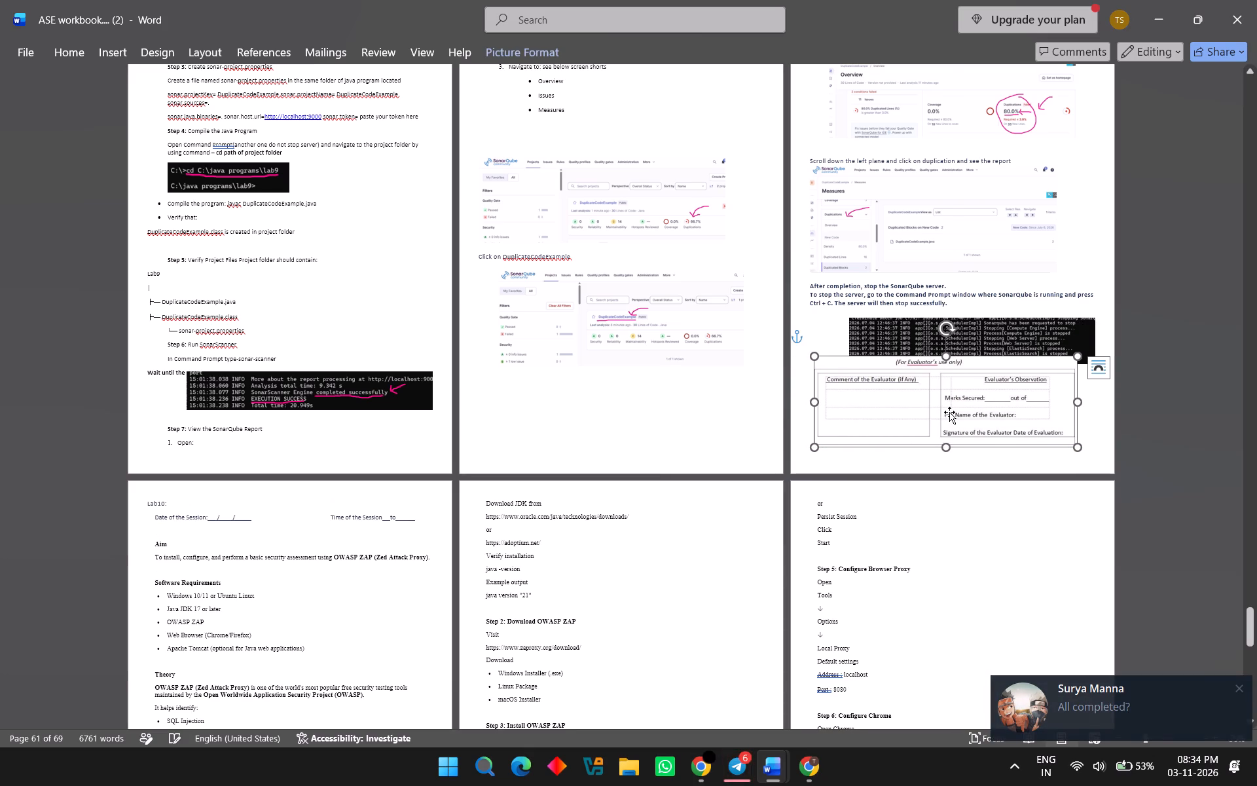
click(145, 504)
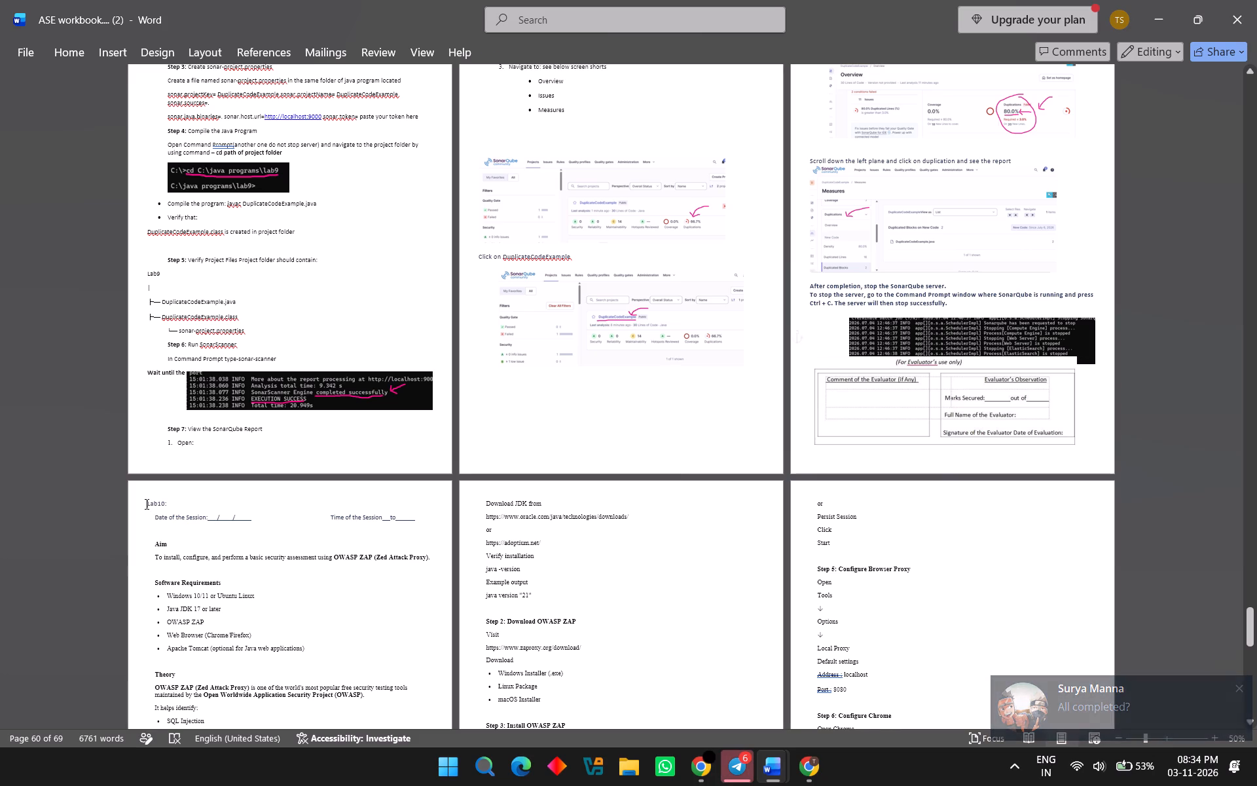
key(Return)
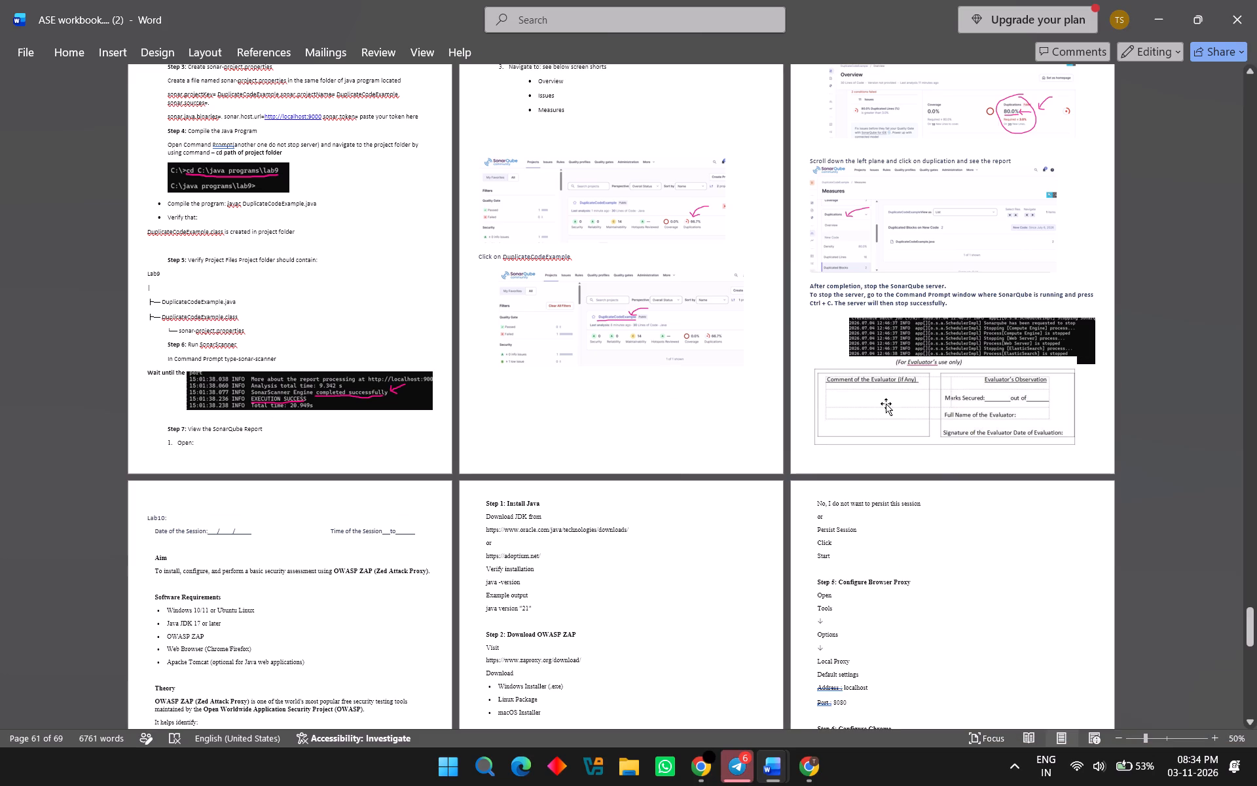
drag(911, 408, 920, 418)
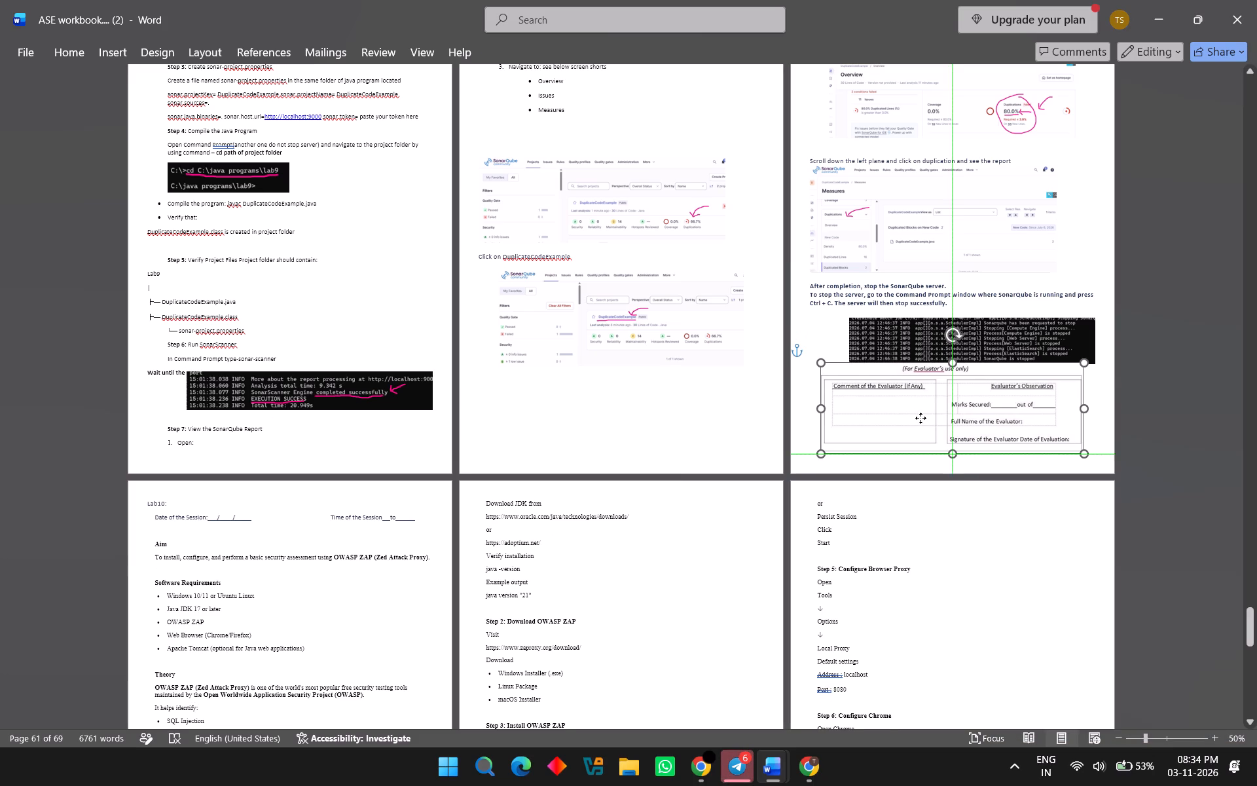
drag(920, 418, 920, 417)
Shift the server-stop console screenshot to sit centred directly above the evaluator picture on Lab 9's last page.
click(905, 342)
drag(905, 342, 883, 343)
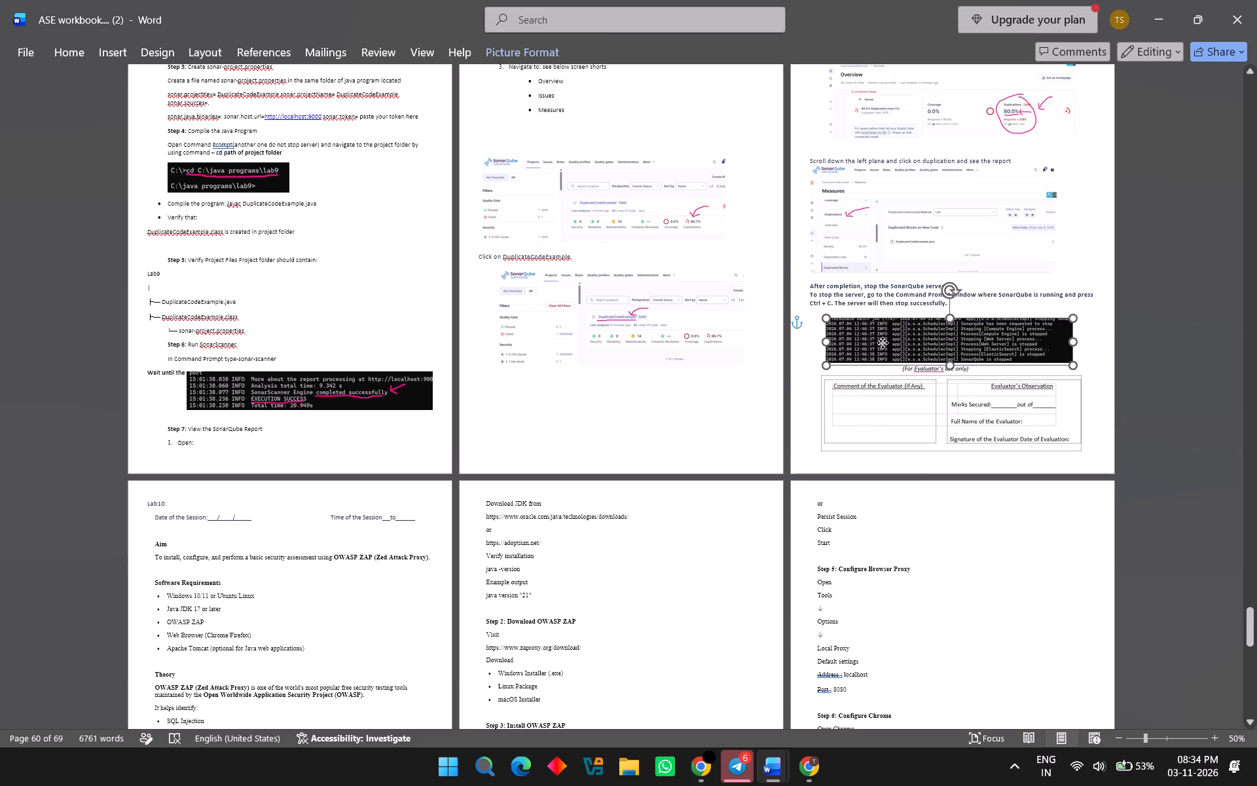
drag(883, 343, 882, 338)
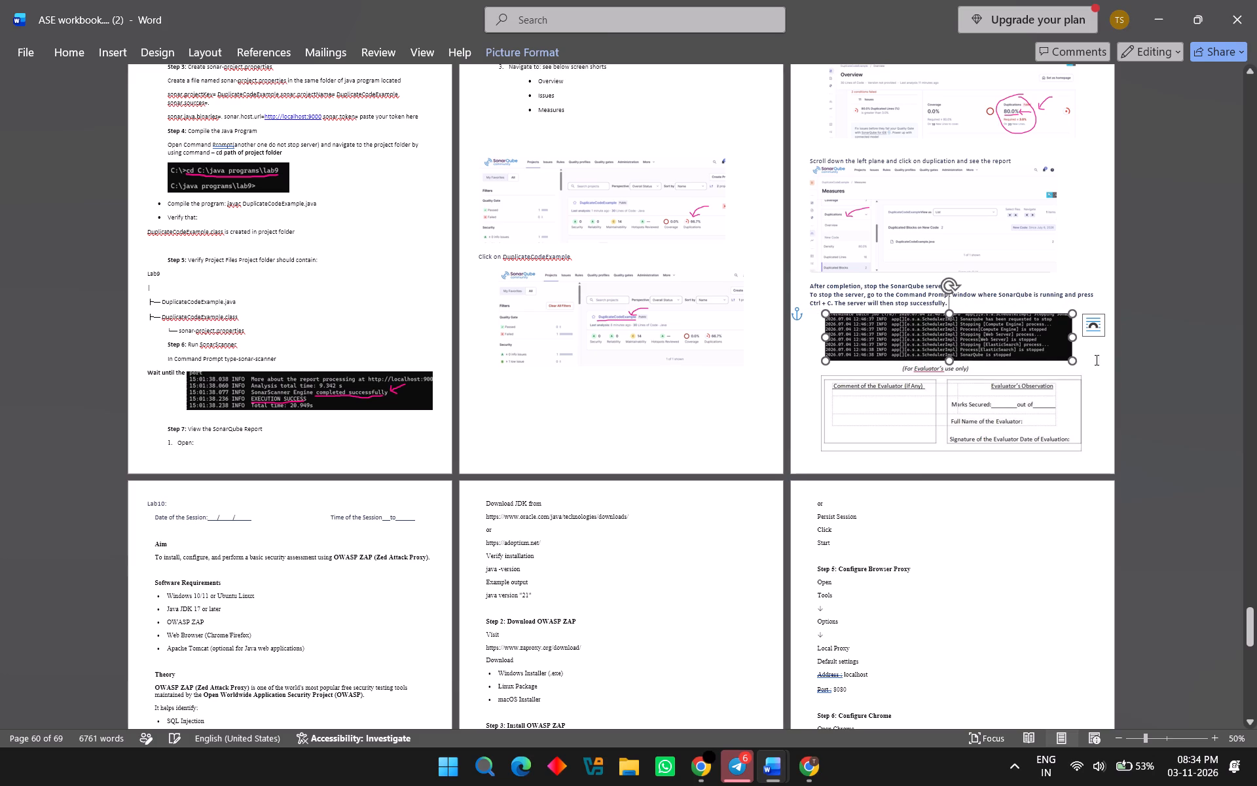
click(1135, 373)
Delete the Viva Questions section and the closing note about suitable courses at the end of Lab 10.
scroll(1135, 373, down, 3)
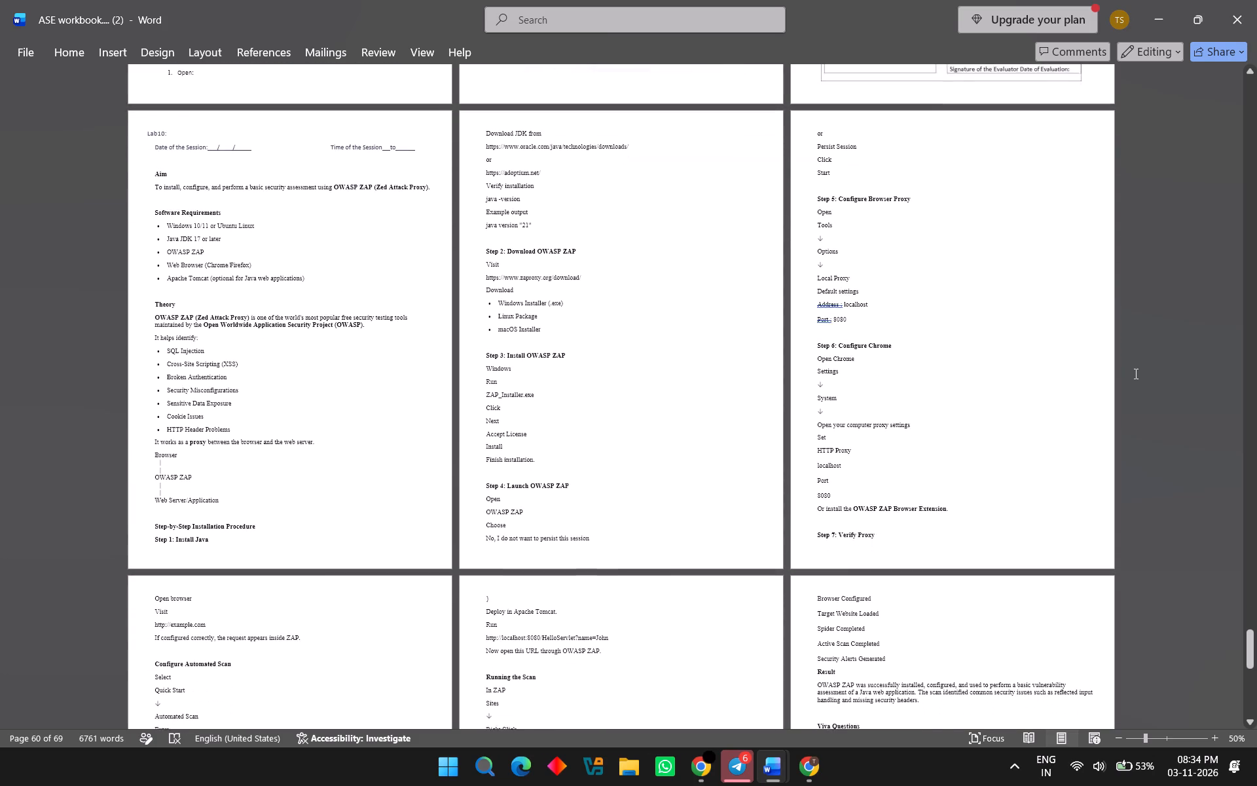
scroll(799, 396, down, 1)
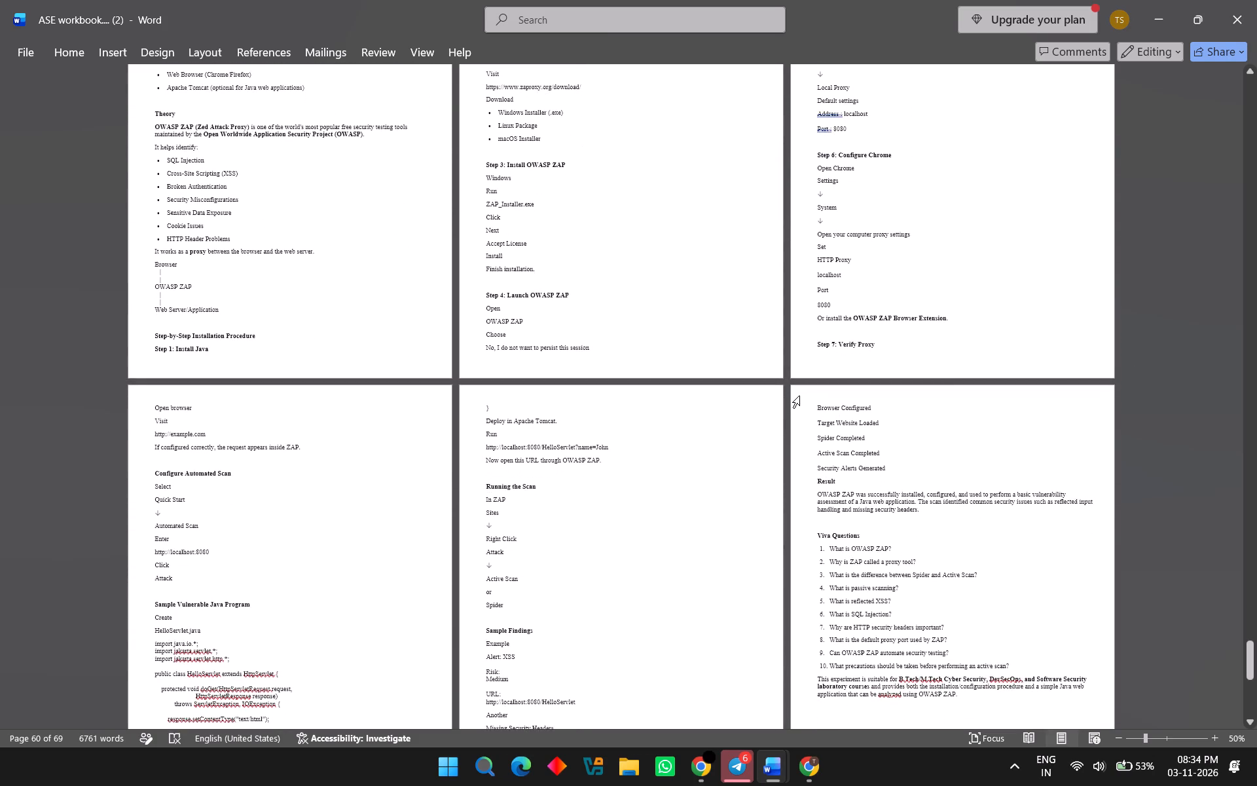
scroll(799, 396, down, 2)
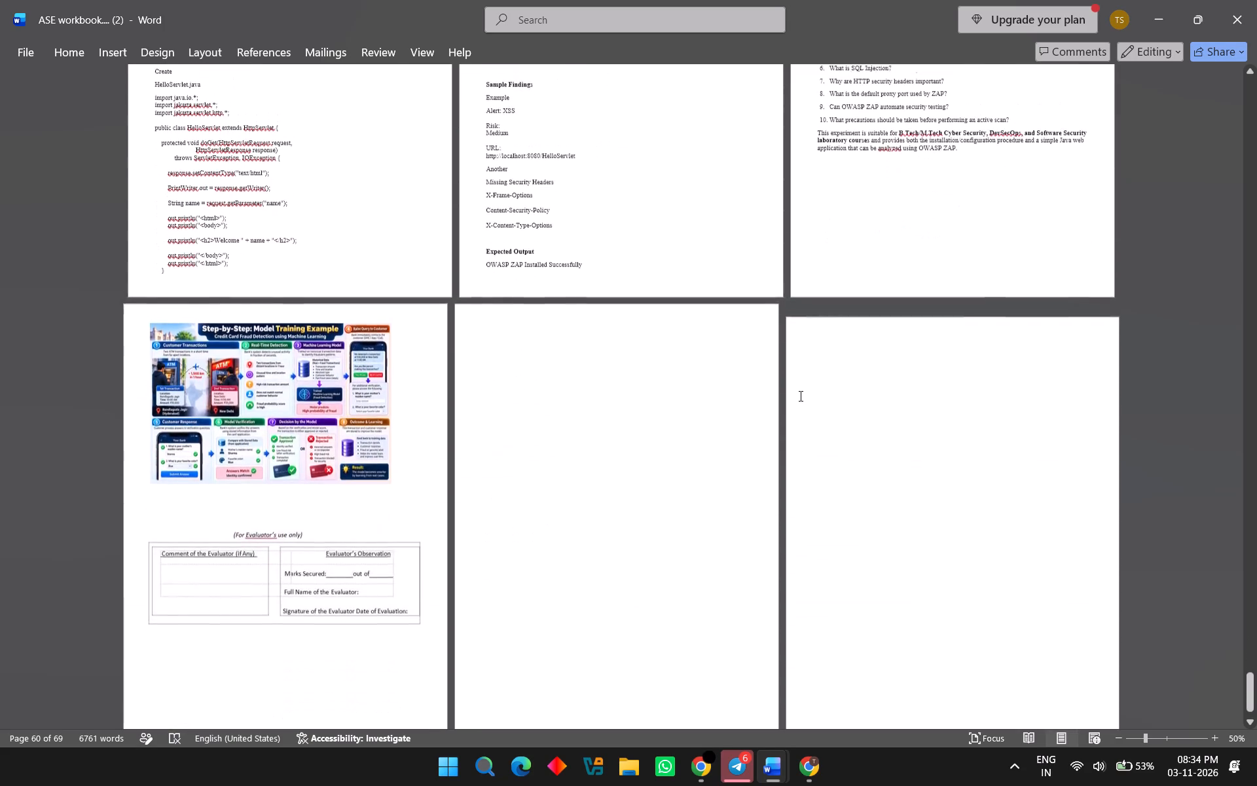
scroll(799, 396, down, 1)
drag(956, 489, 795, 329)
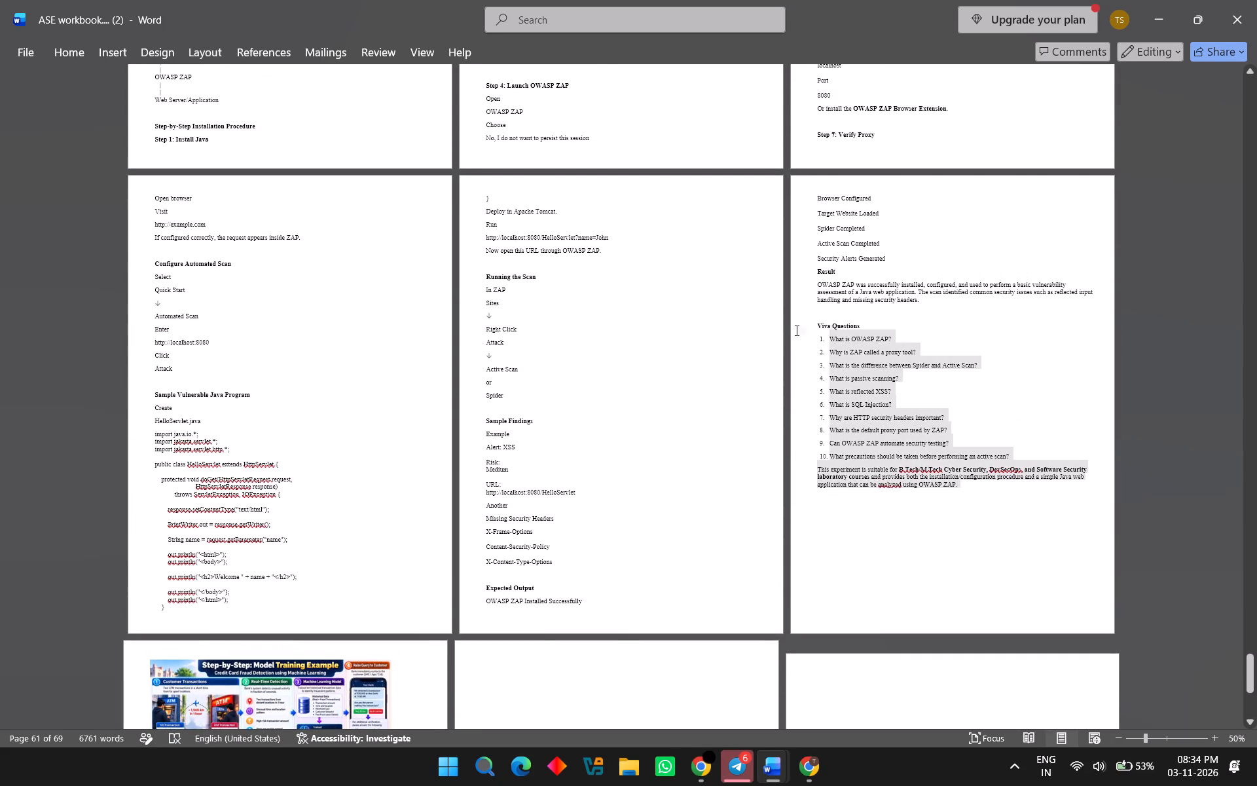
drag(795, 329, 791, 322)
key(BackSpace)
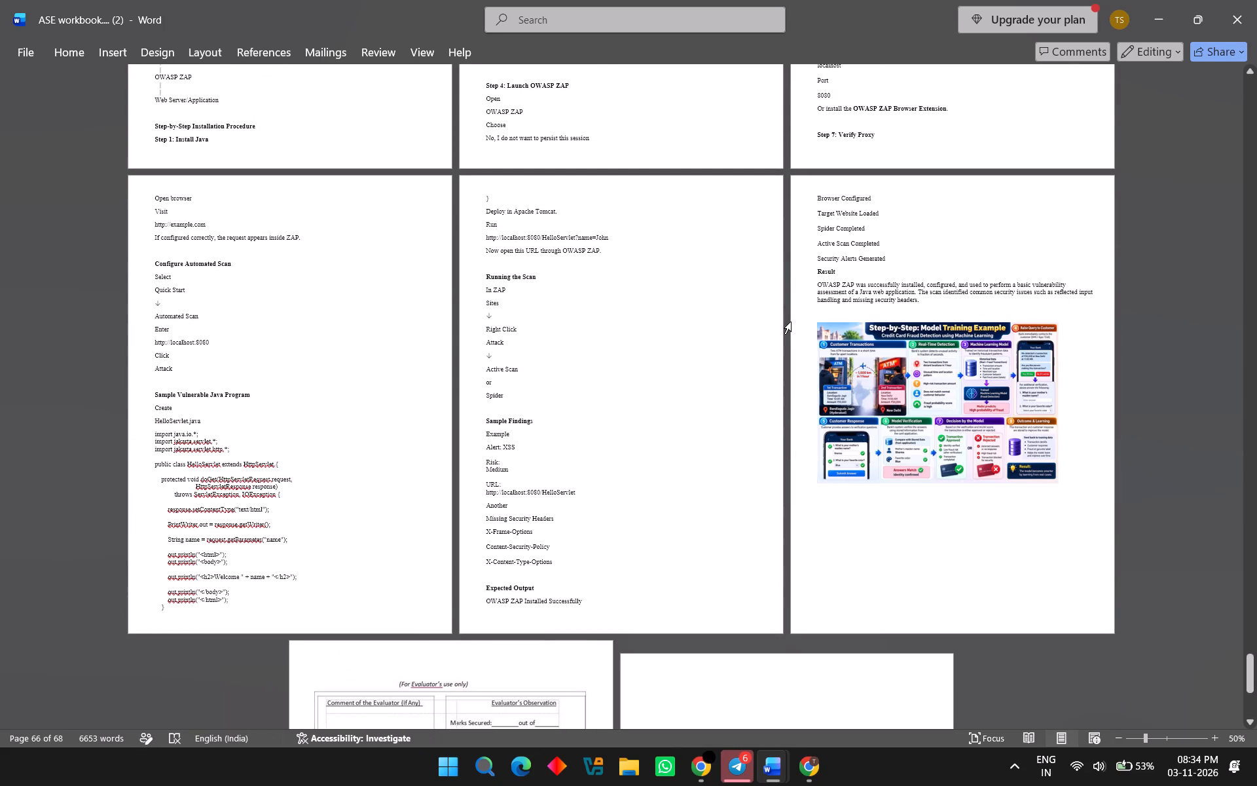
Remove the blank lines above the Sample Findings and Expected Output headings in Lab 10.
click(509, 409)
key(BackSpace)
key(BackSpace)
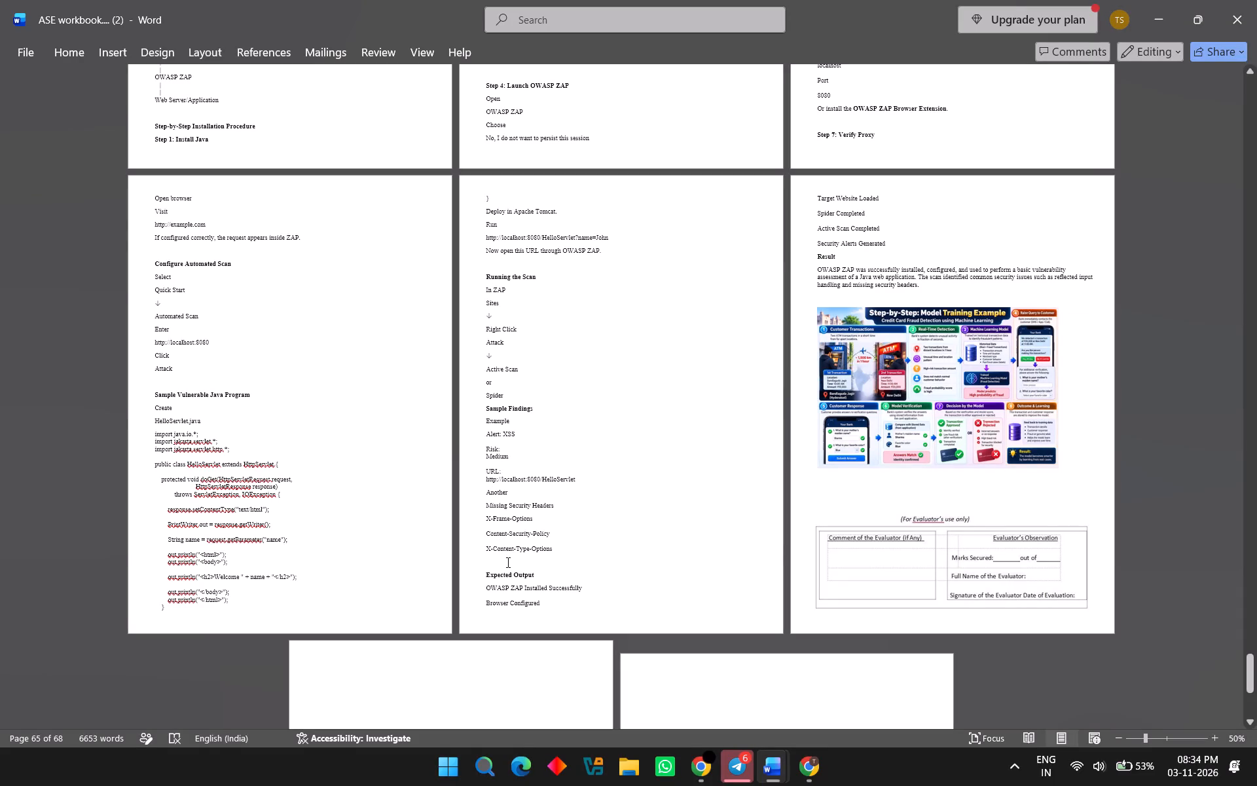
click(507, 563)
key(BackSpace)
key(BackSpace)
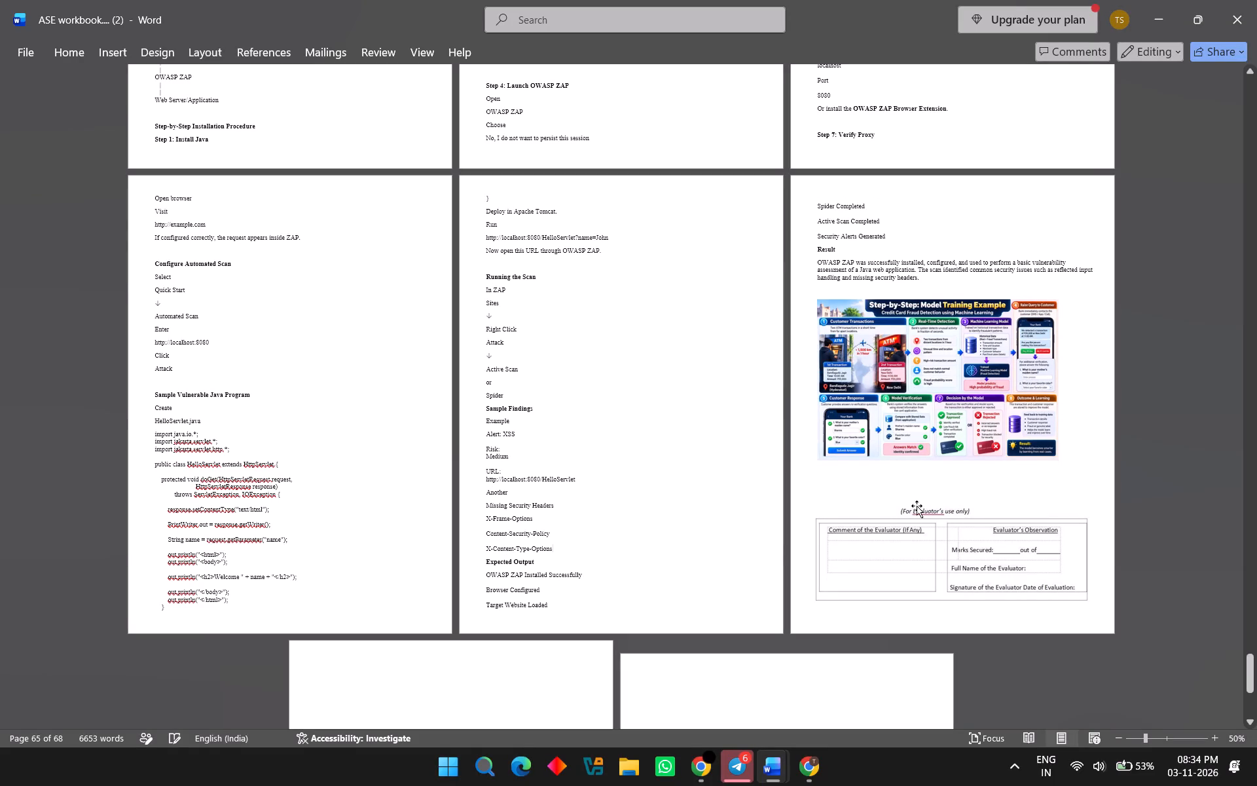
Replace the evaluator picture at the end of Lab 10 with the copied one, centred near the page bottom below the Model Training image.
click(947, 564)
key(ctrl+v)
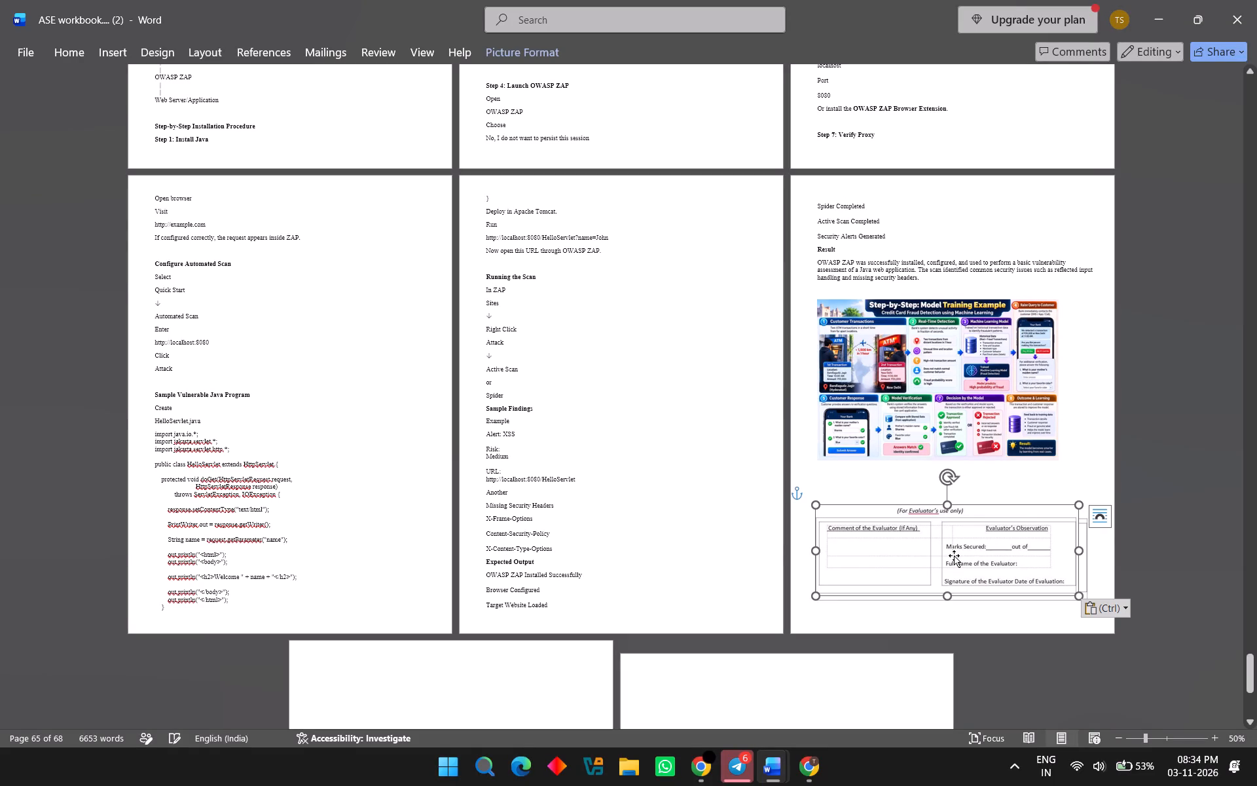
key(ctrl+z)
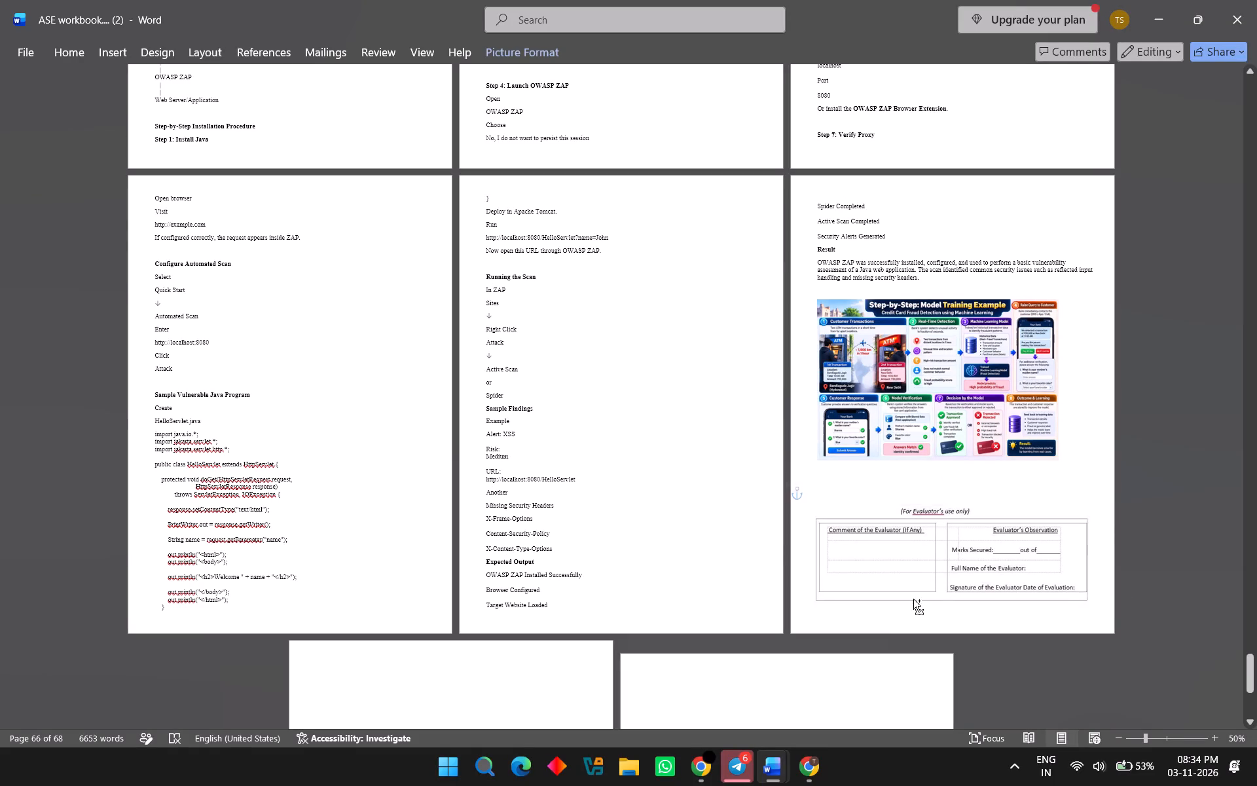
key(Delete)
key(ctrl+v)
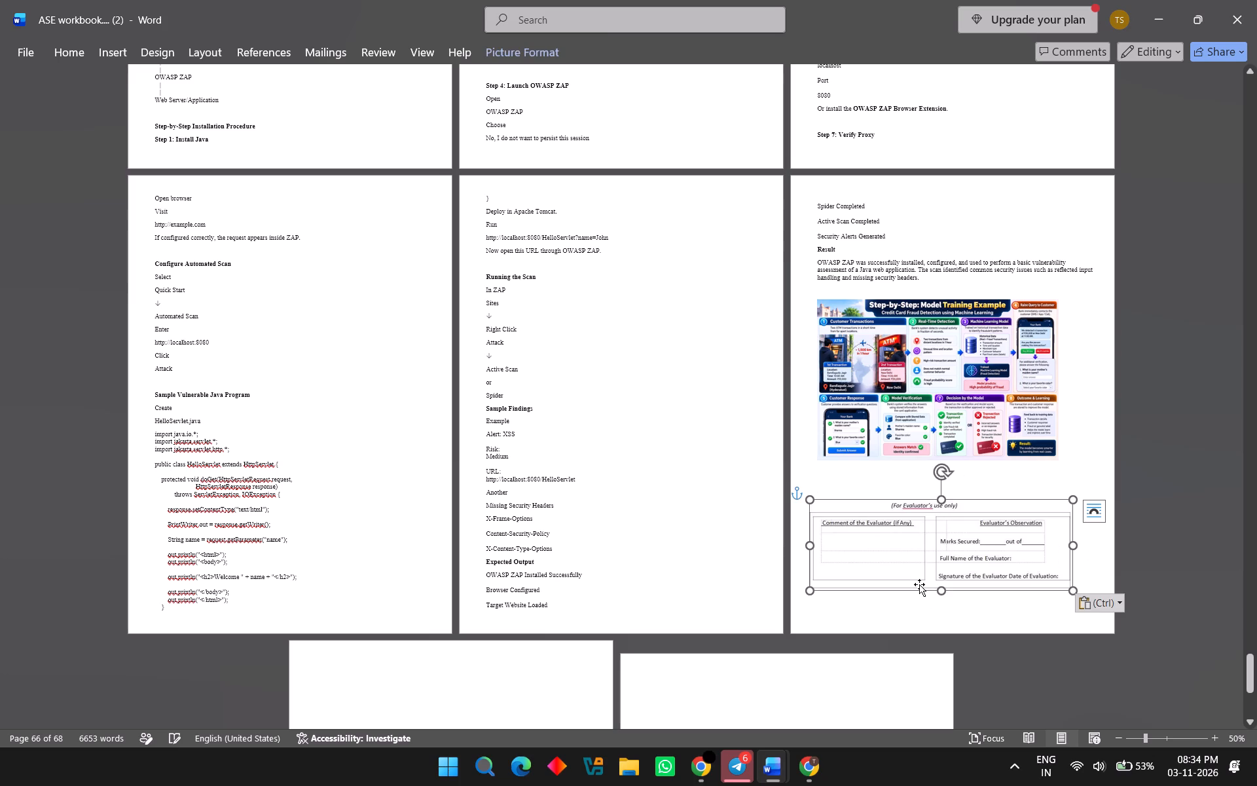
drag(935, 552, 943, 576)
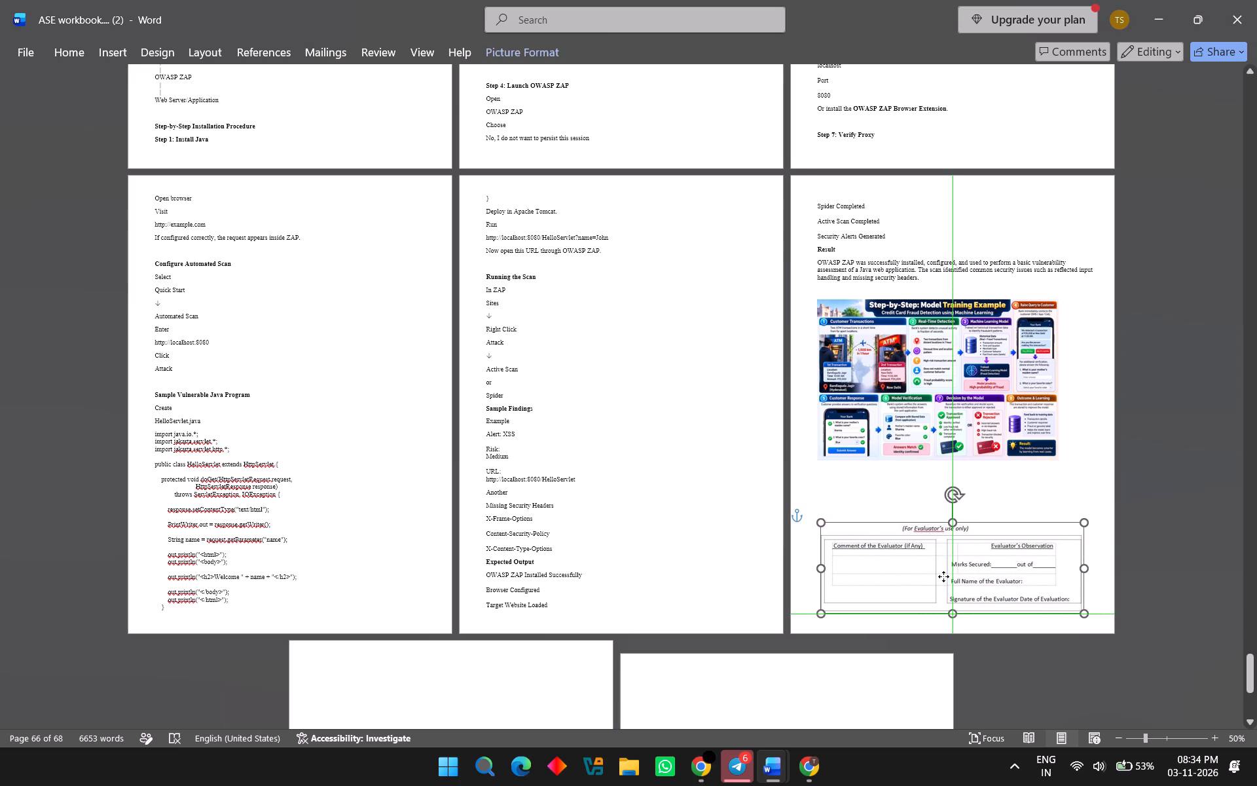
drag(943, 576, 942, 576)
Delete the blank pages and empty lines following Lab 10's evaluator picture at the end of the document.
scroll(942, 576, down, 1)
click(462, 618)
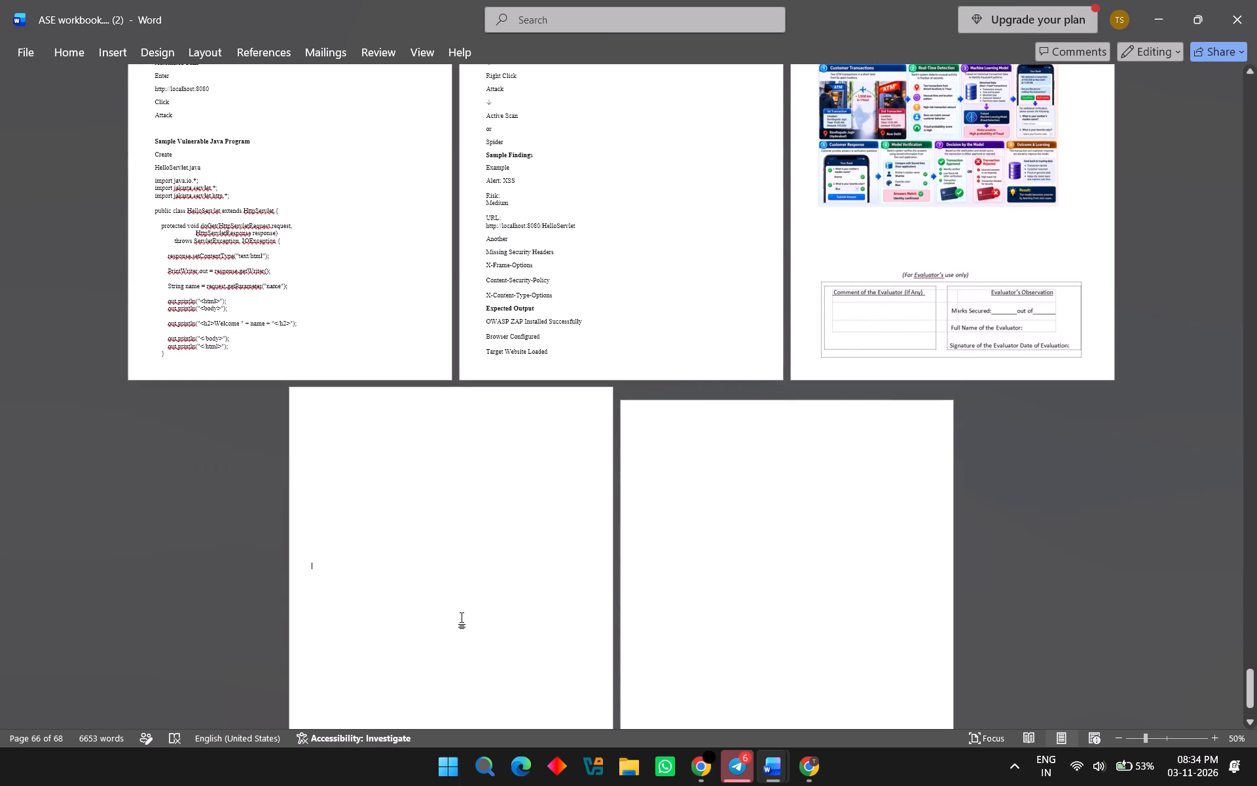
key(Delete)
click(818, 547)
key(Delete)
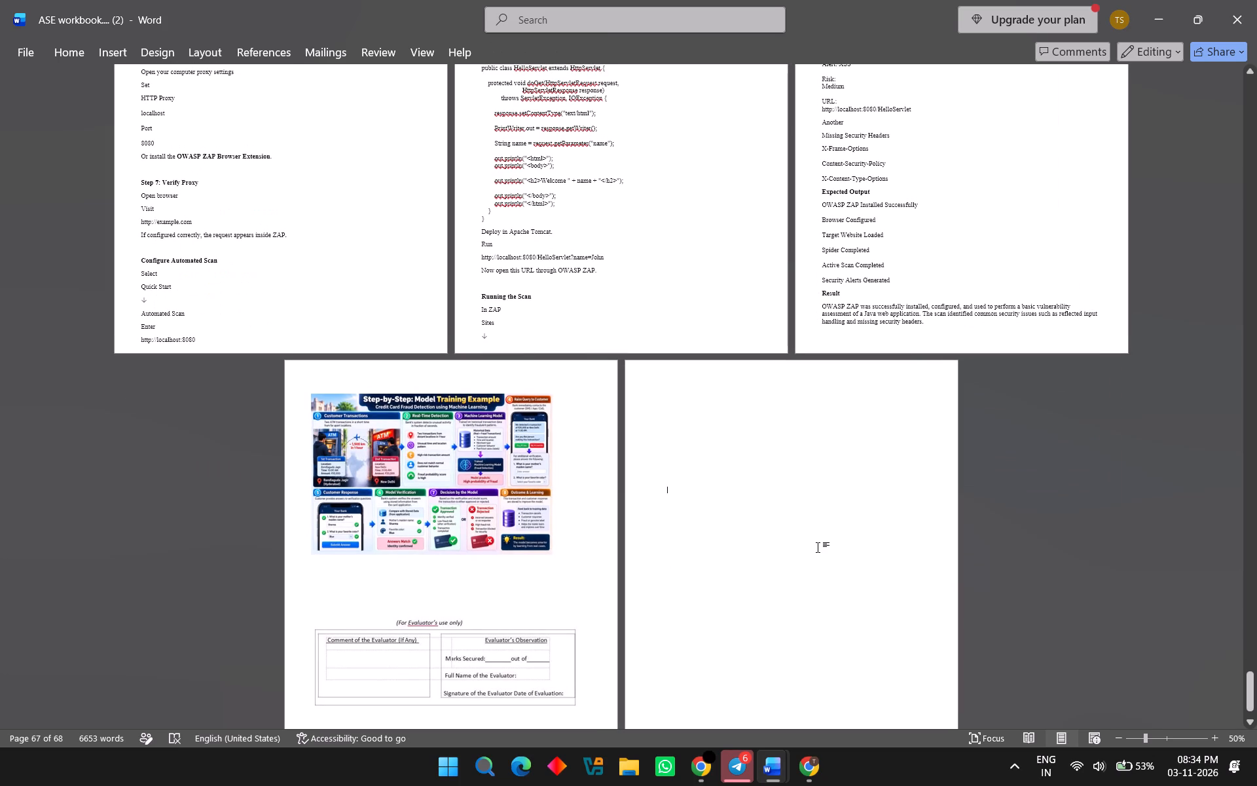
key(BackSpace)
key(Delete)
key(Delete)
key(Delete)
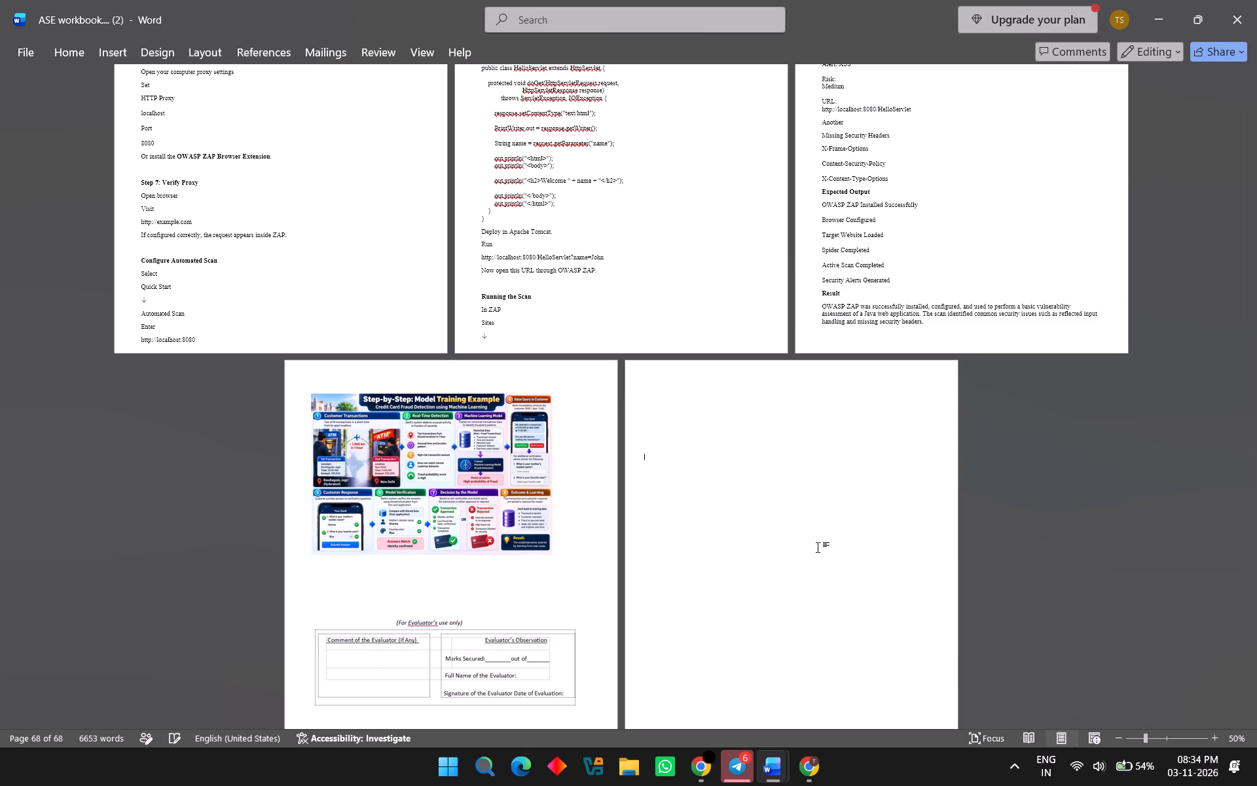
key(Delete)
key(Delete)
key(Delete)
key(Delete)
key(Delete)
key(Delete)
key(Delete)
key(Delete)
key(Delete)
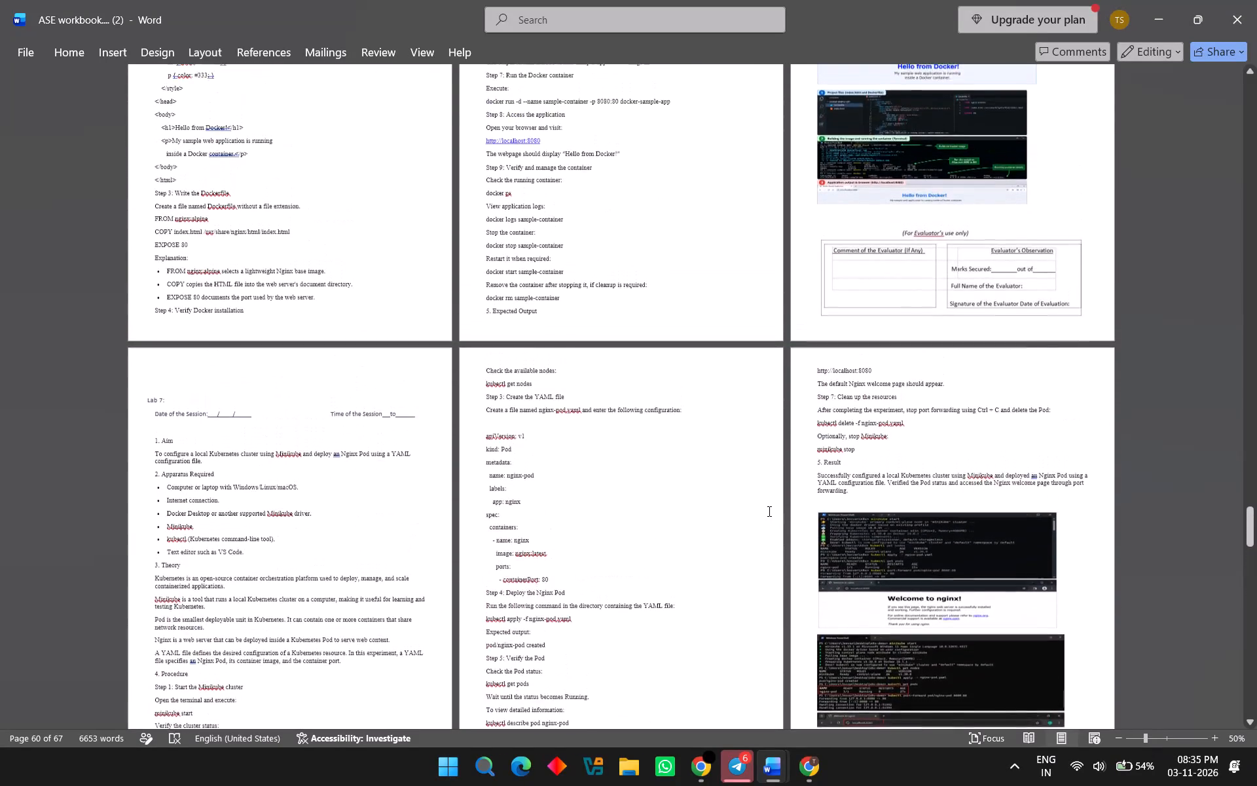
scroll(768, 511, up, 3)
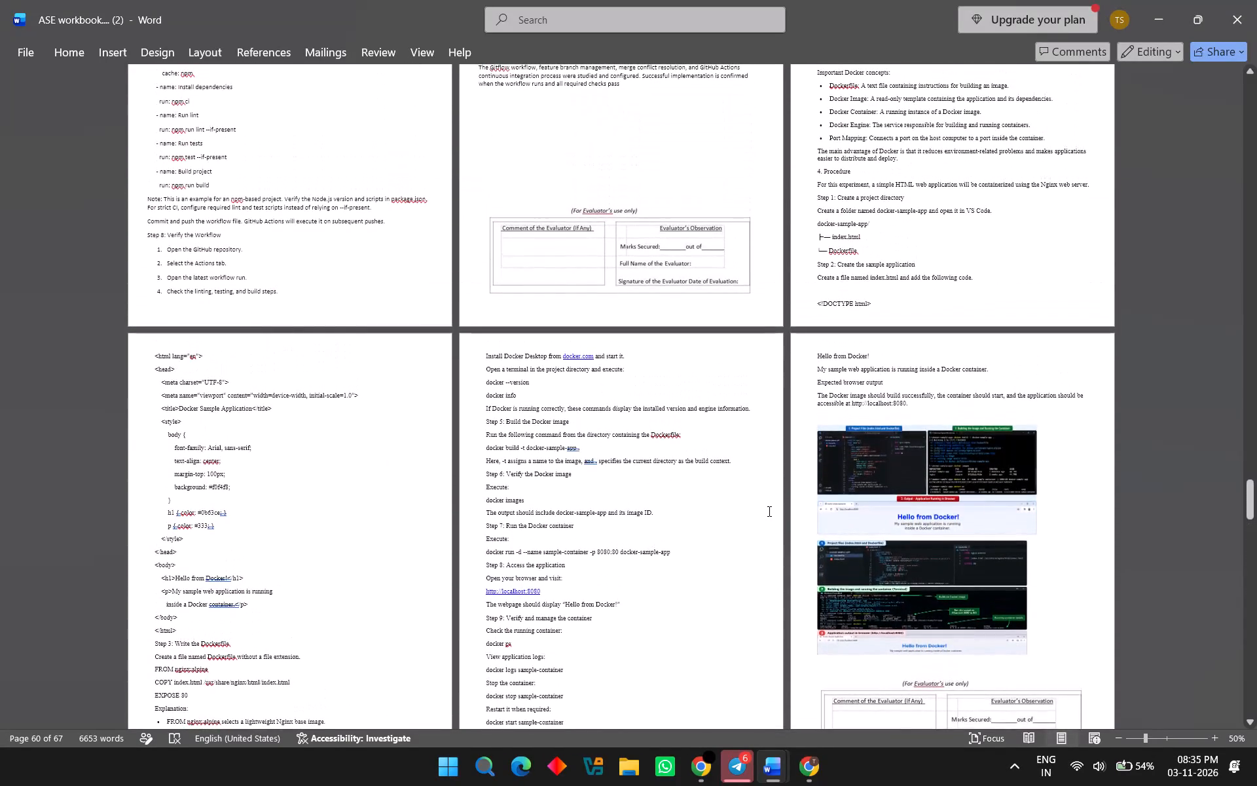
scroll(768, 511, up, 5)
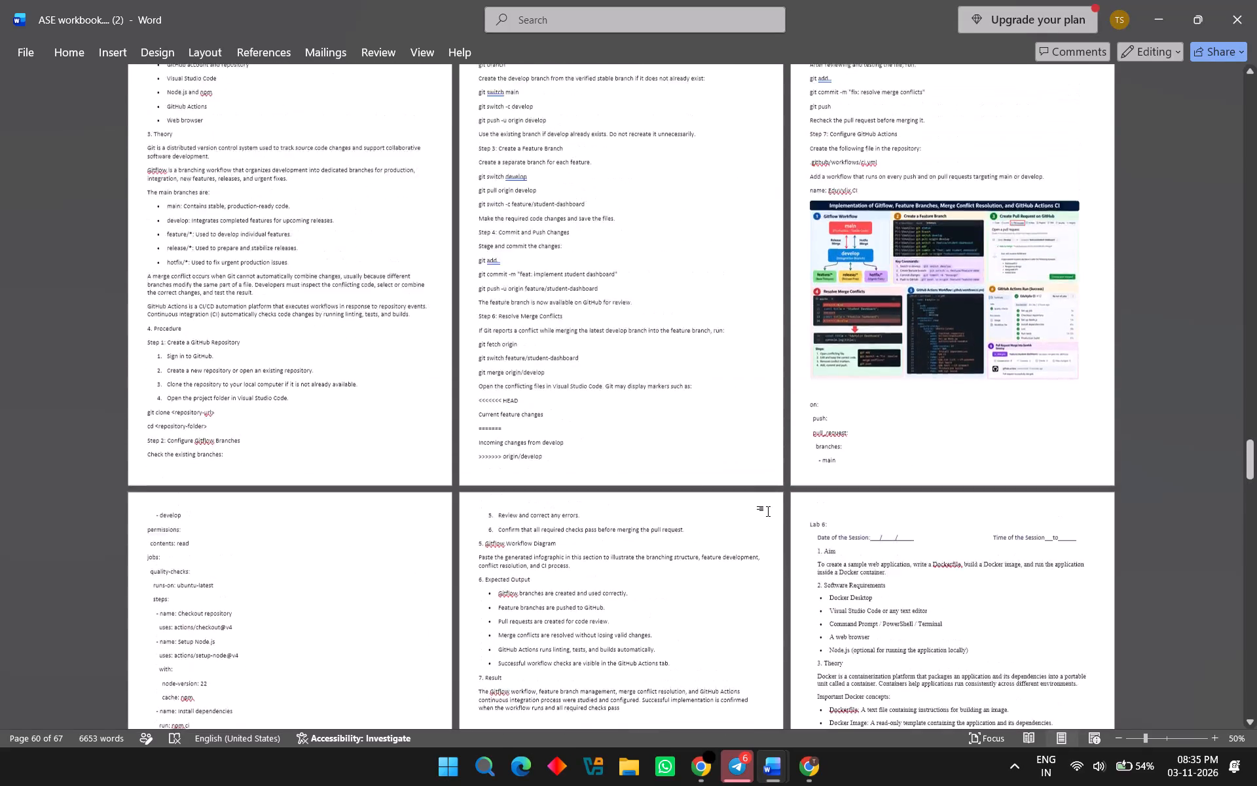
scroll(768, 511, up, 4)
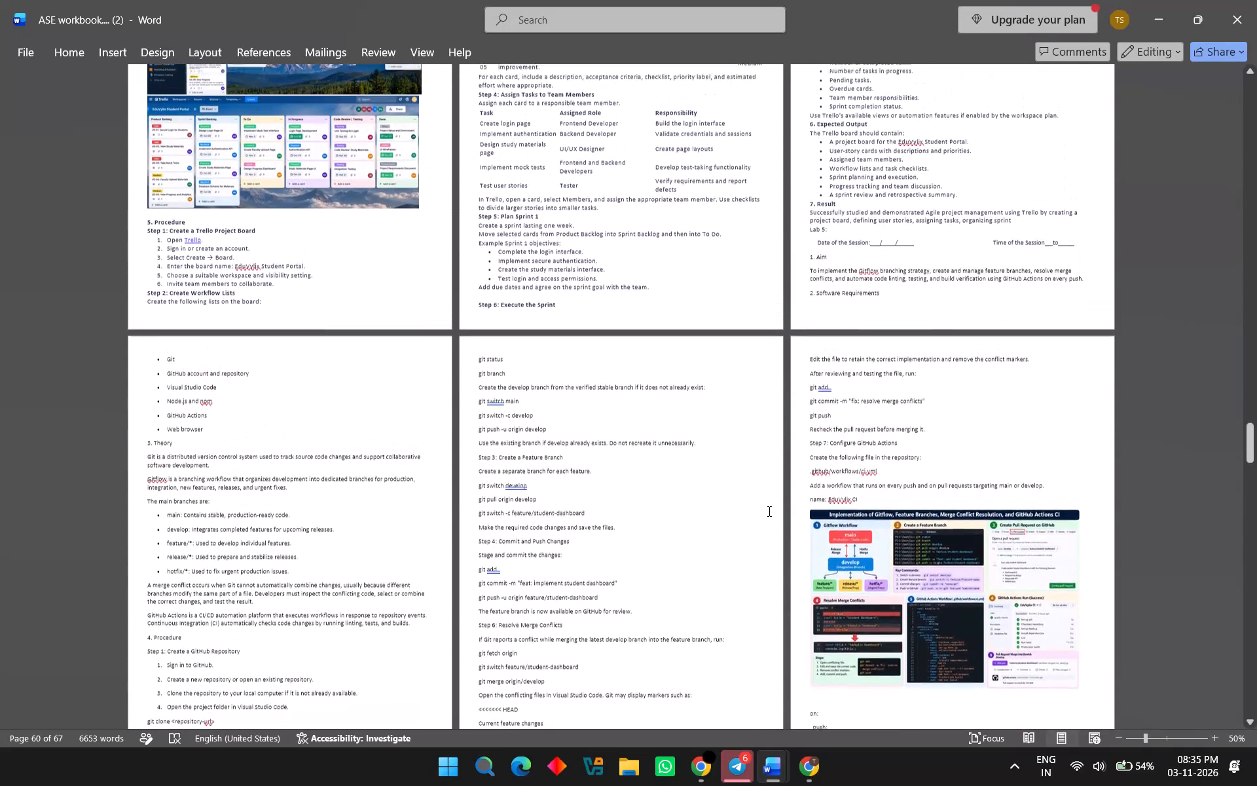
scroll(768, 511, up, 3)
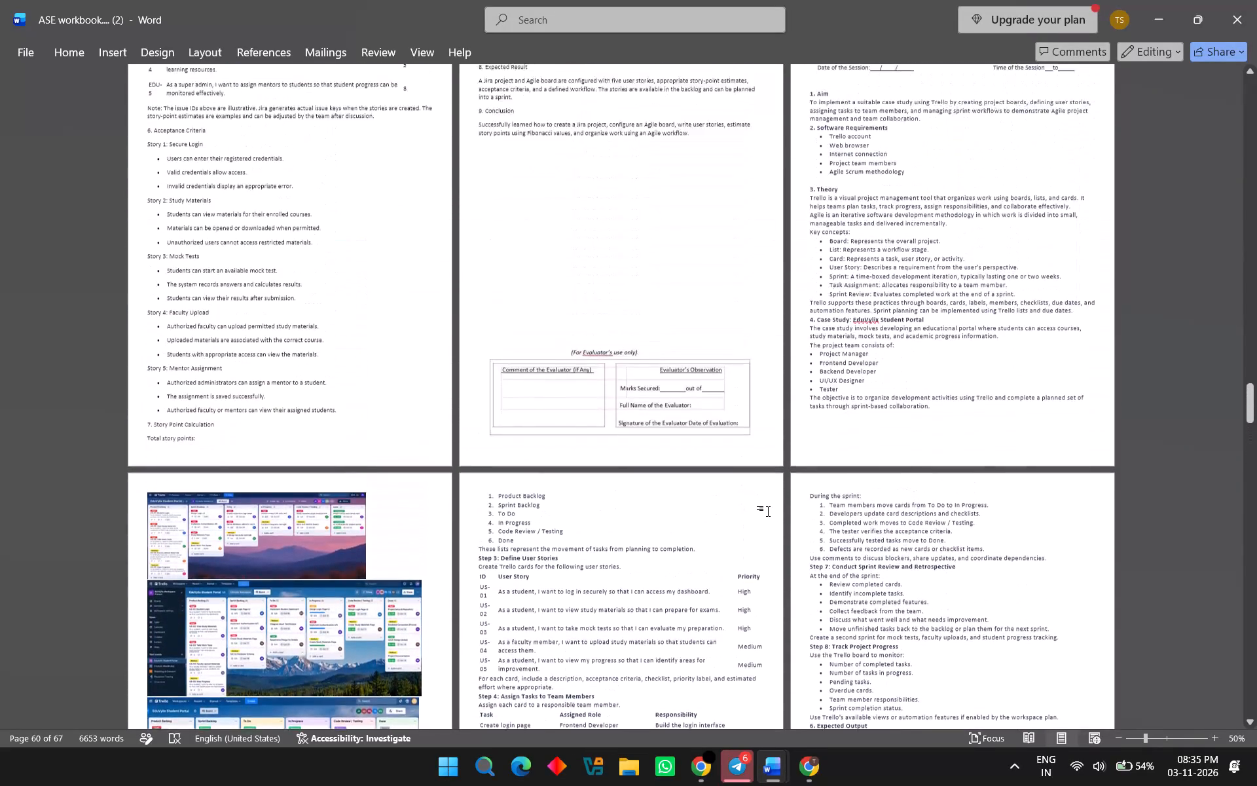
scroll(768, 511, up, 2)
Insert blank lines after Lab 4's Result paragraph so the Lab 5 heading starts on a new page.
scroll(768, 511, down, 2)
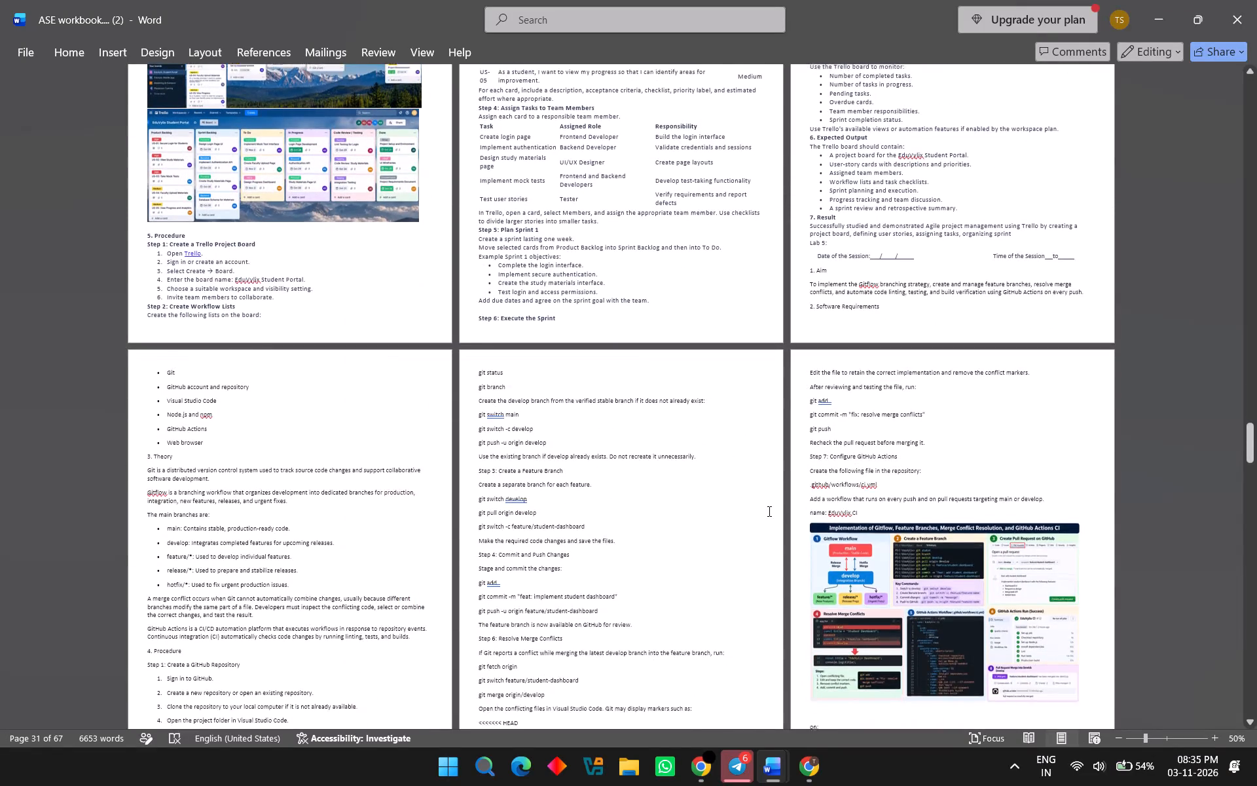
scroll(768, 511, down, 1)
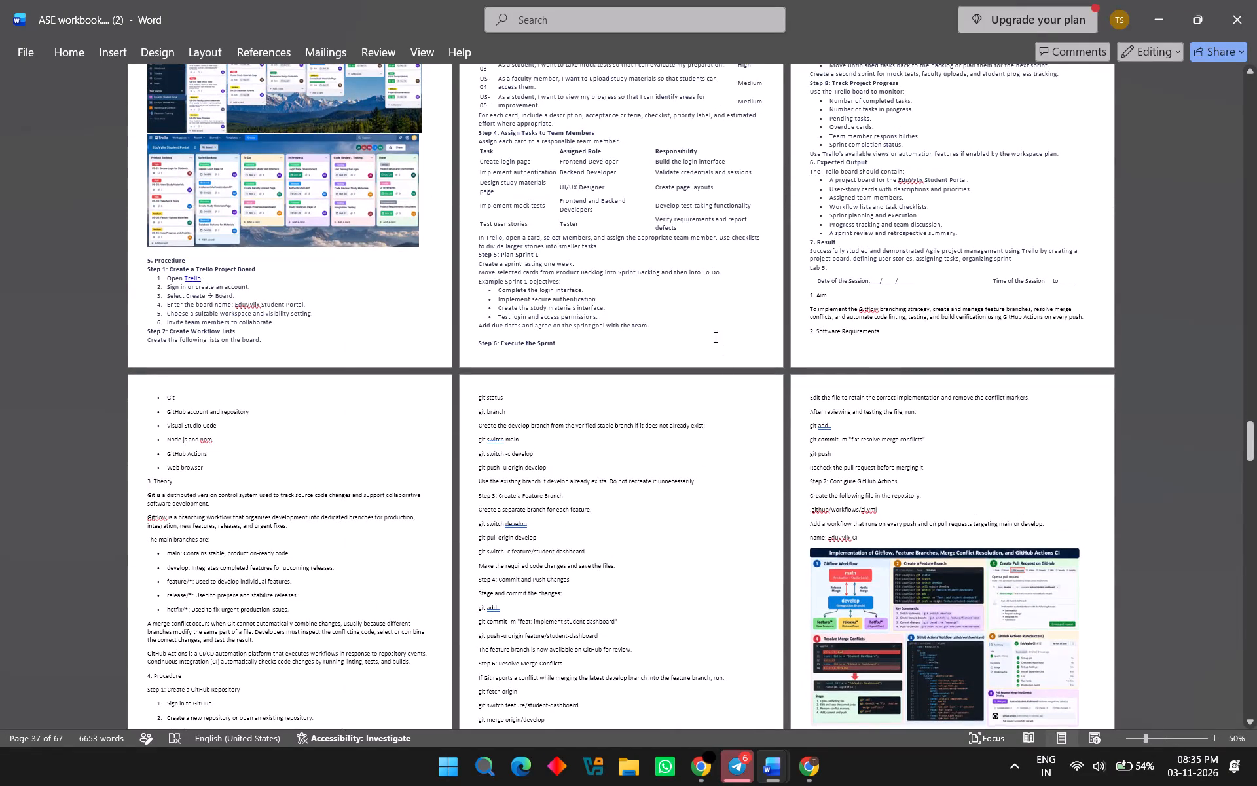
click(1020, 265)
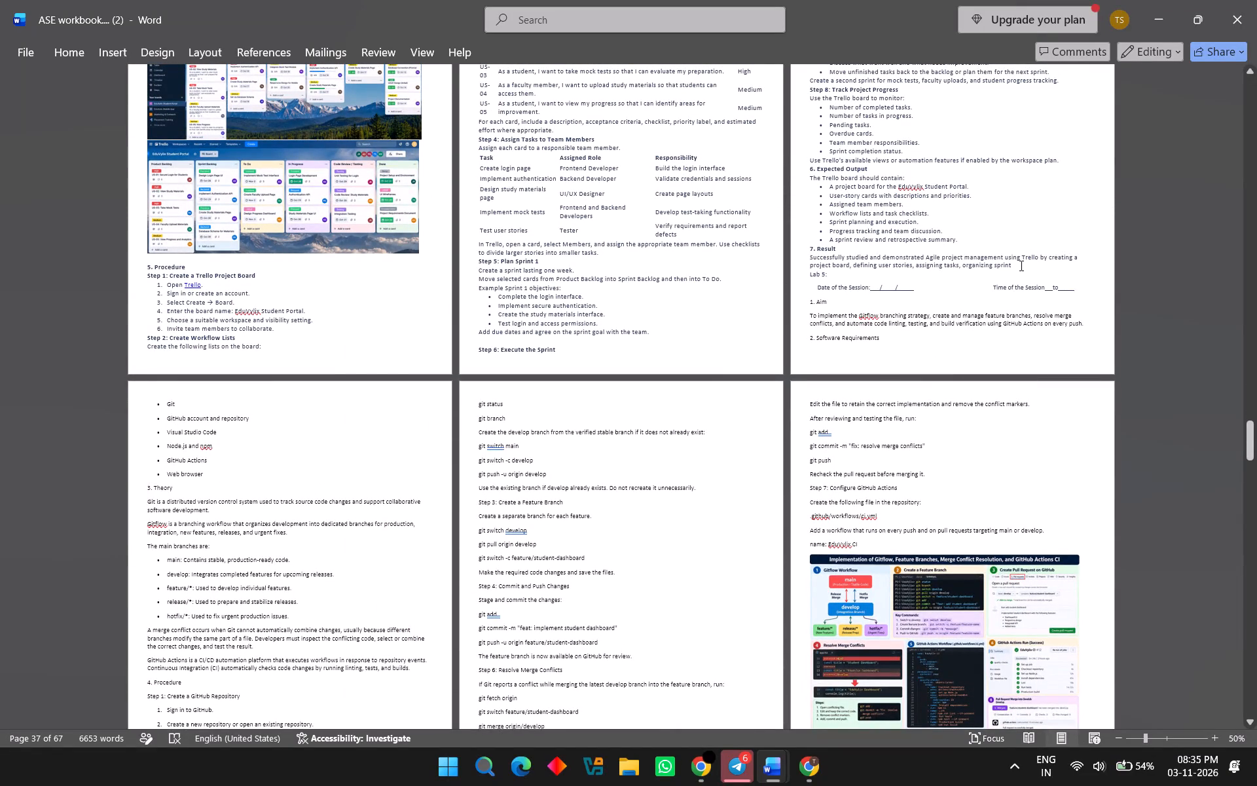
key(Return)
key(Return)
key(Return)
key(Return)
key(Return)
key(Return)
key(Return)
key(Return)
key(Return)
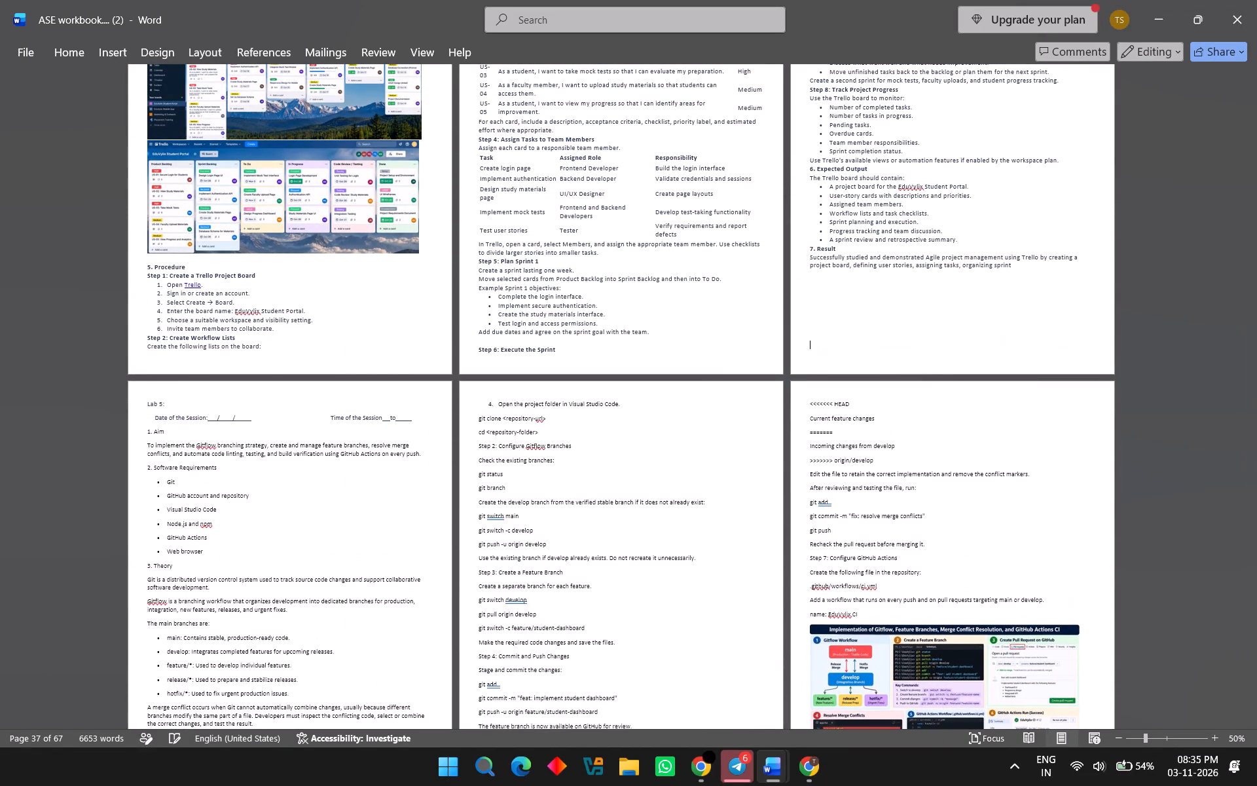
Paste the copied evaluator picture on the blank line directly below Lab 4's Result paragraph.
click(833, 295)
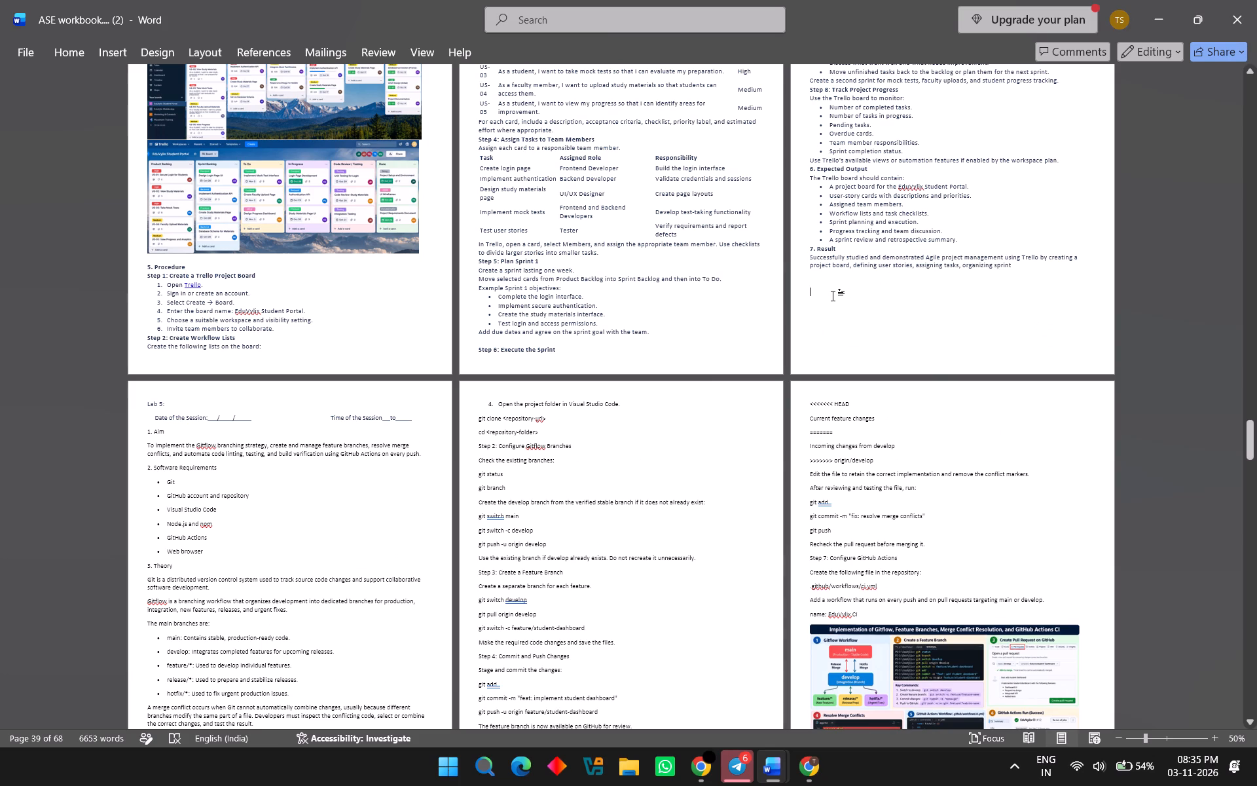
key(ctrl+v)
key(ctrl+z)
click(810, 276)
key(ctrl+v)
Delete the blank line above the Step 6: Execute the Sprint heading in Lab 4.
scroll(707, 339, up, 1)
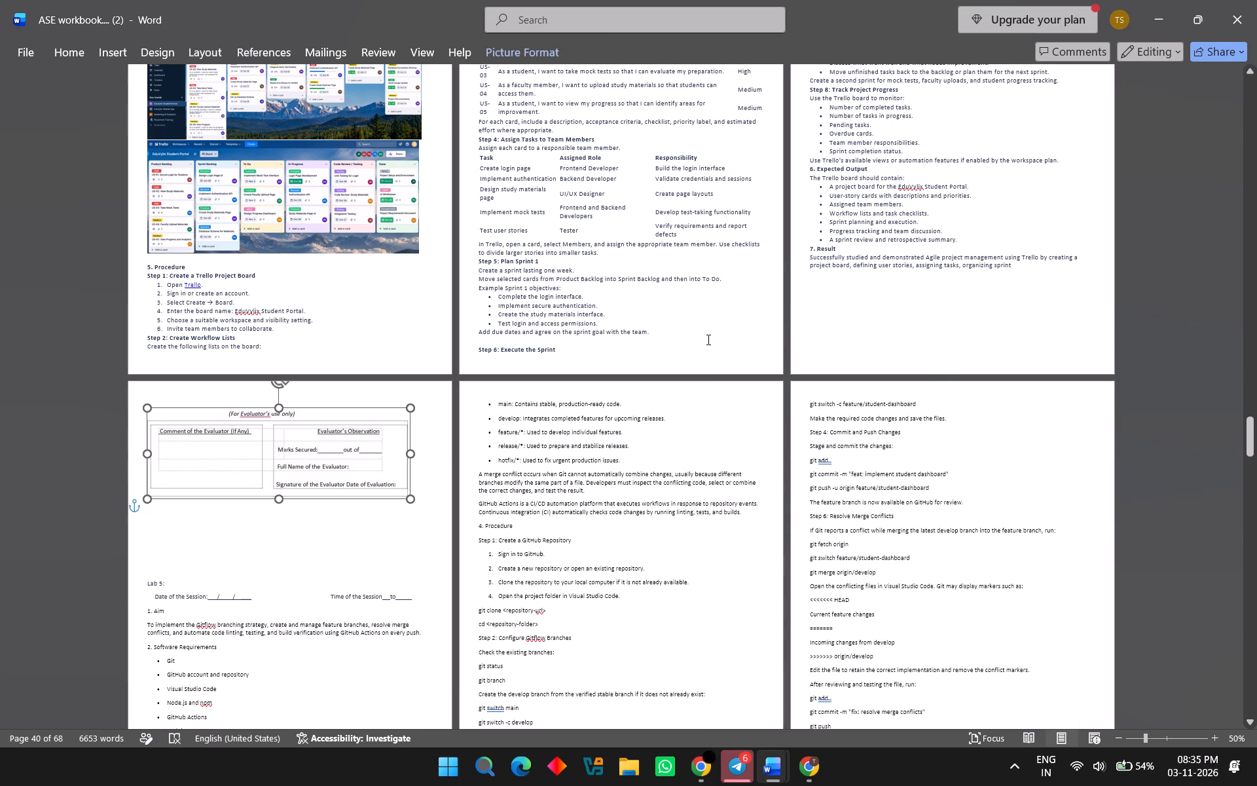
scroll(707, 339, up, 1)
click(507, 485)
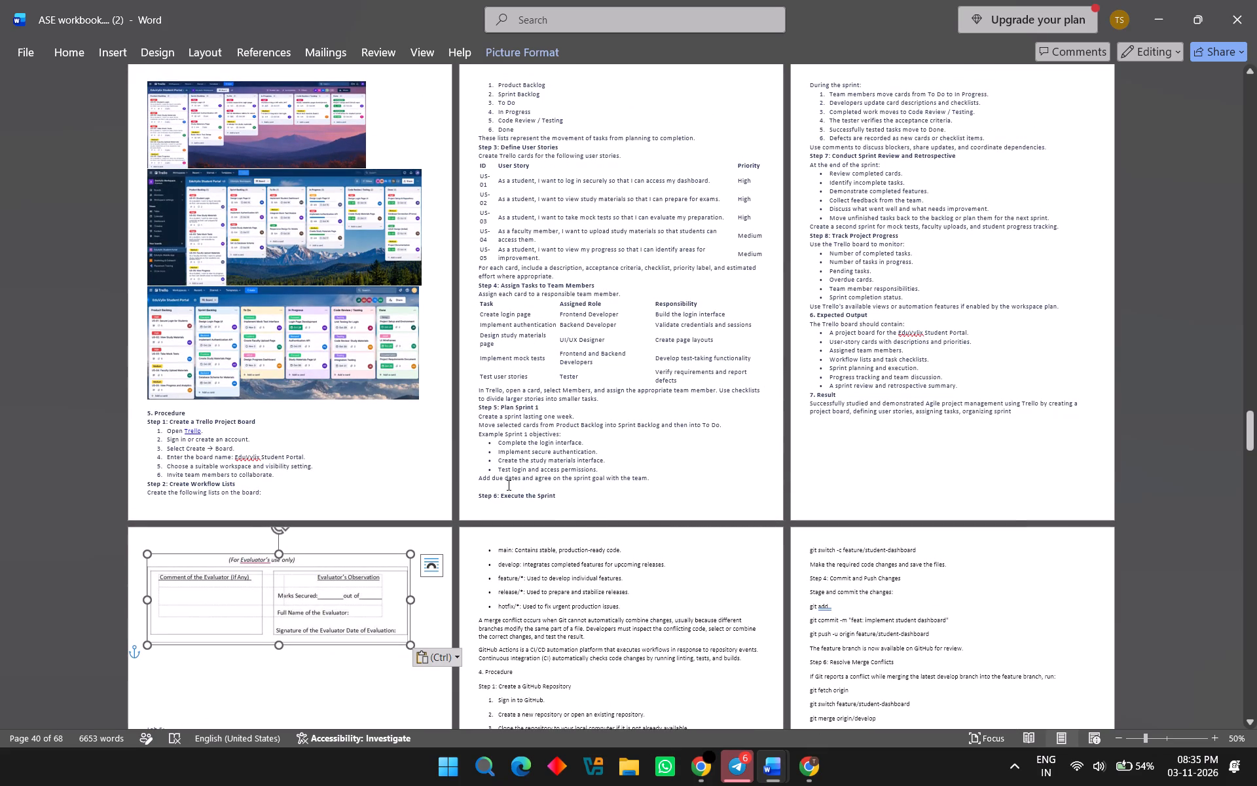
key(BackSpace)
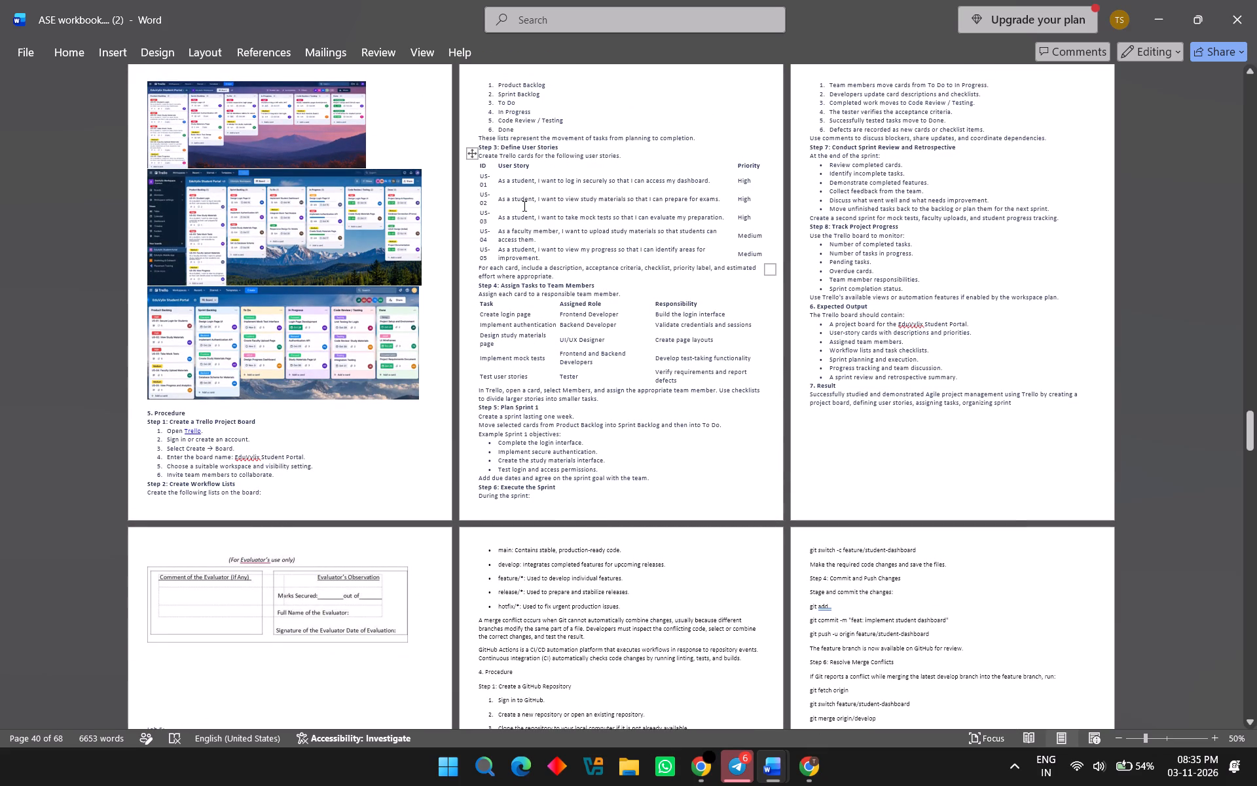
Delete Lab 4's whole Step 5: Plan Sprint 1 section, through the line about adding due dates and agreeing on the sprint goal.
scroll(524, 205, up, 1)
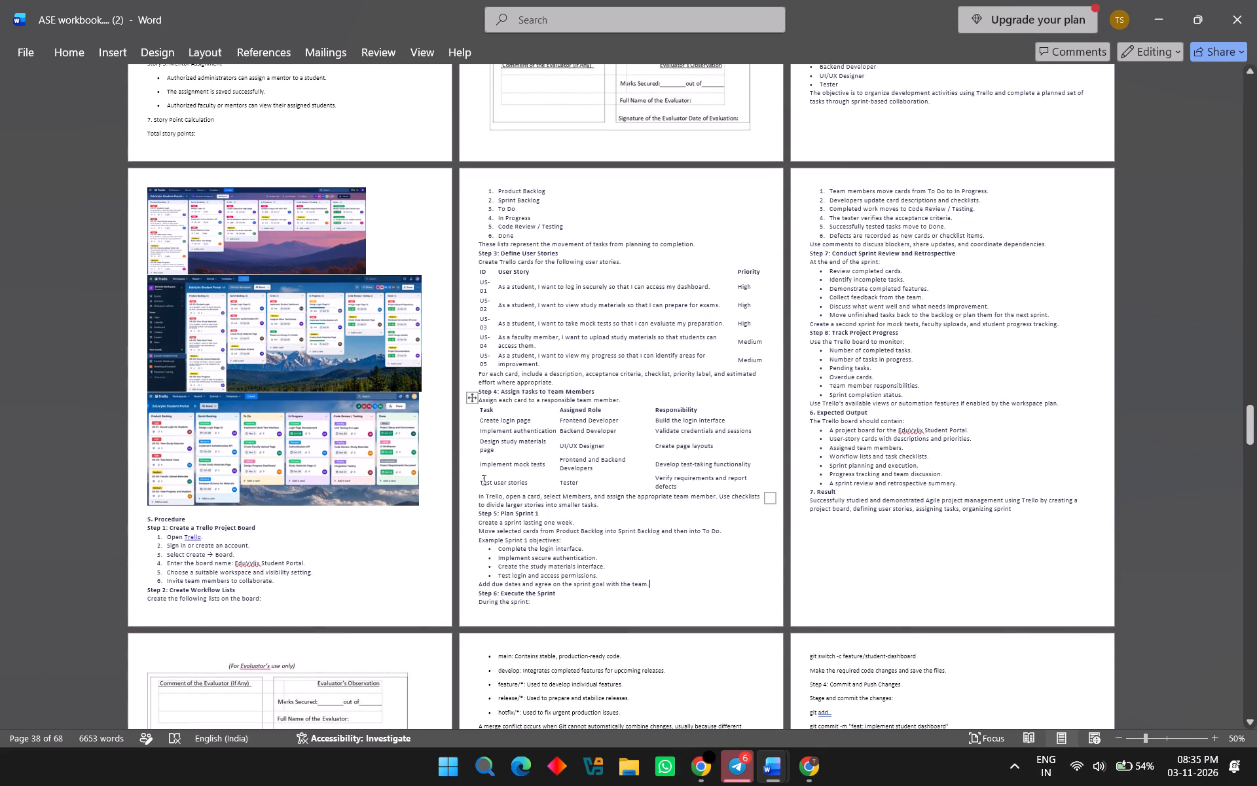
drag(476, 514, 632, 575)
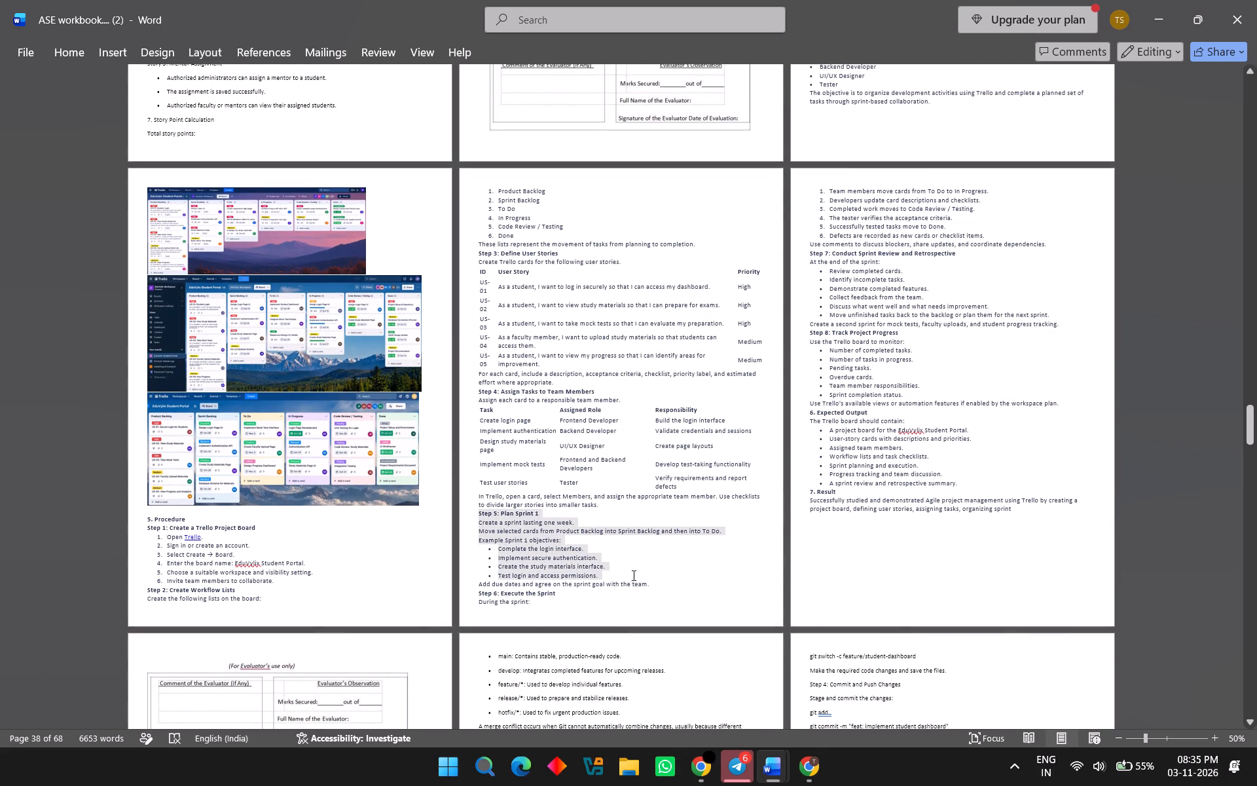
drag(632, 575, 652, 582)
key(BackSpace)
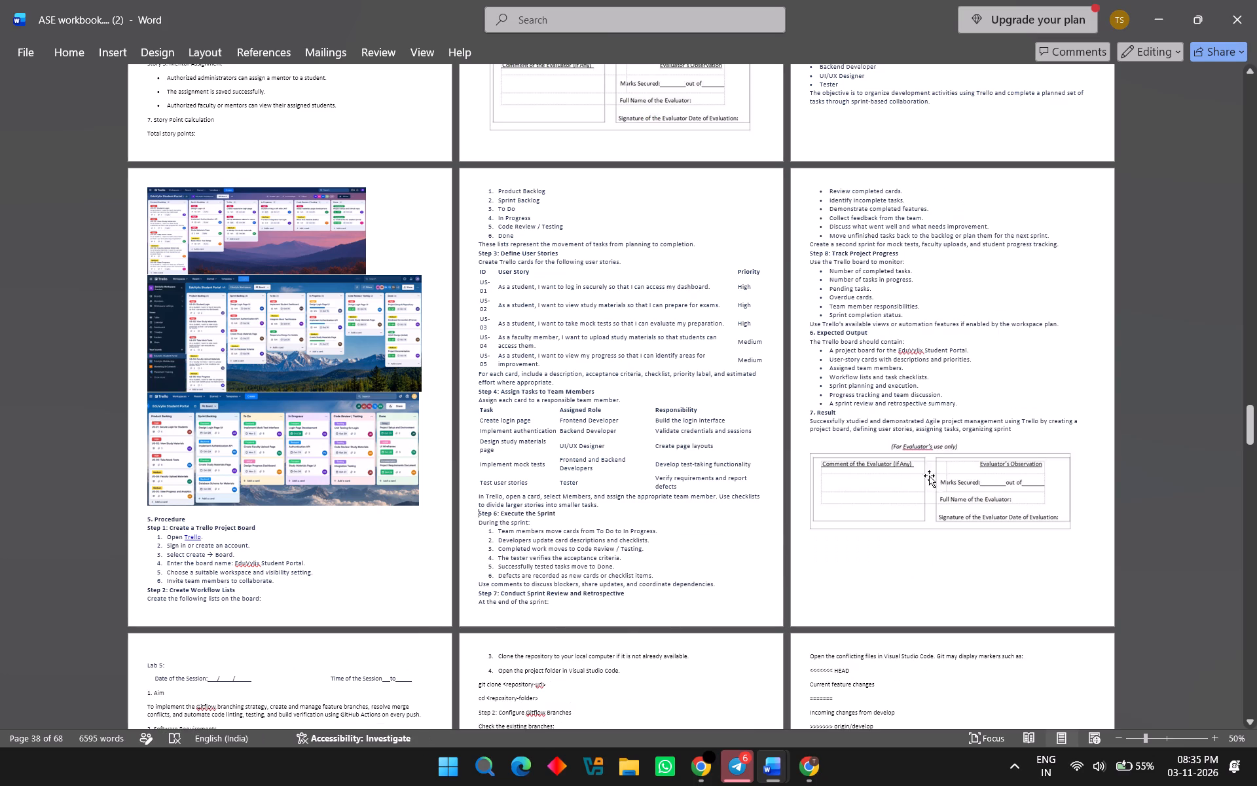
Move Lab 4's evaluator picture down below the Result text, centred near the bottom of the page.
click(944, 484)
drag(944, 484, 942, 493)
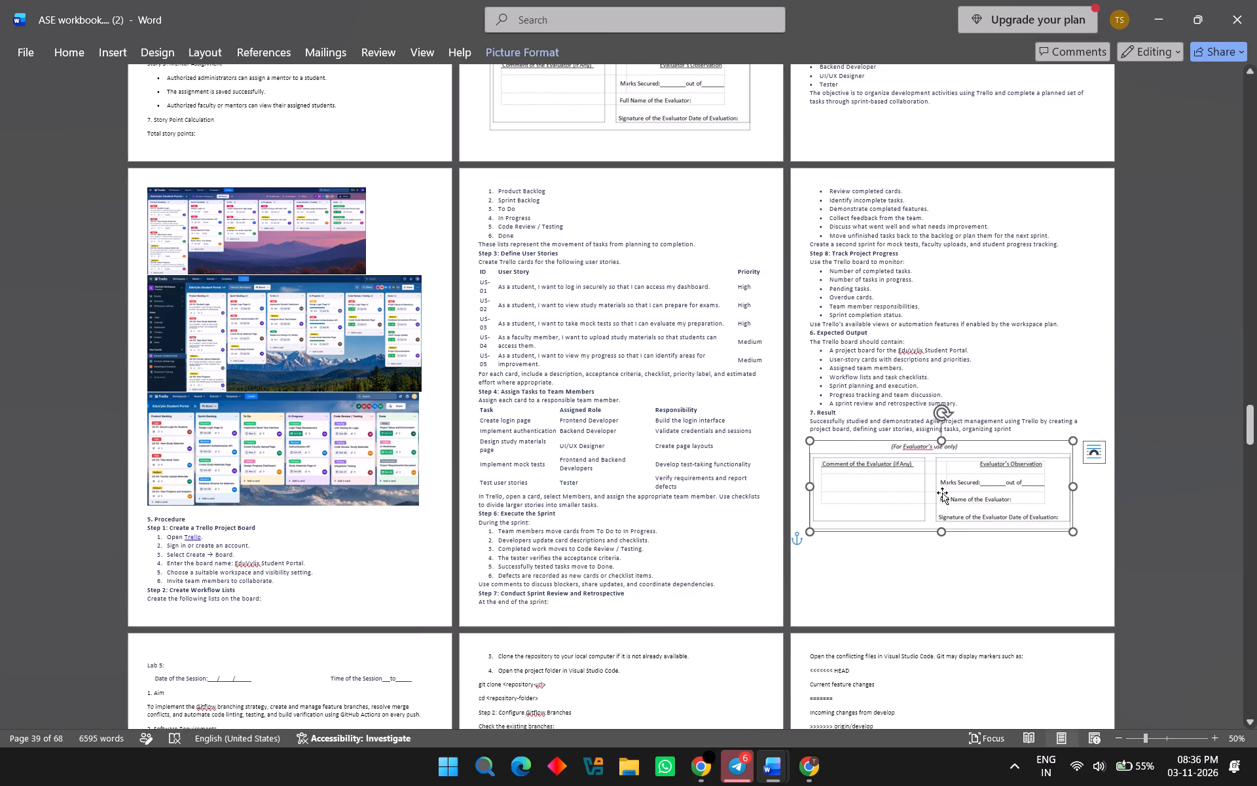
drag(942, 493, 942, 492)
drag(942, 492, 955, 559)
scroll(955, 559, down, 1)
scroll(955, 559, up, 1)
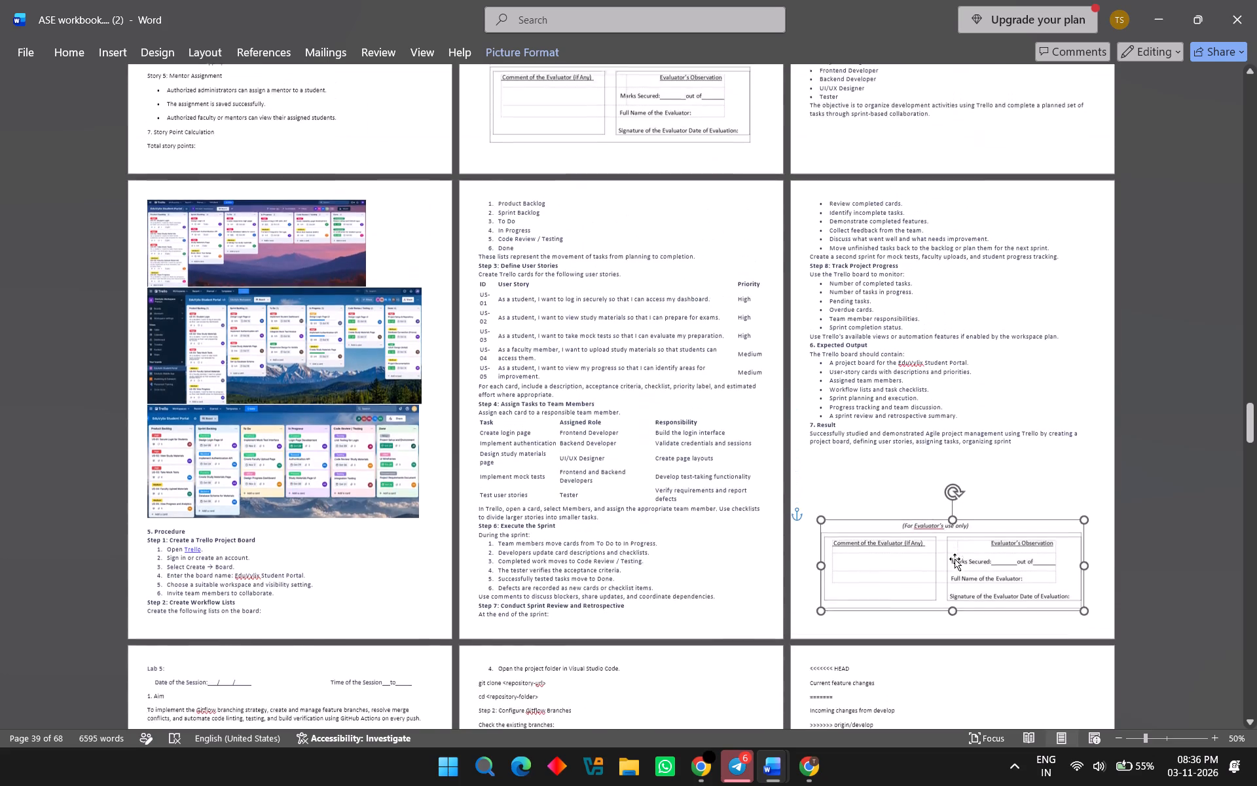
Review the pages from Lab 4 back through Lab 3 and the Trello table with its screenshots.
scroll(955, 559, up, 1)
scroll(881, 453, up, 1)
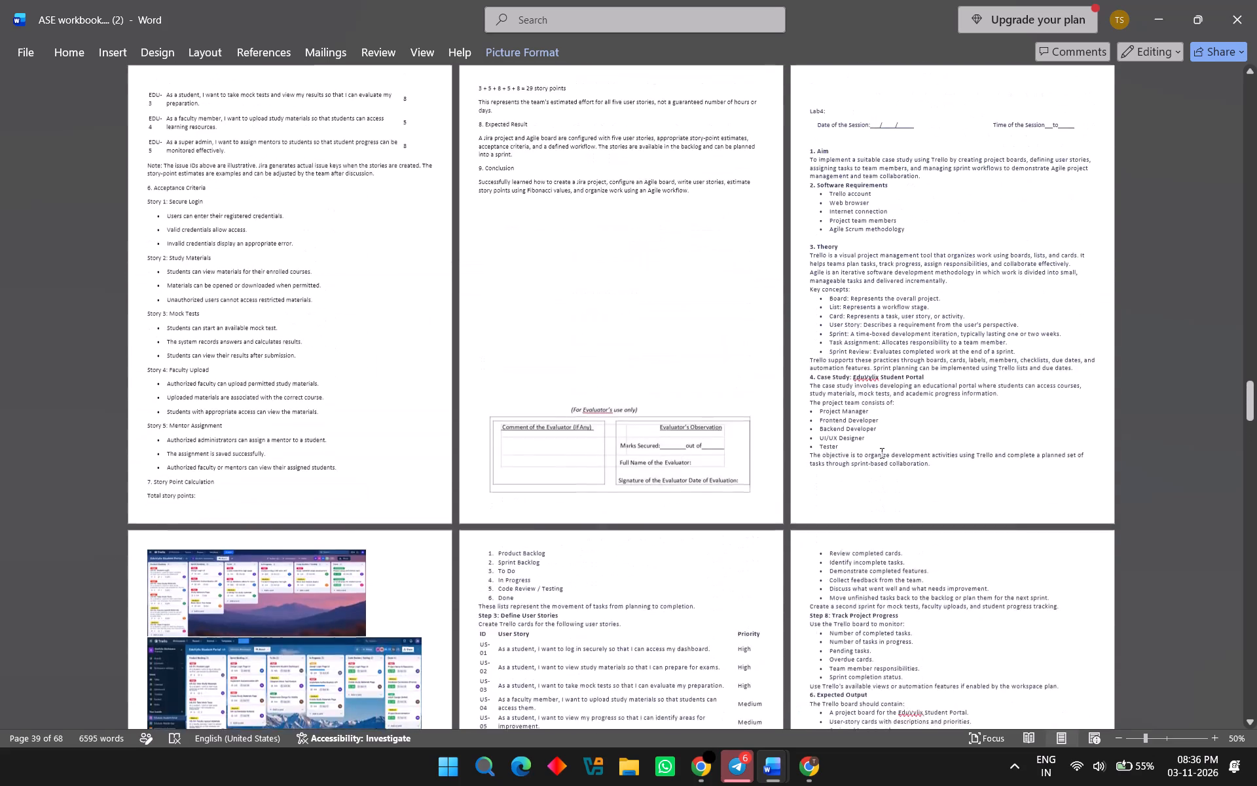
scroll(881, 453, up, 3)
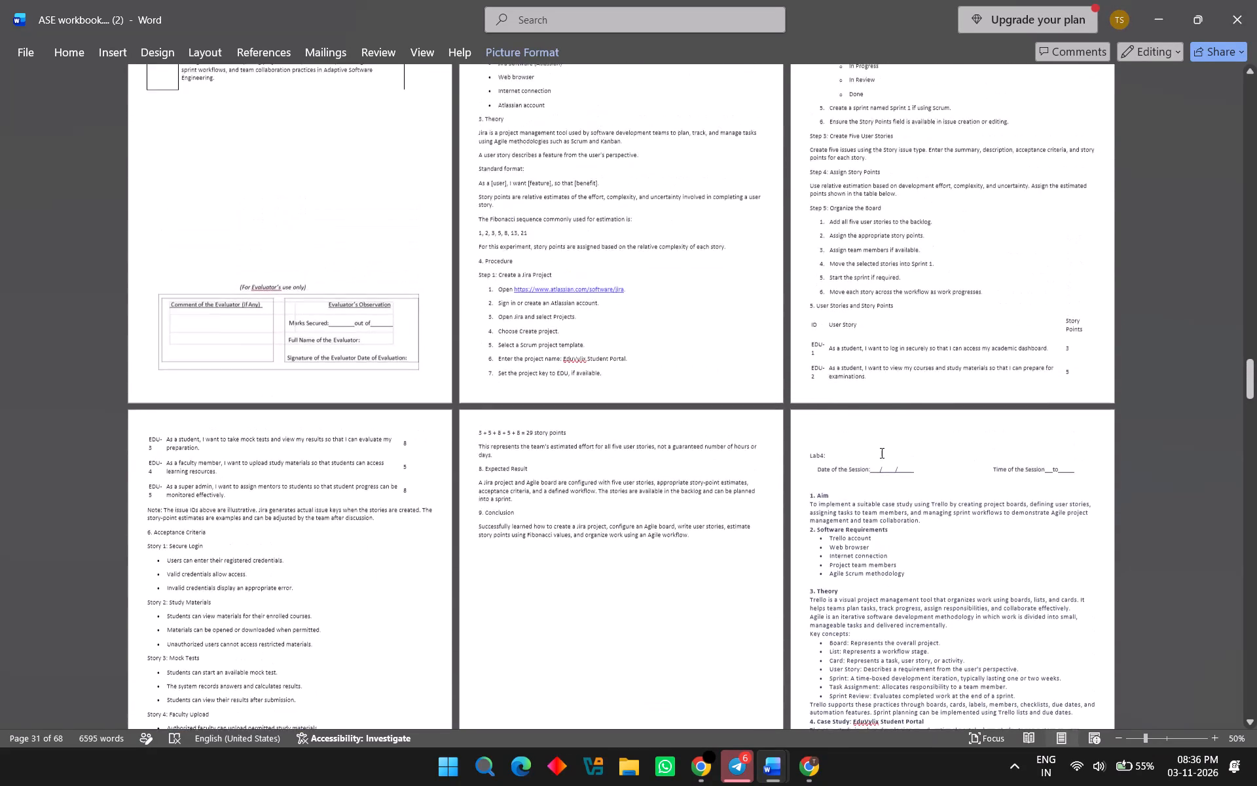
scroll(881, 453, up, 5)
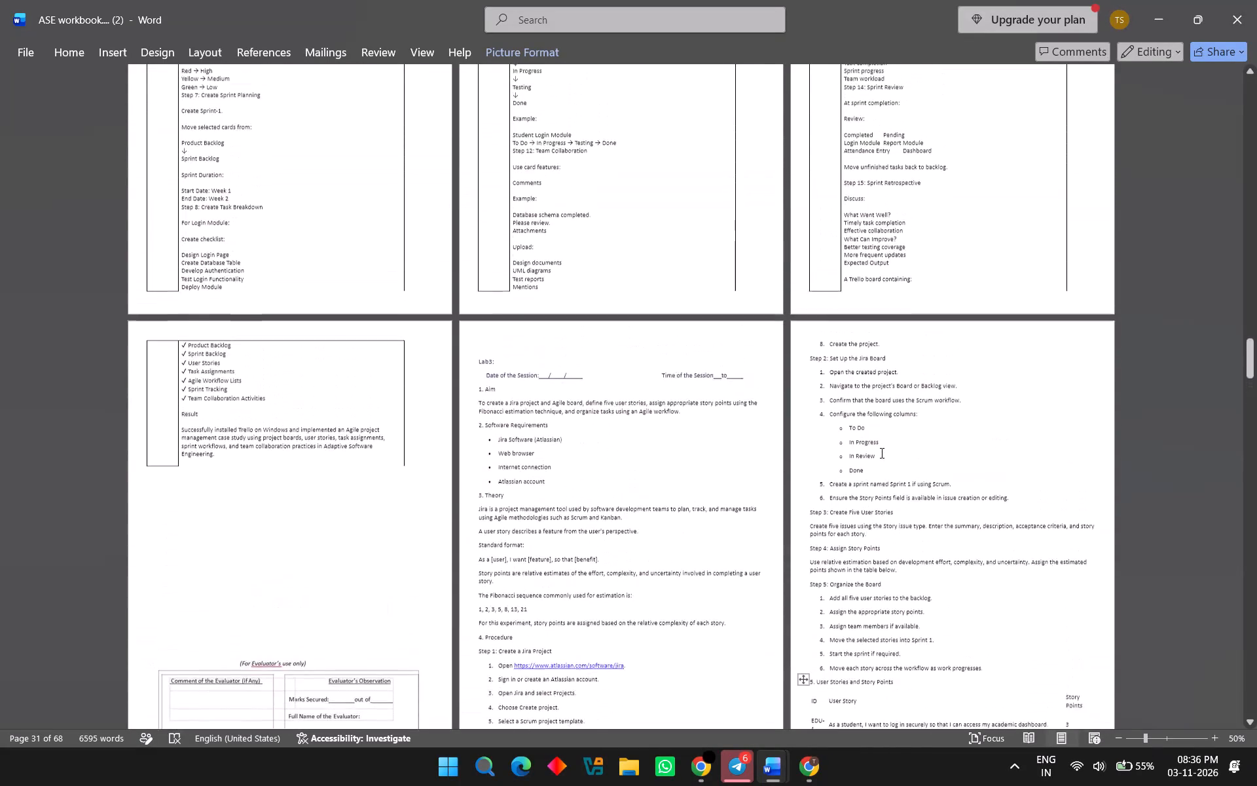
scroll(881, 453, up, 6)
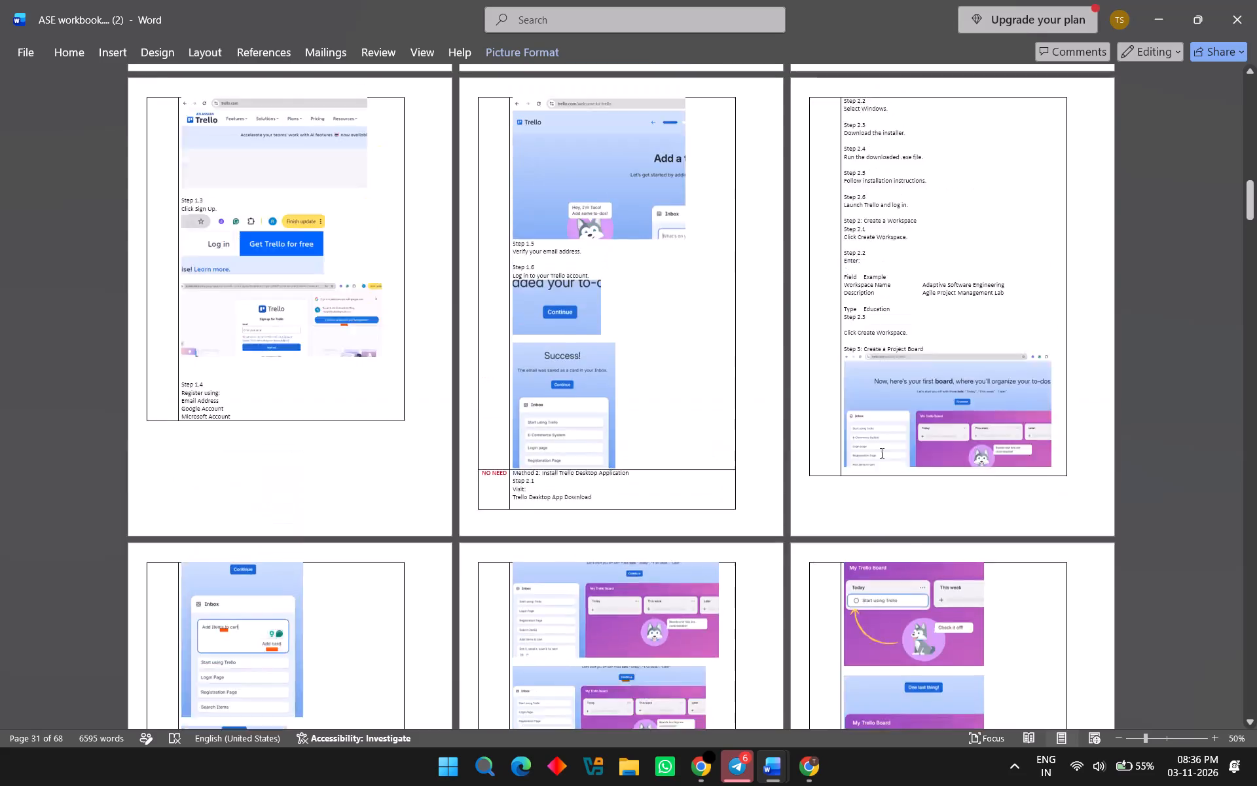
scroll(881, 453, up, 2)
scroll(881, 453, down, 1)
scroll(881, 453, up, 1)
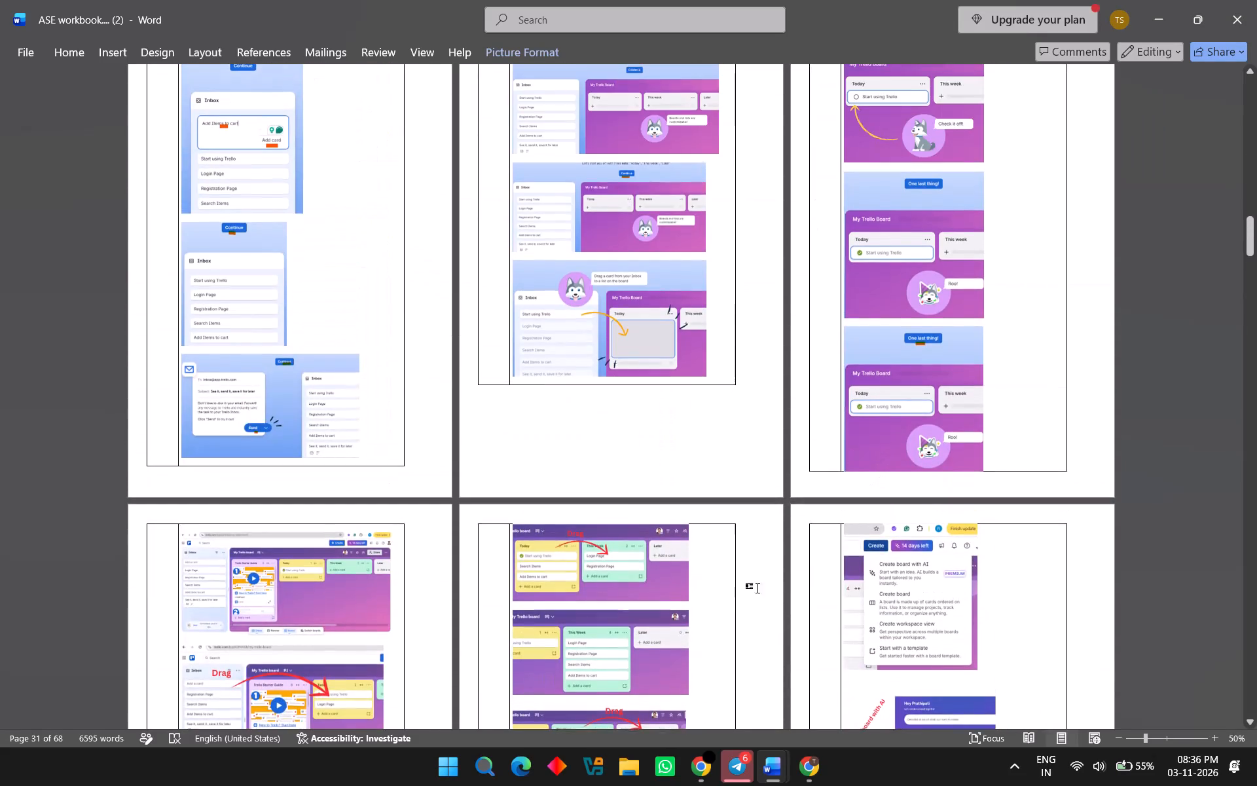
click(746, 557)
click(735, 453)
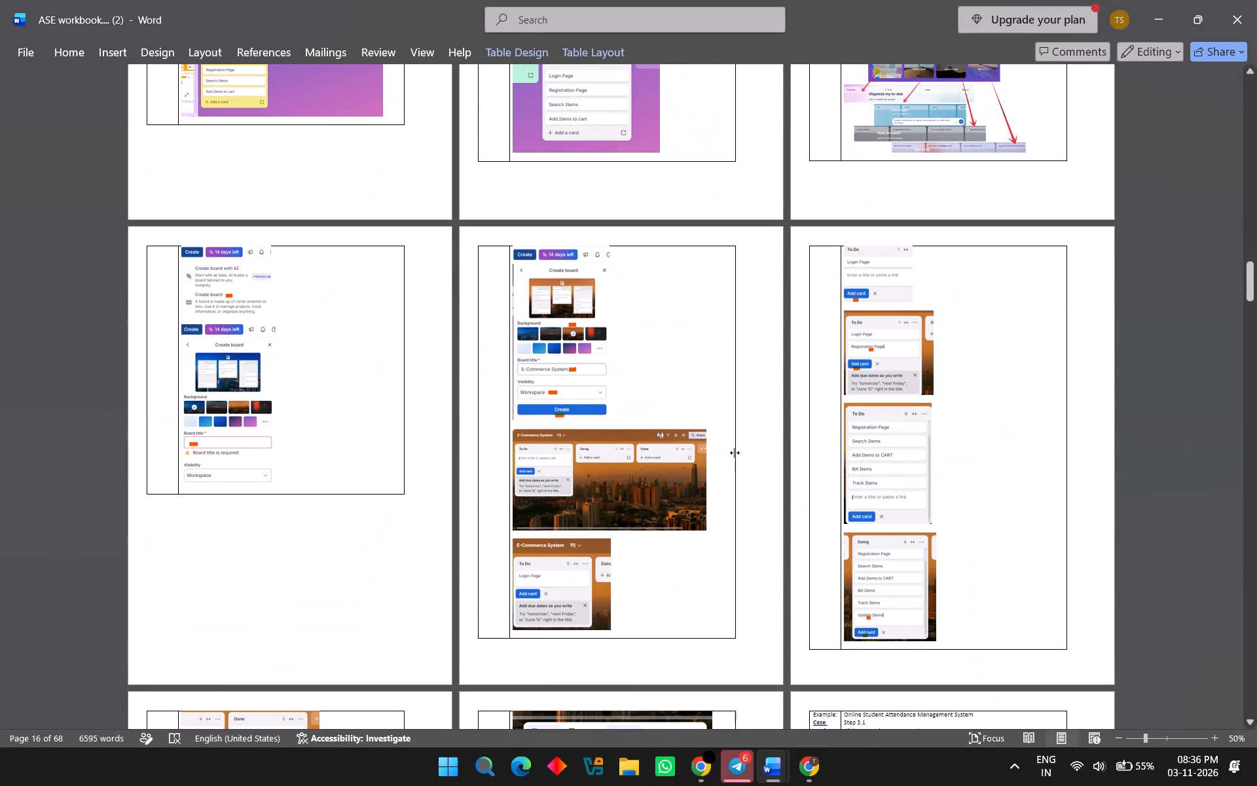
click(745, 396)
scroll(745, 396, up, 1)
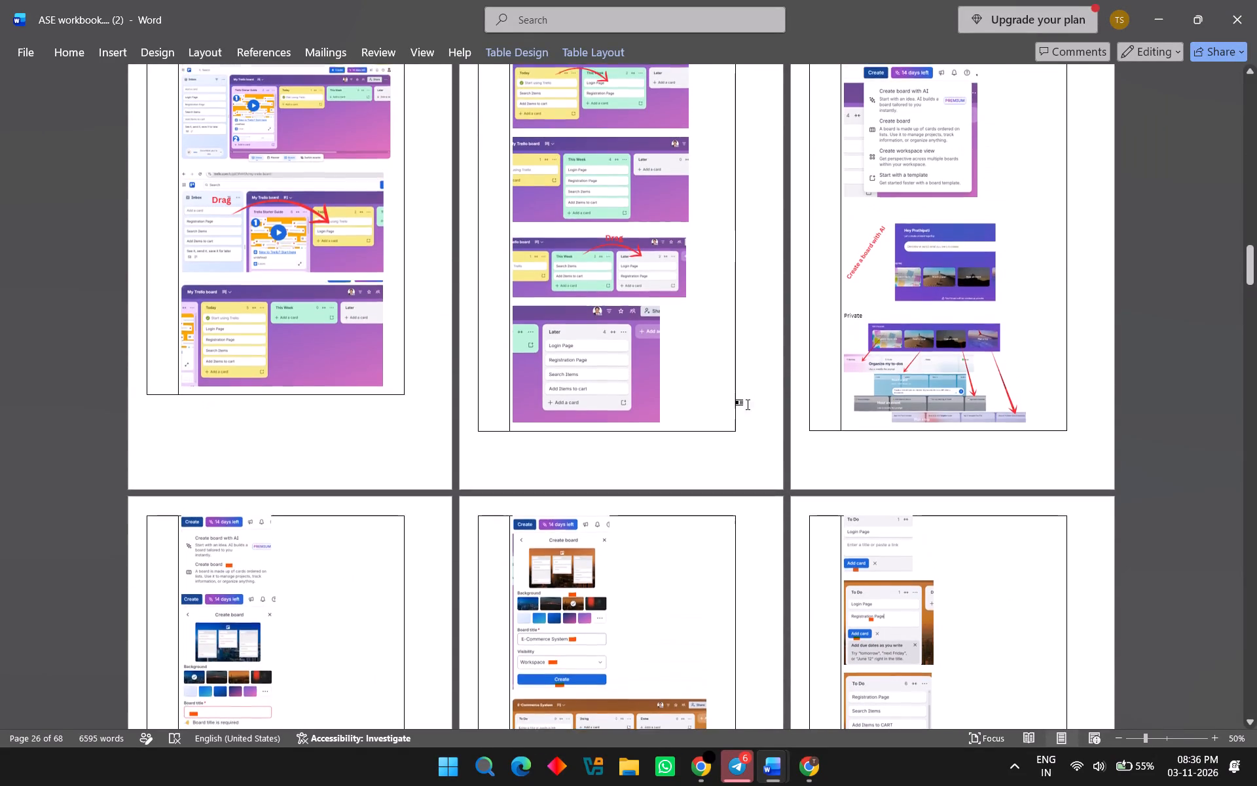
scroll(755, 428, up, 1)
Delete the table page of four Trello board screenshots, ending with the Later list, just before the Create a board with AI page.
click(762, 413)
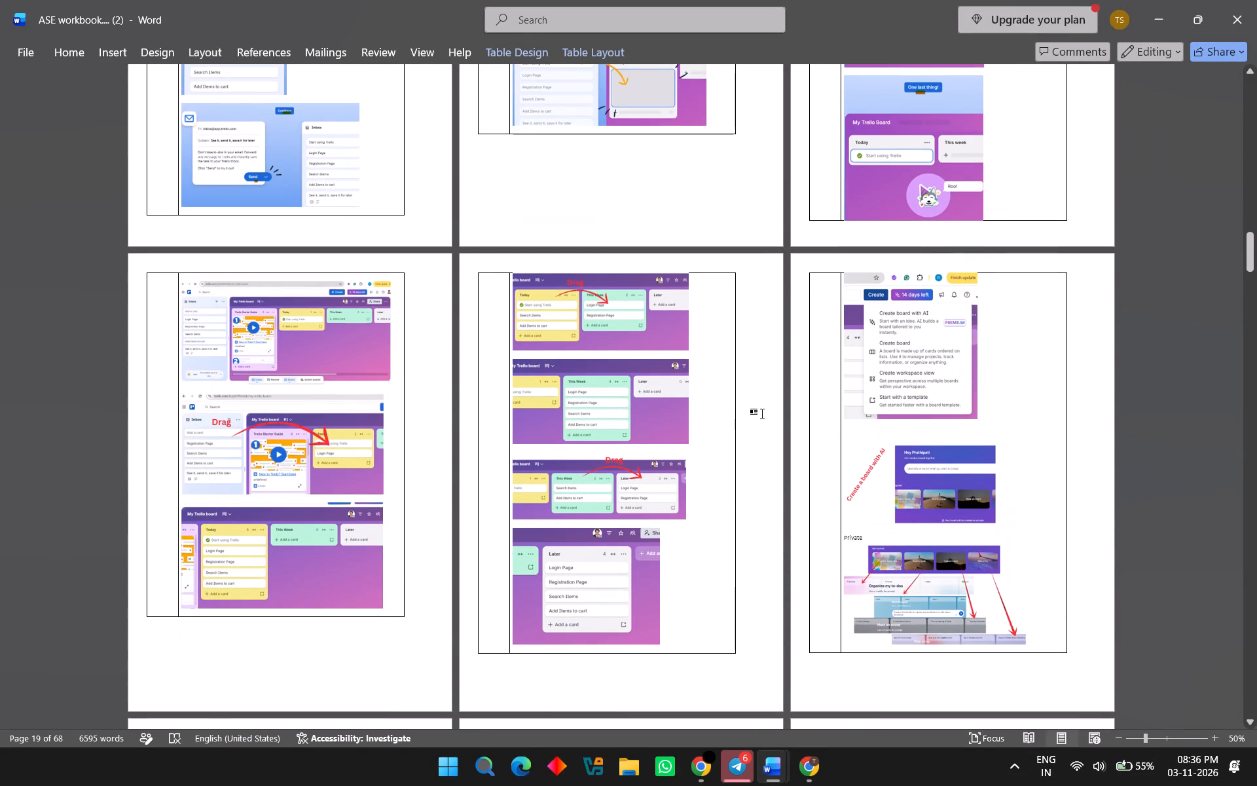
key(Delete)
scroll(762, 413, up, 4)
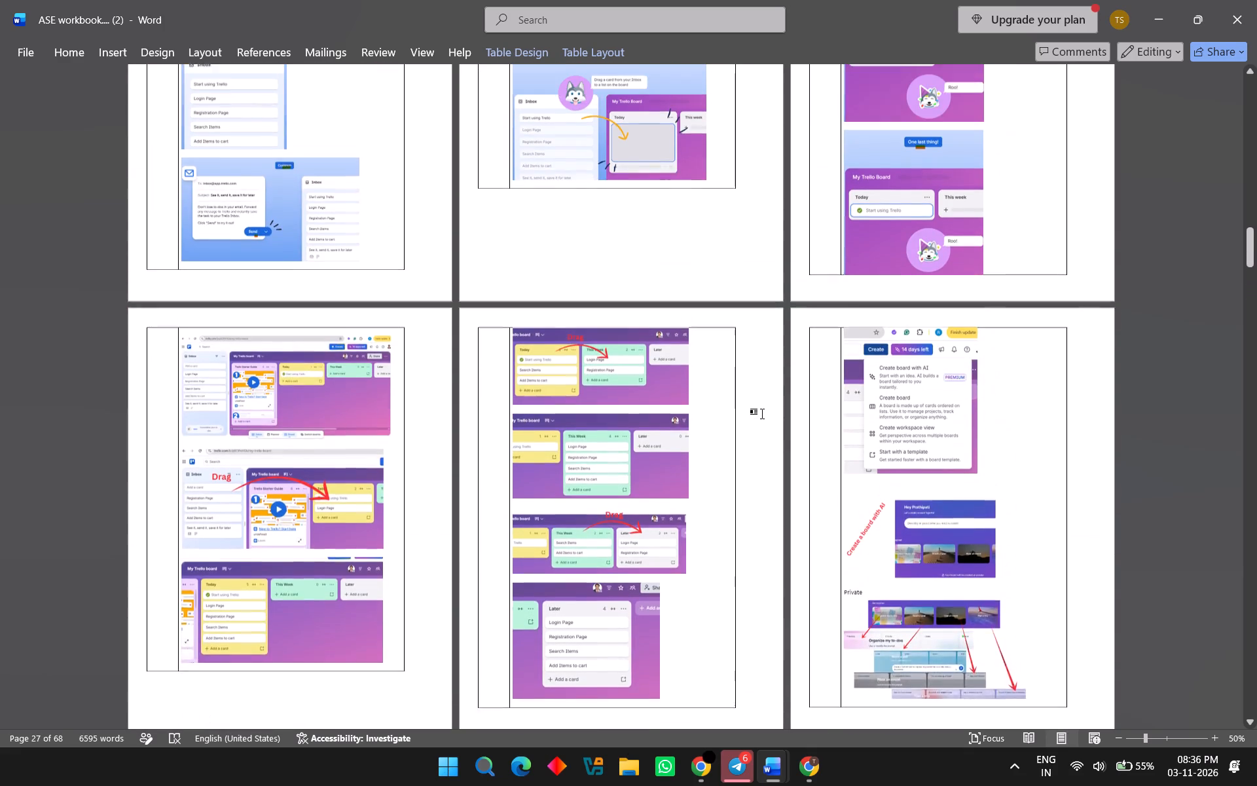
scroll(742, 685, down, 1)
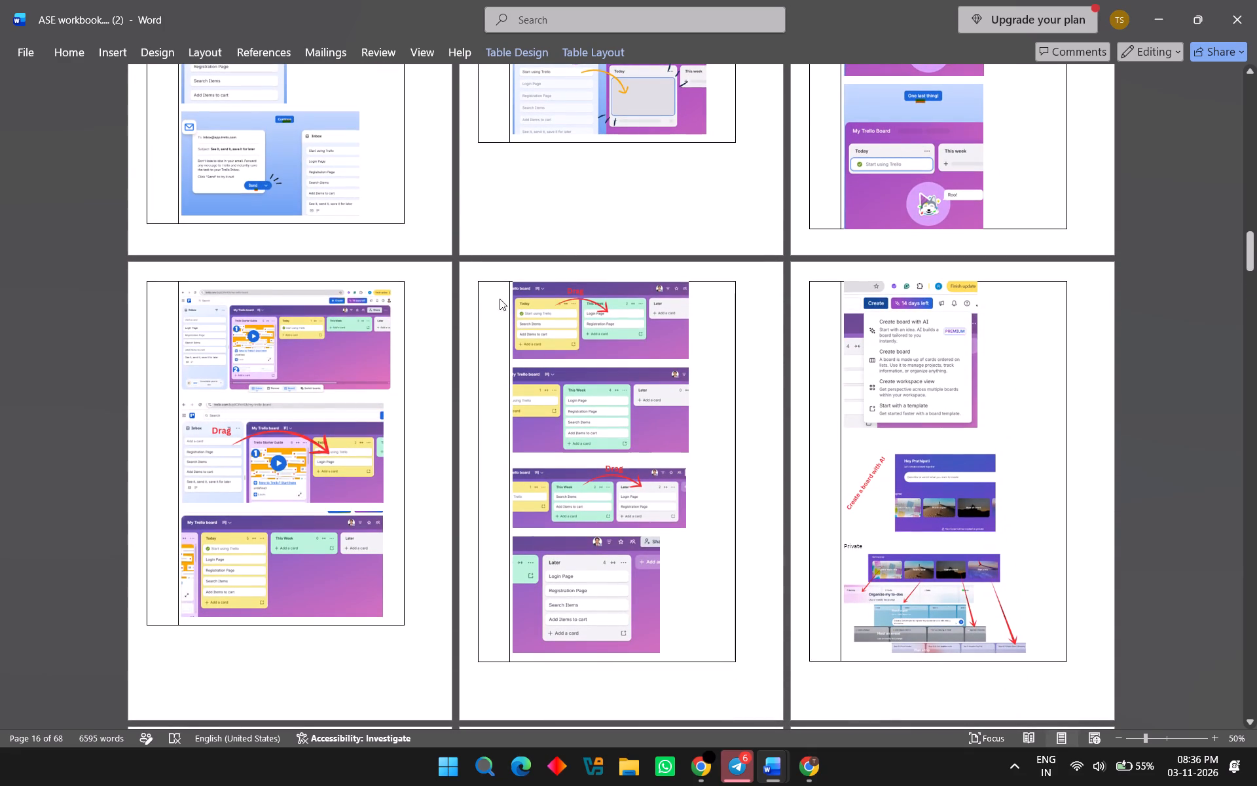
drag(475, 285, 708, 660)
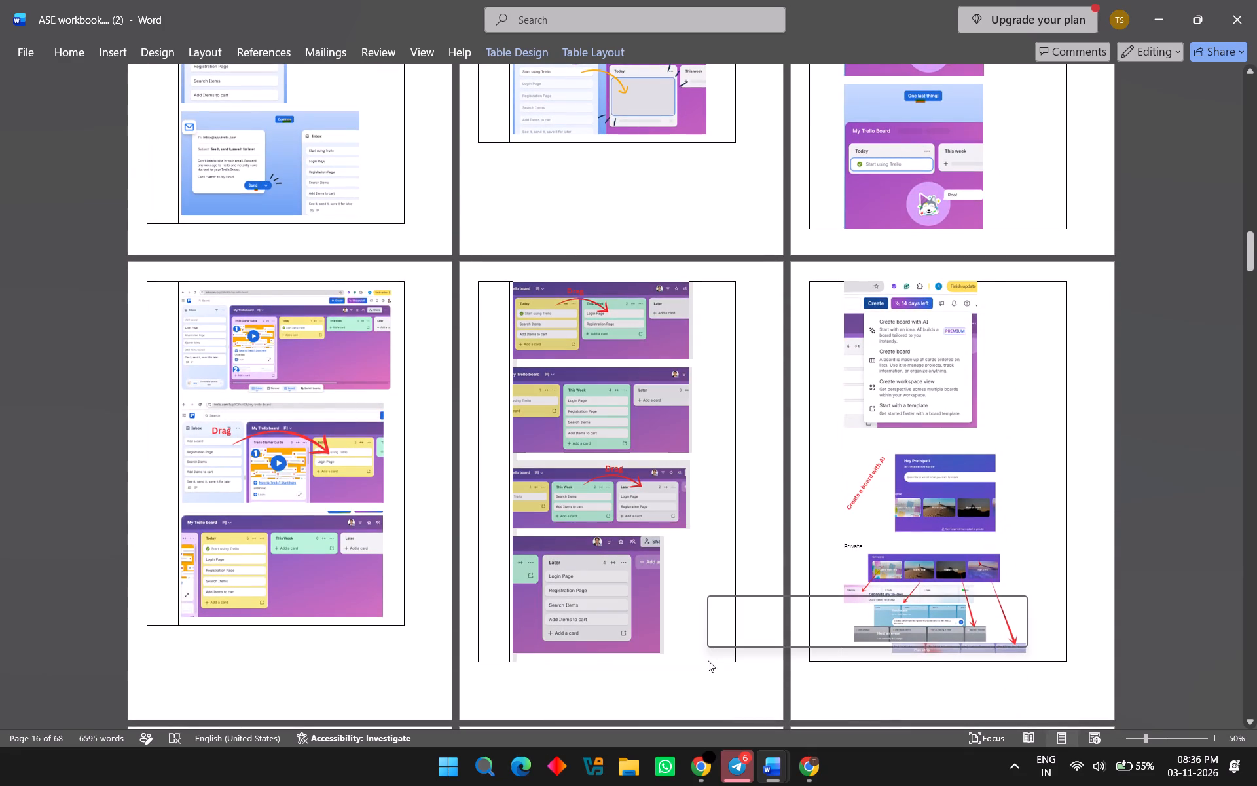
key(Delete)
scroll(803, 462, down, 2)
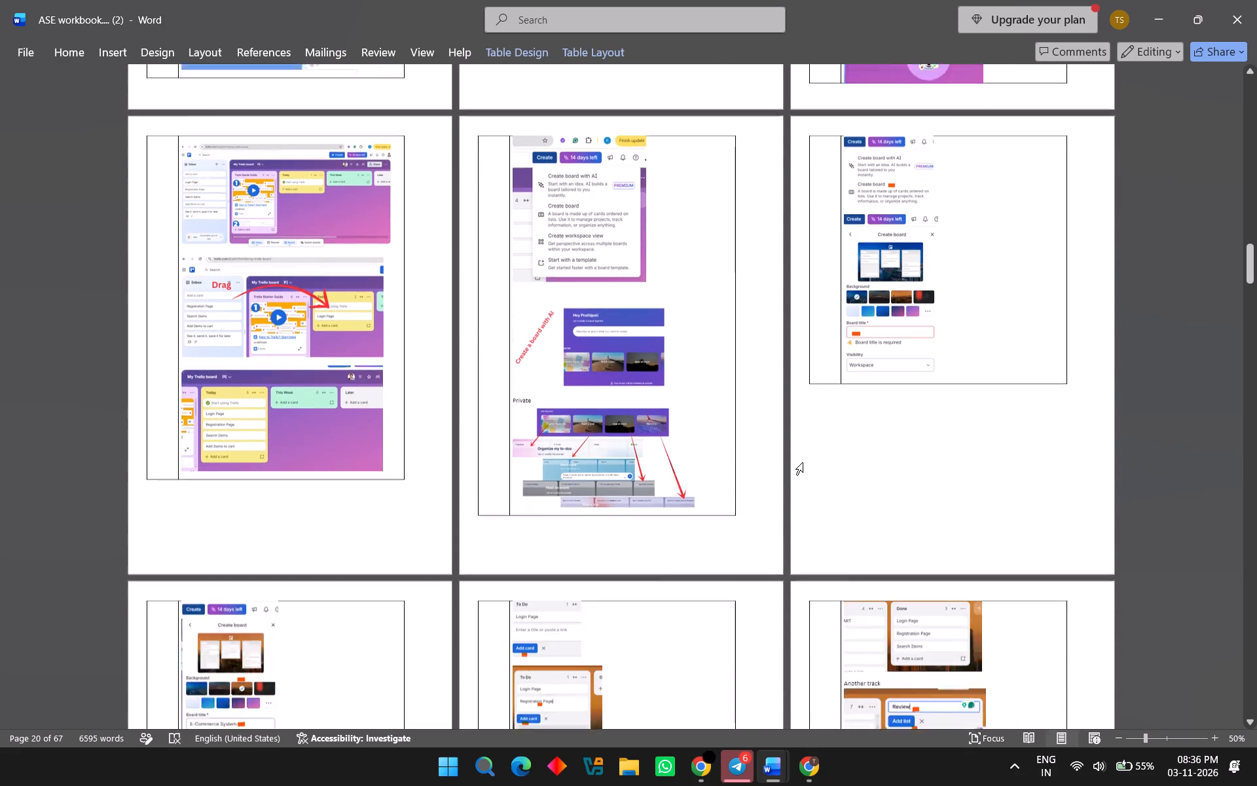
Review Lab 2's remaining Trello table pages and case study, going back to the end of Lab 1.
scroll(803, 462, down, 5)
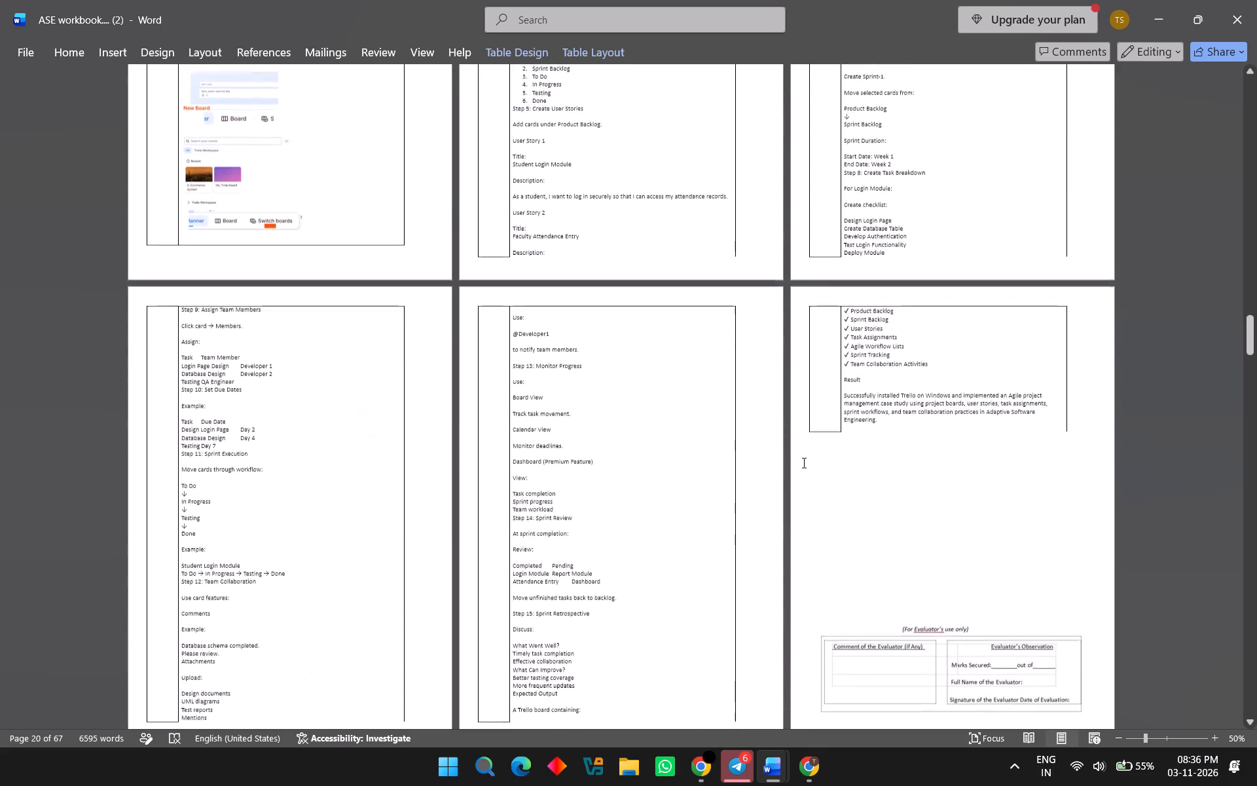
scroll(803, 462, down, 2)
scroll(911, 272, up, 3)
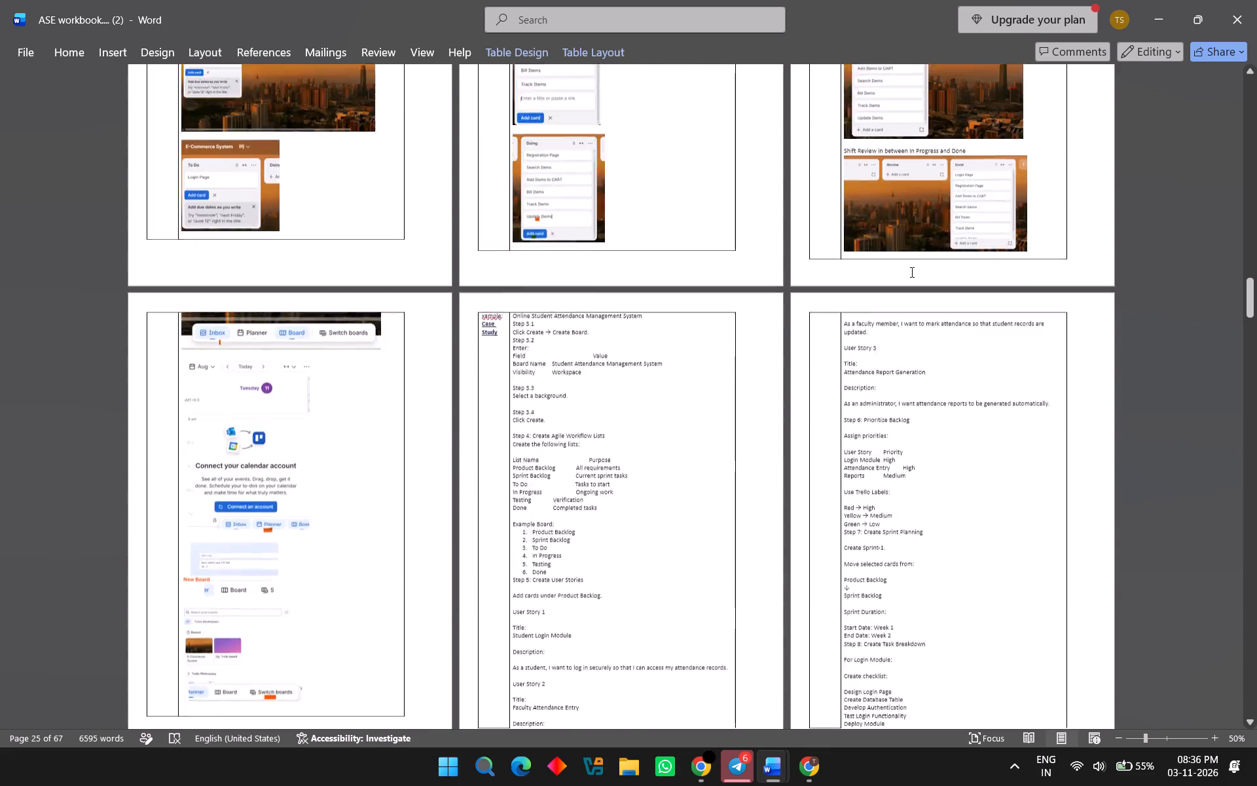
scroll(911, 272, up, 7)
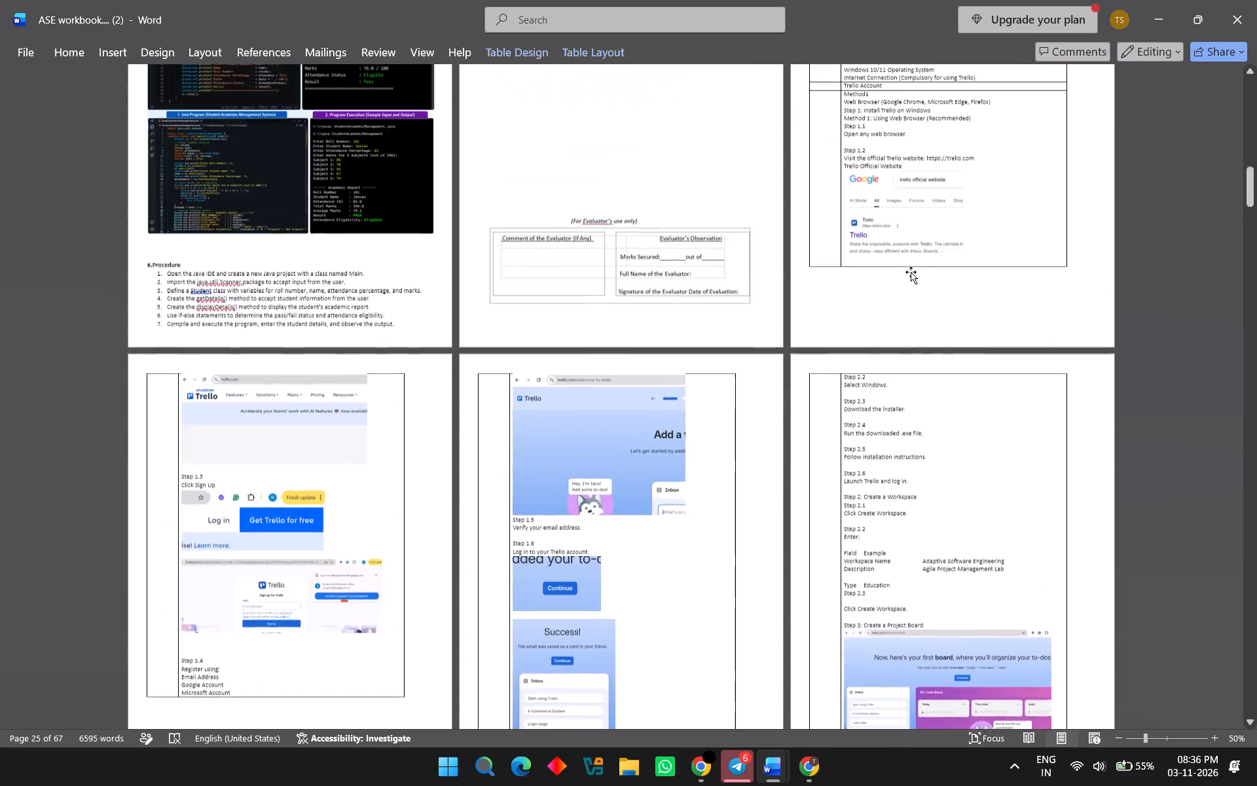
scroll(911, 272, up, 3)
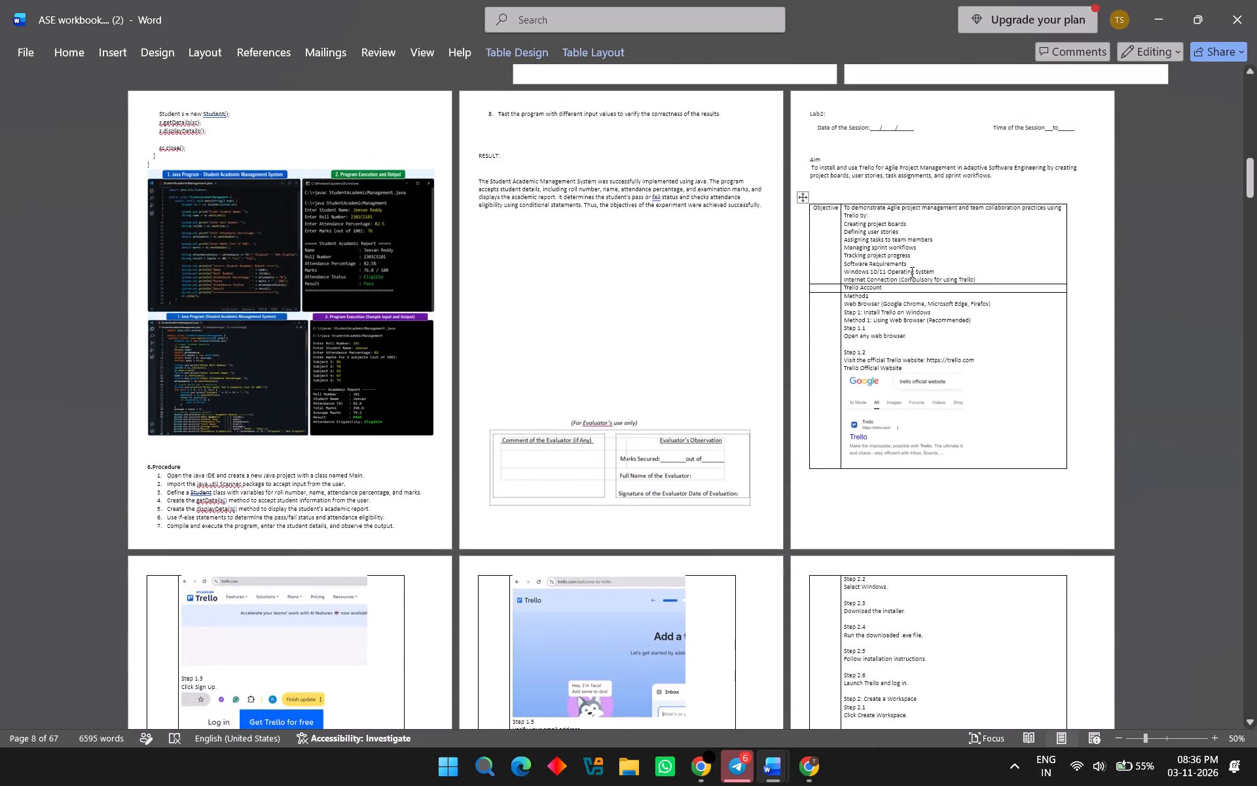
Open the print preview and examine the workbook's cover, vision and evaluation pages through the first pages of Lab 1.
key(ctrl+p)
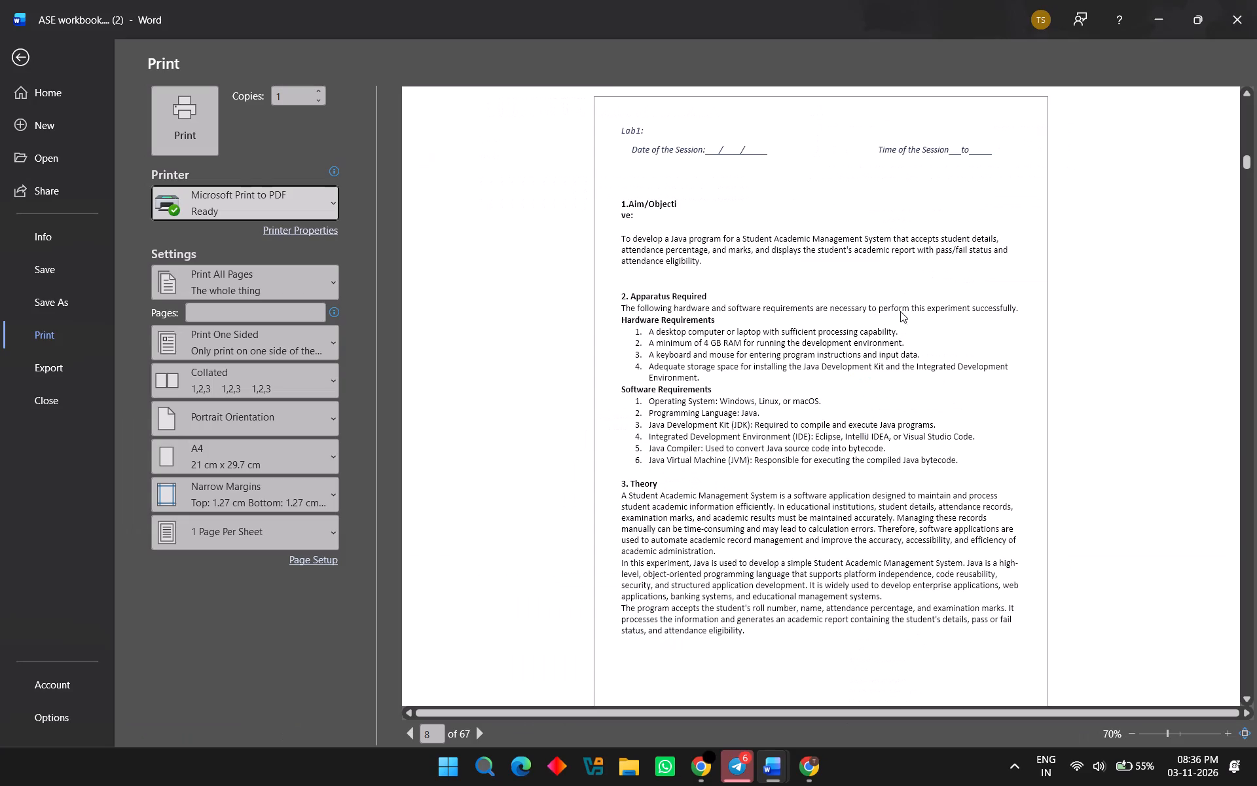
scroll(886, 351, up, 20)
scroll(886, 351, up, 20)
scroll(886, 351, up, 7)
key(Right)
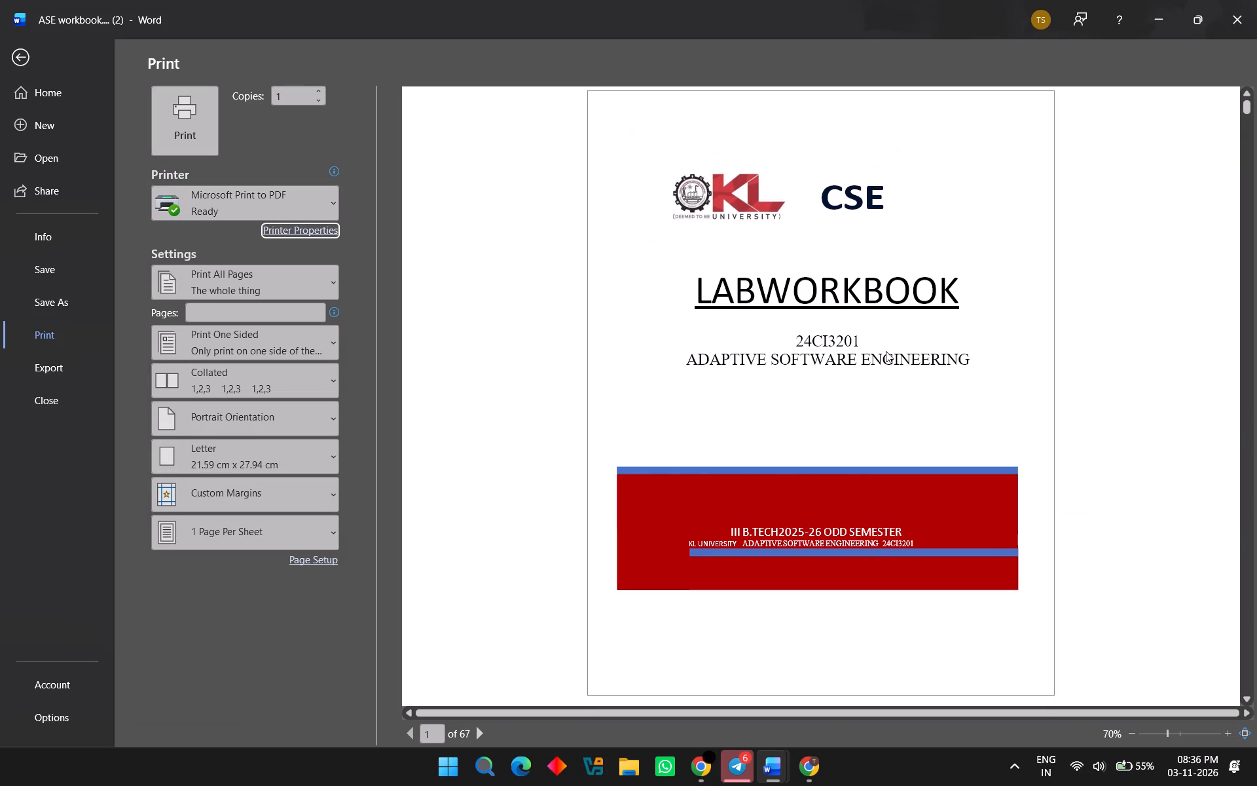
key(Down)
click(732, 359)
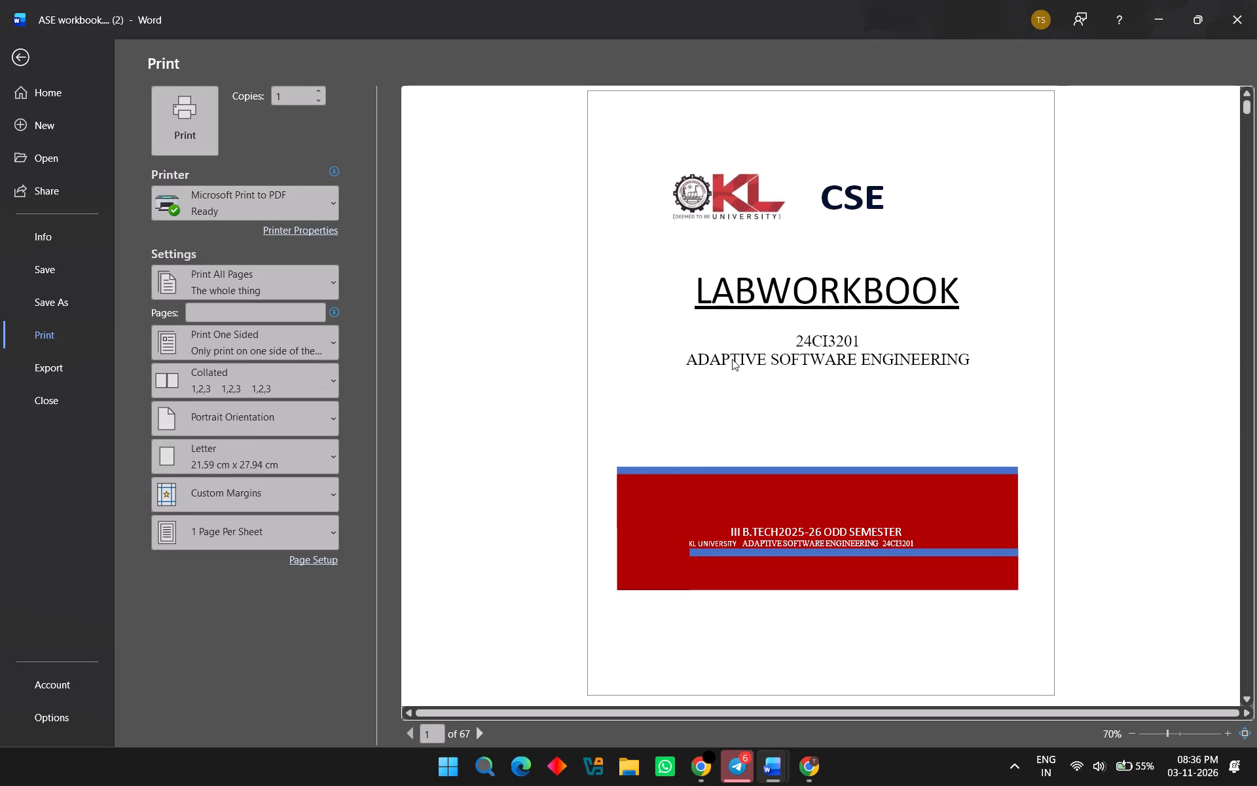
key(Down)
key(Down)
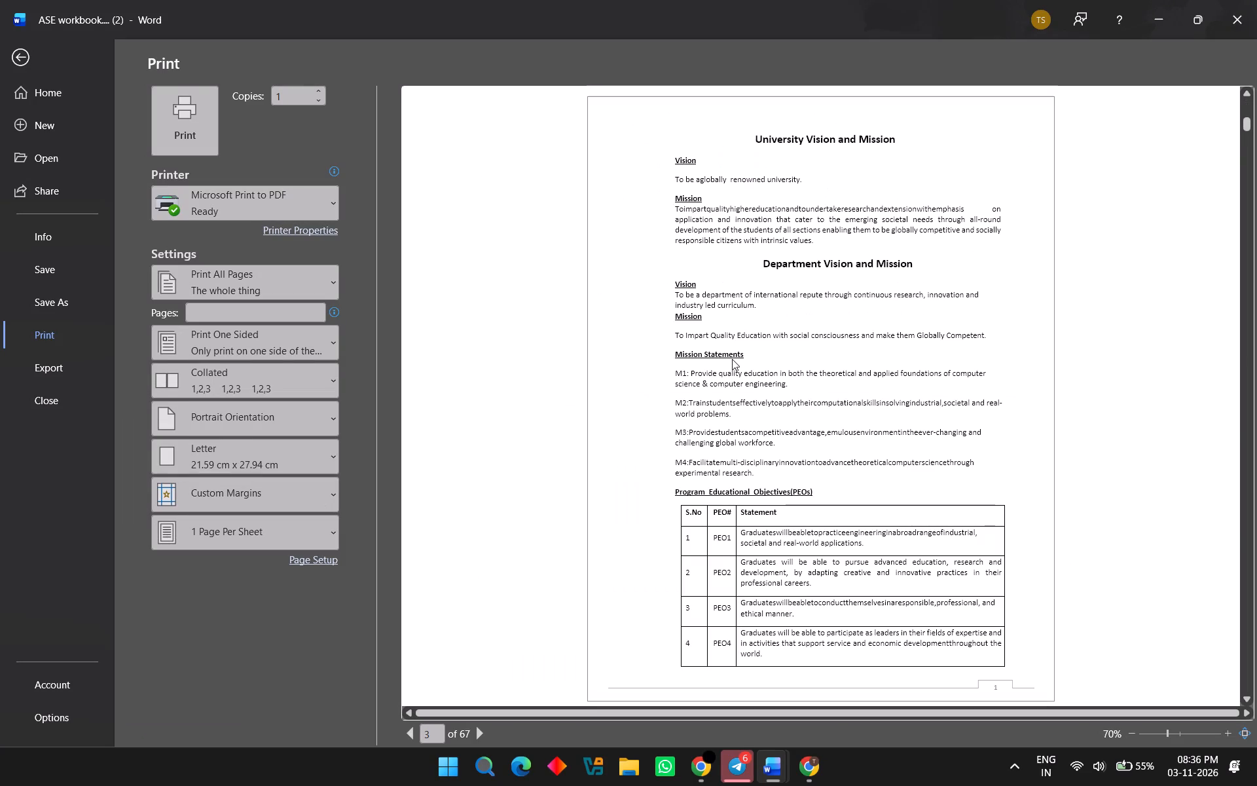
key(Down)
key(Down)
key(Down)
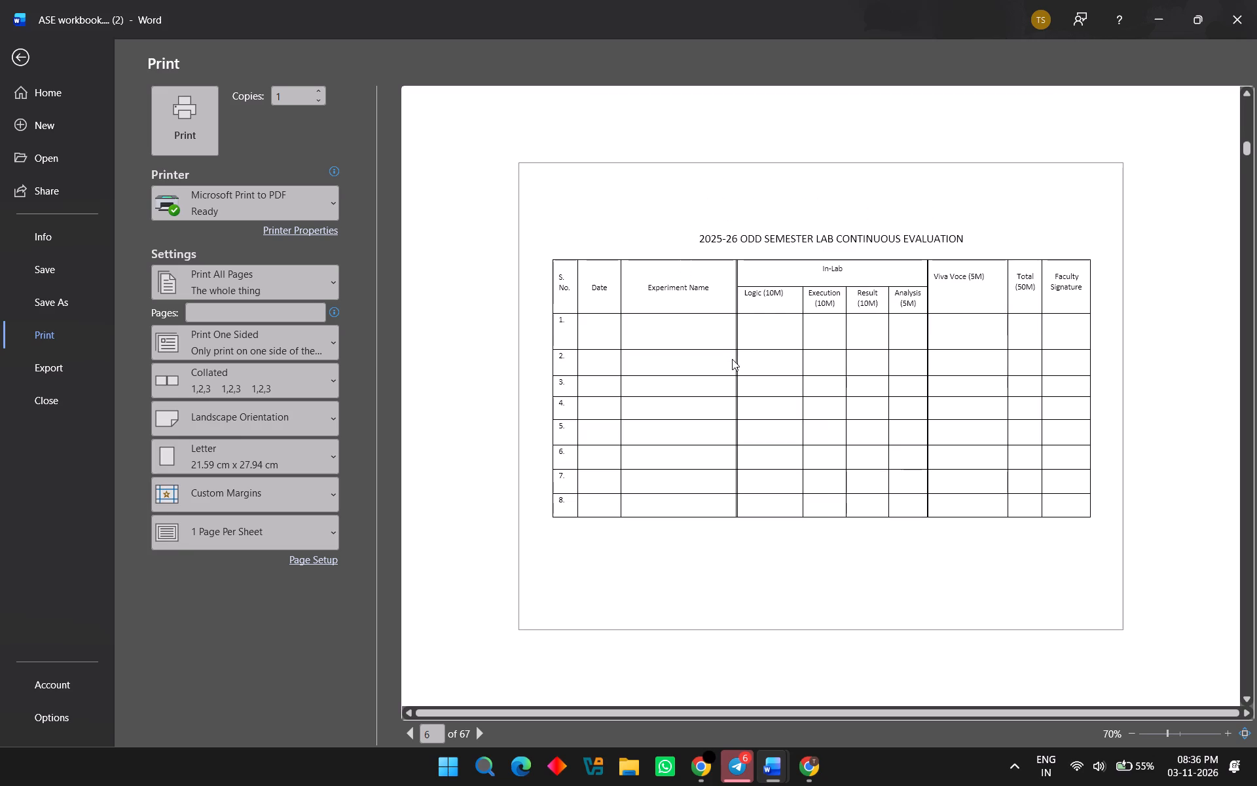
key(Down)
key(Down)
key(Down)
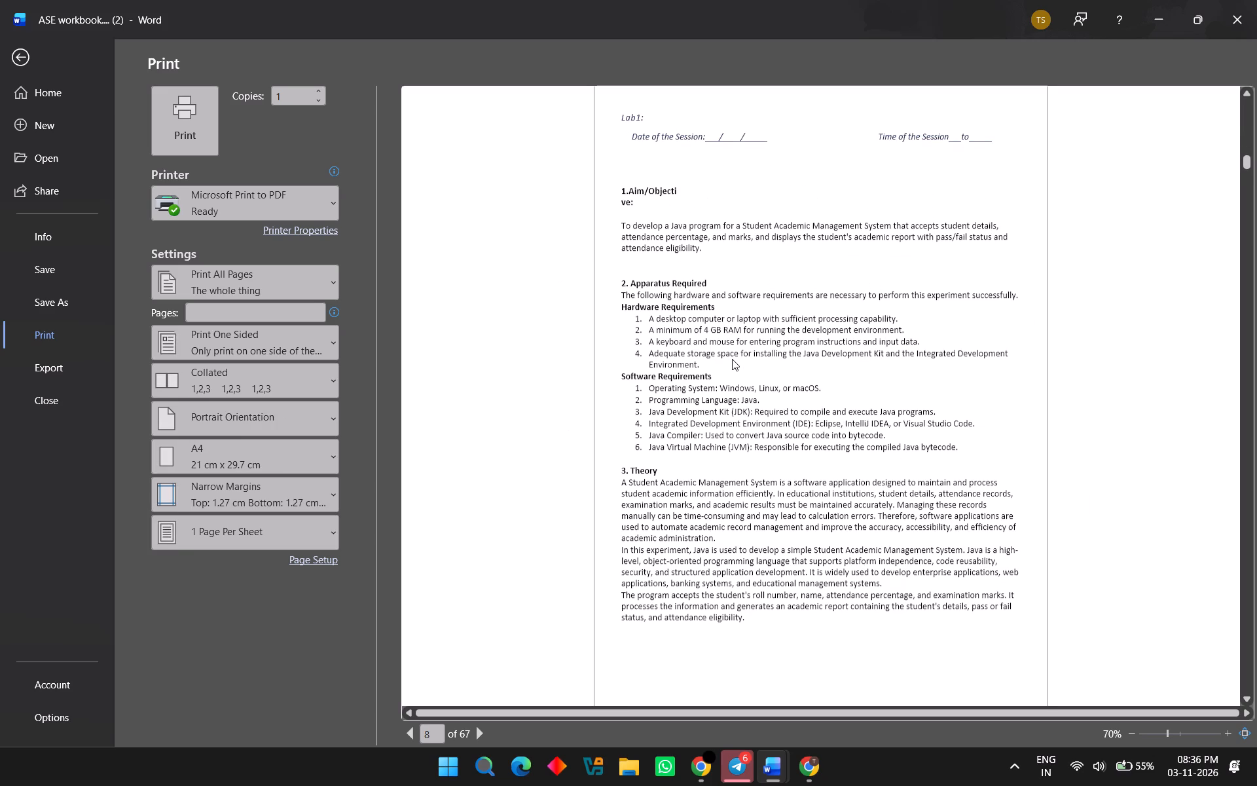
key(Down)
key(Down)
key(Down)
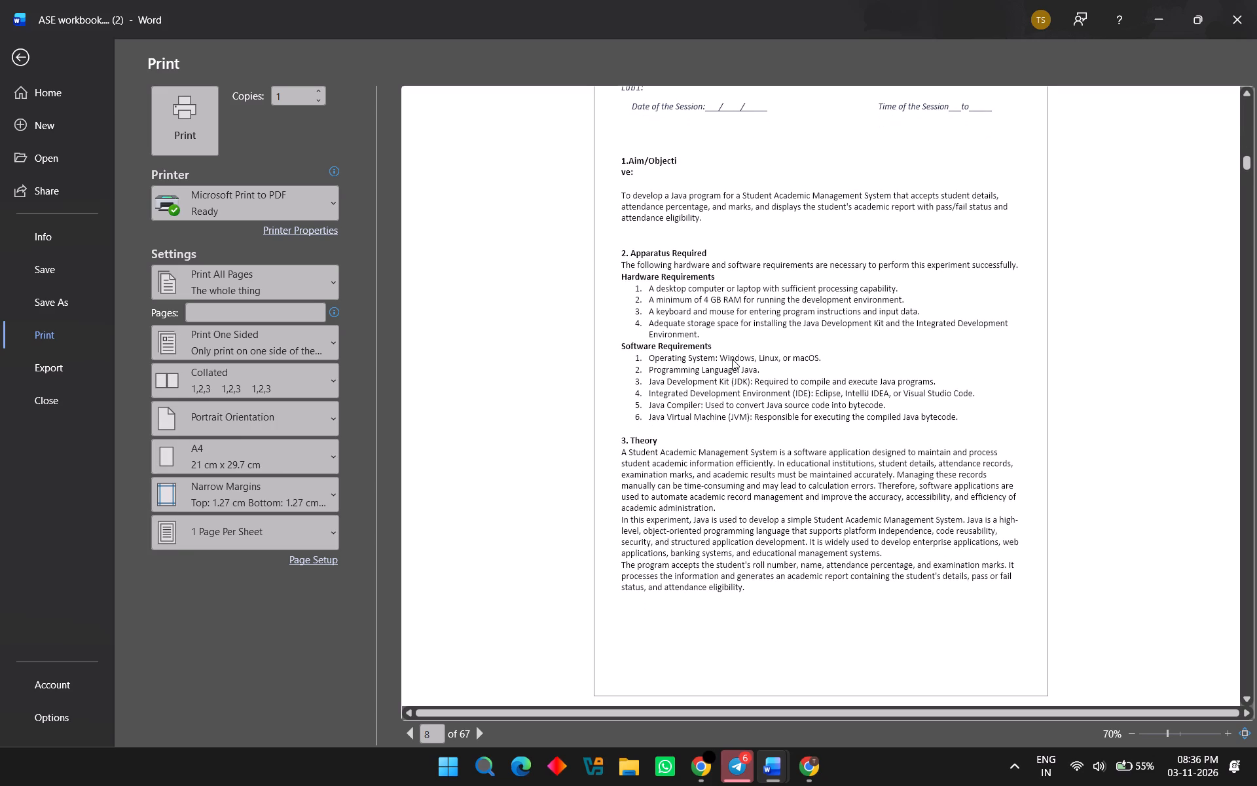
key(Right)
key(Right)
click(591, 375)
ctrl+scroll(591, 375, down, 1)
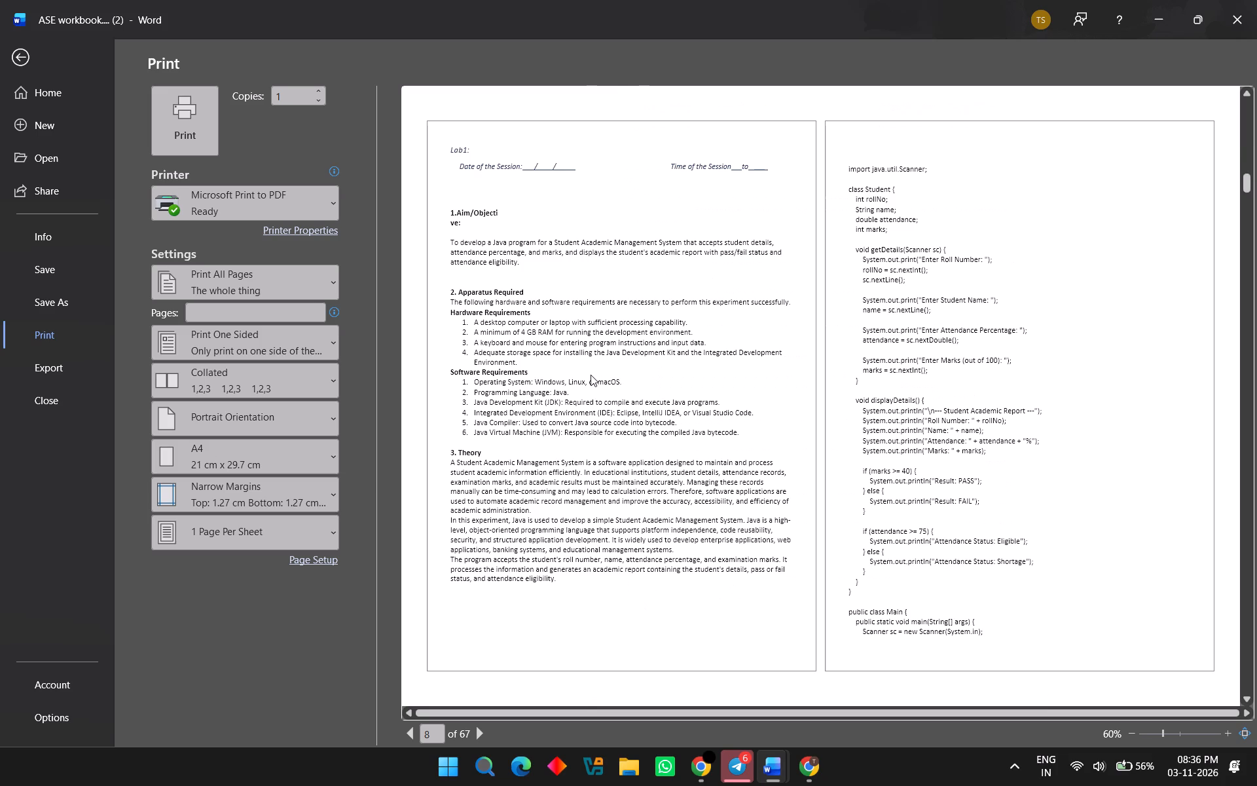
Check the print preview from Lab 1's program output through all of Lab 2 to Lab 3's first page.
key(Right)
key(Down)
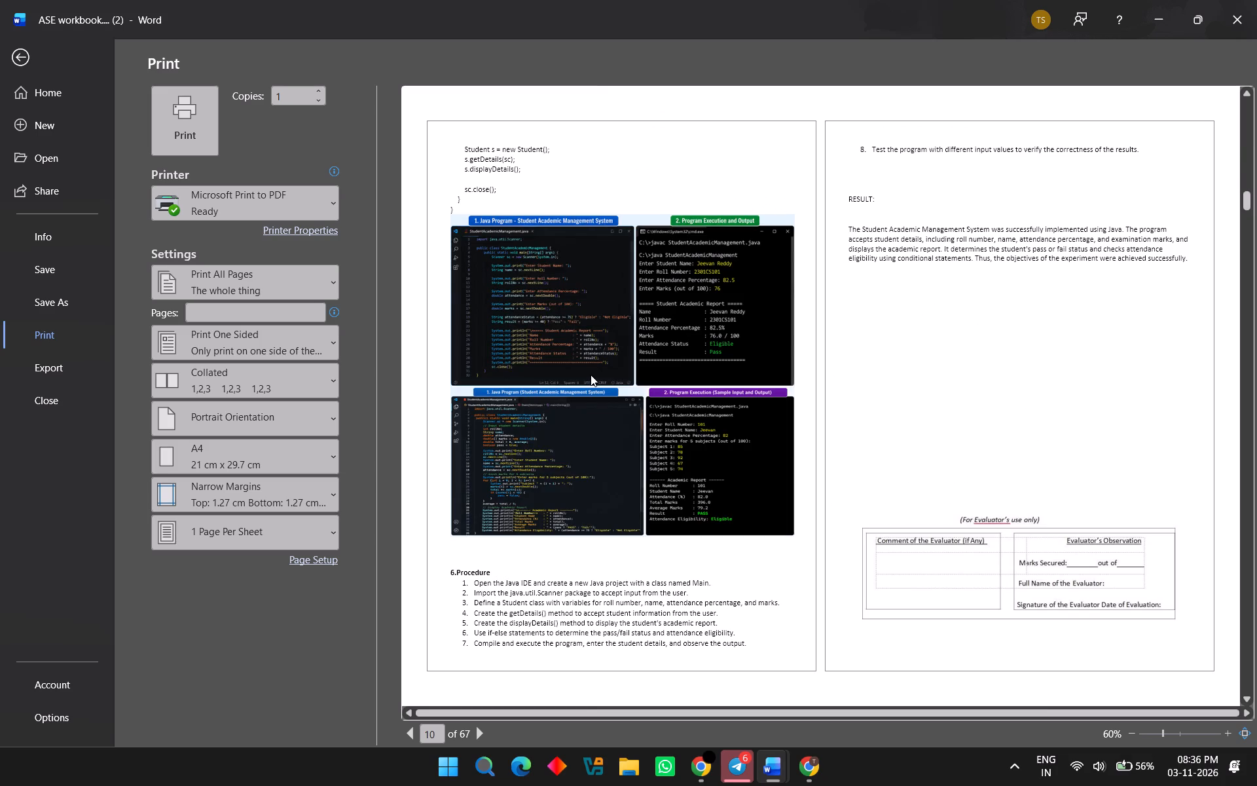
key(Down)
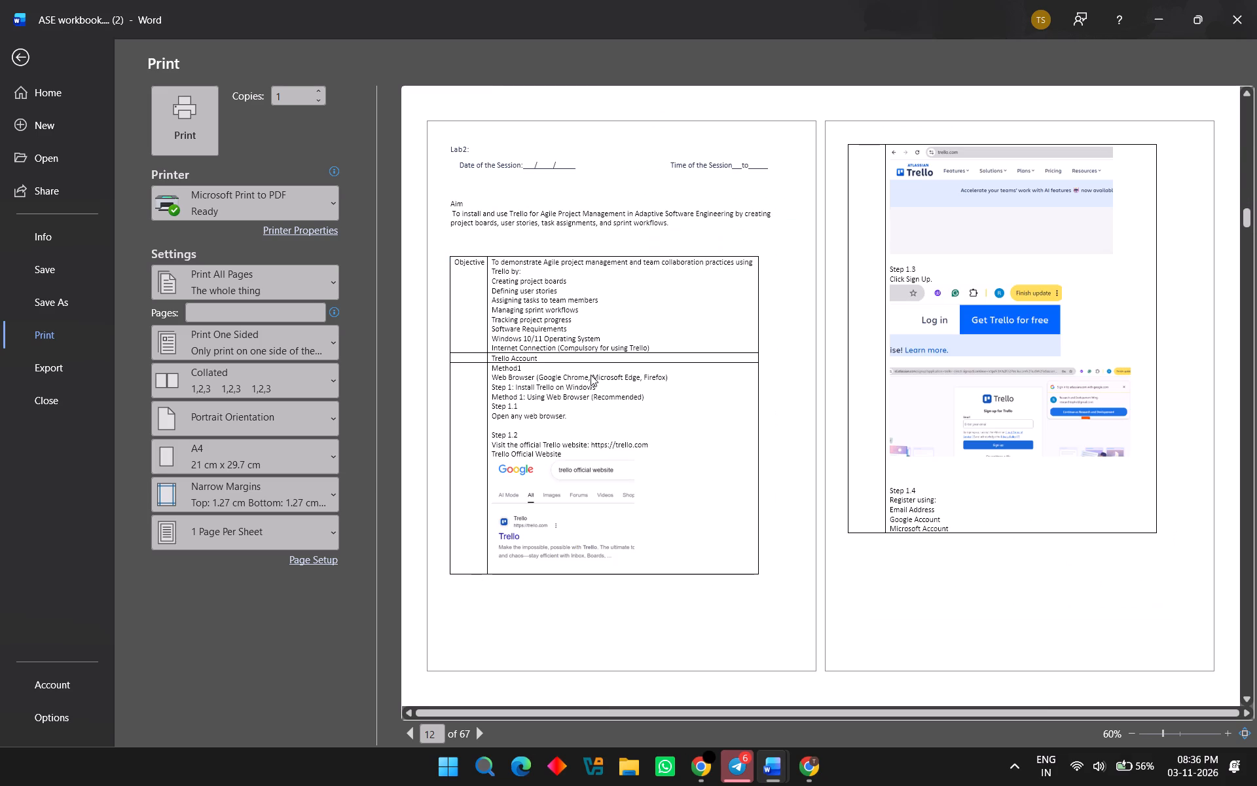
key(Down)
key(Down)
key(Down)
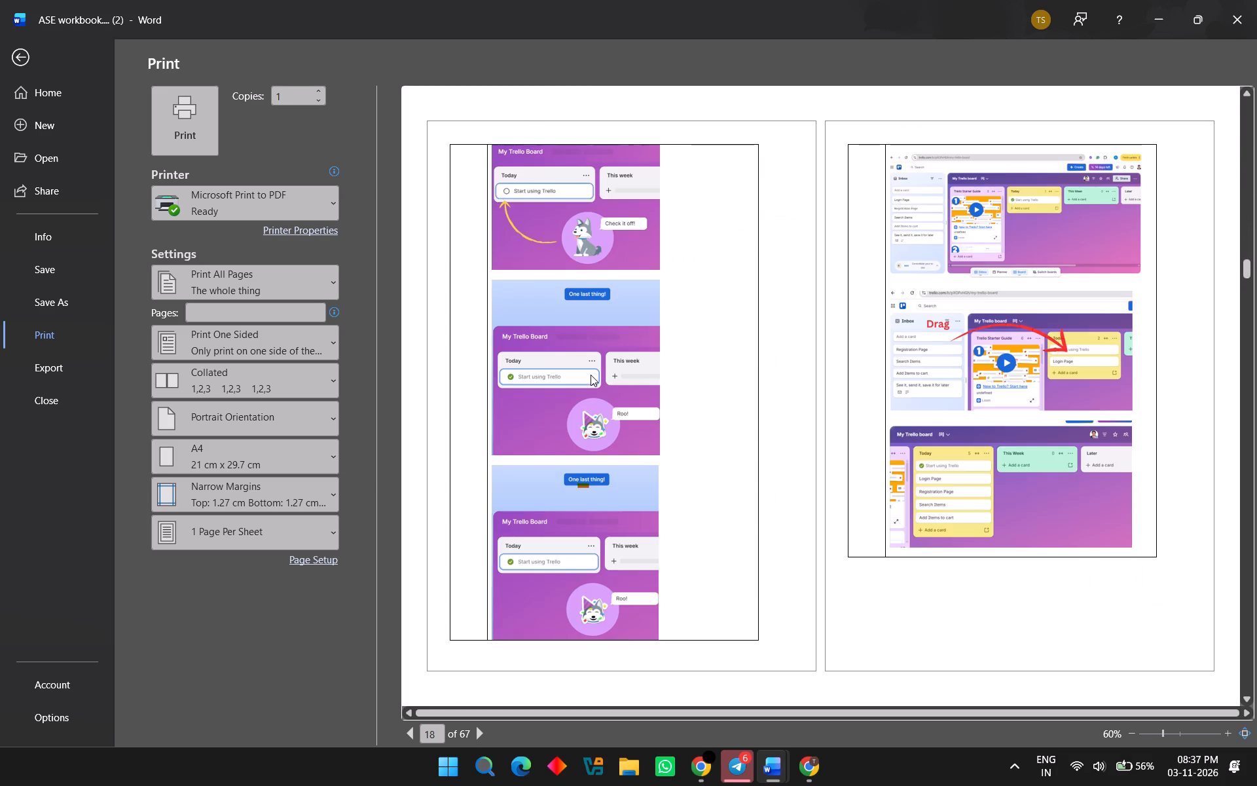
key(Down)
key(Down)
key(Down)
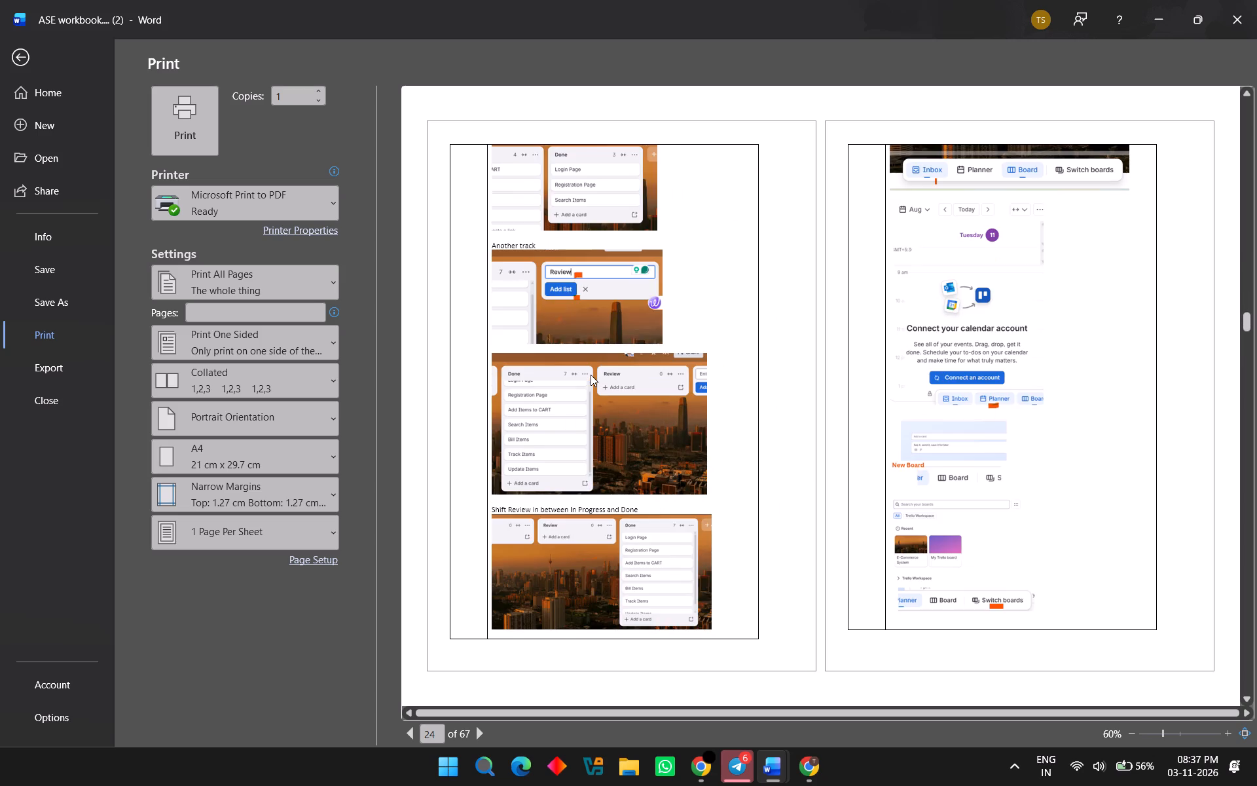
key(Down)
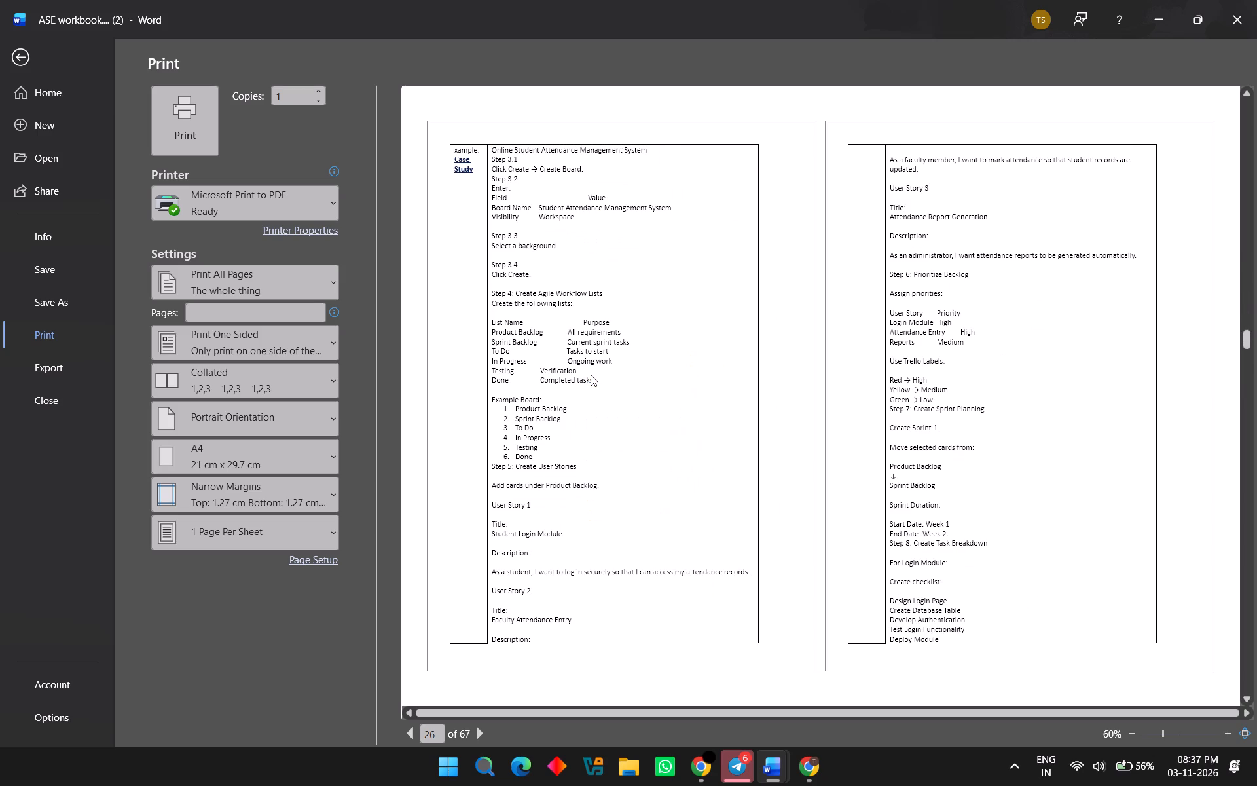
key(Down)
key(Down)
key(Down)
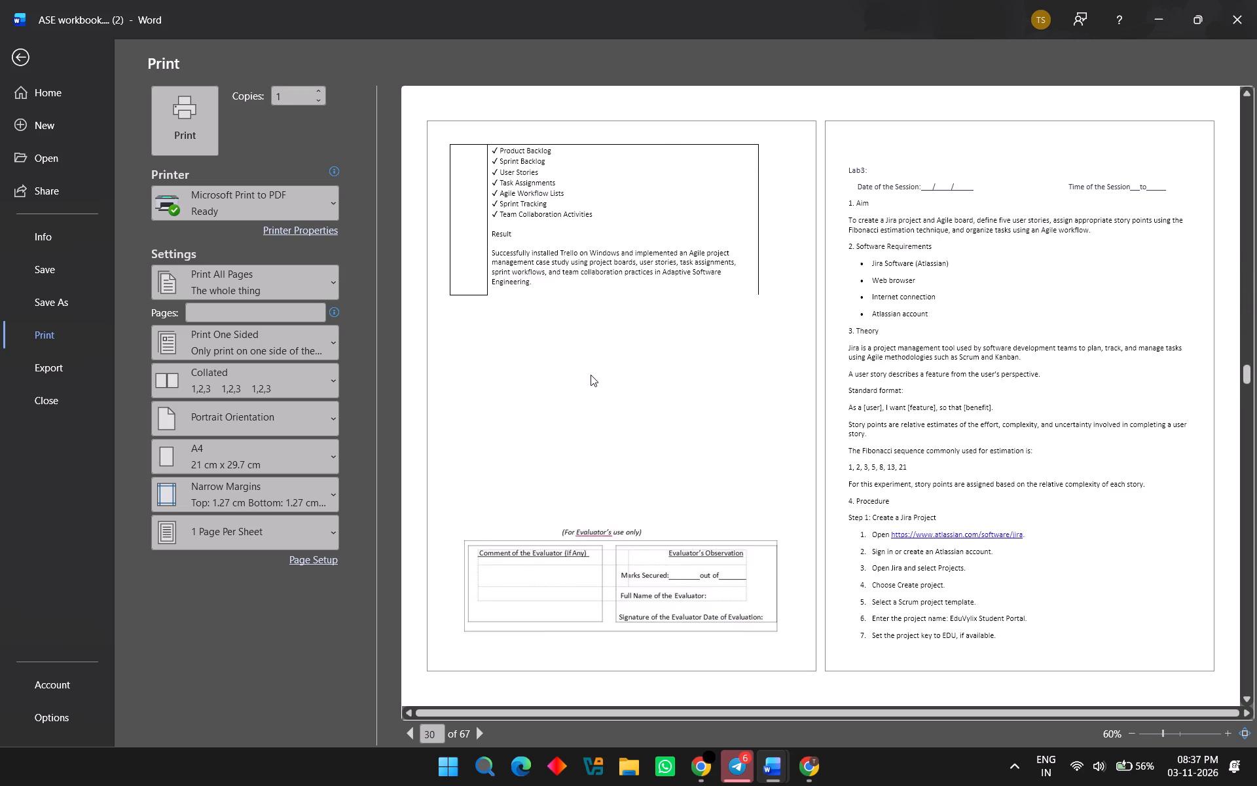
Check the print preview of Labs 3 to 5, up to the page where Lab 6 starts.
key(Left)
key(Up)
key(Down)
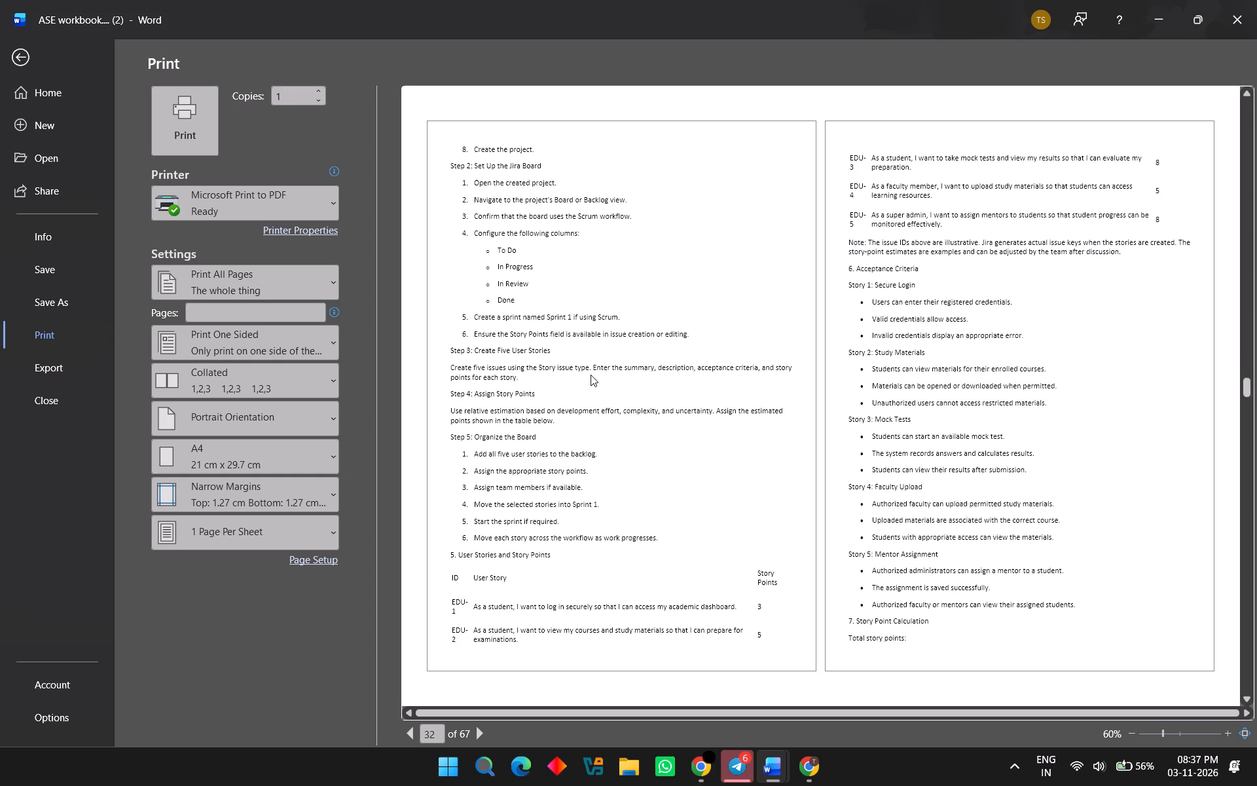
key(Down)
key(Down)
key(Down)
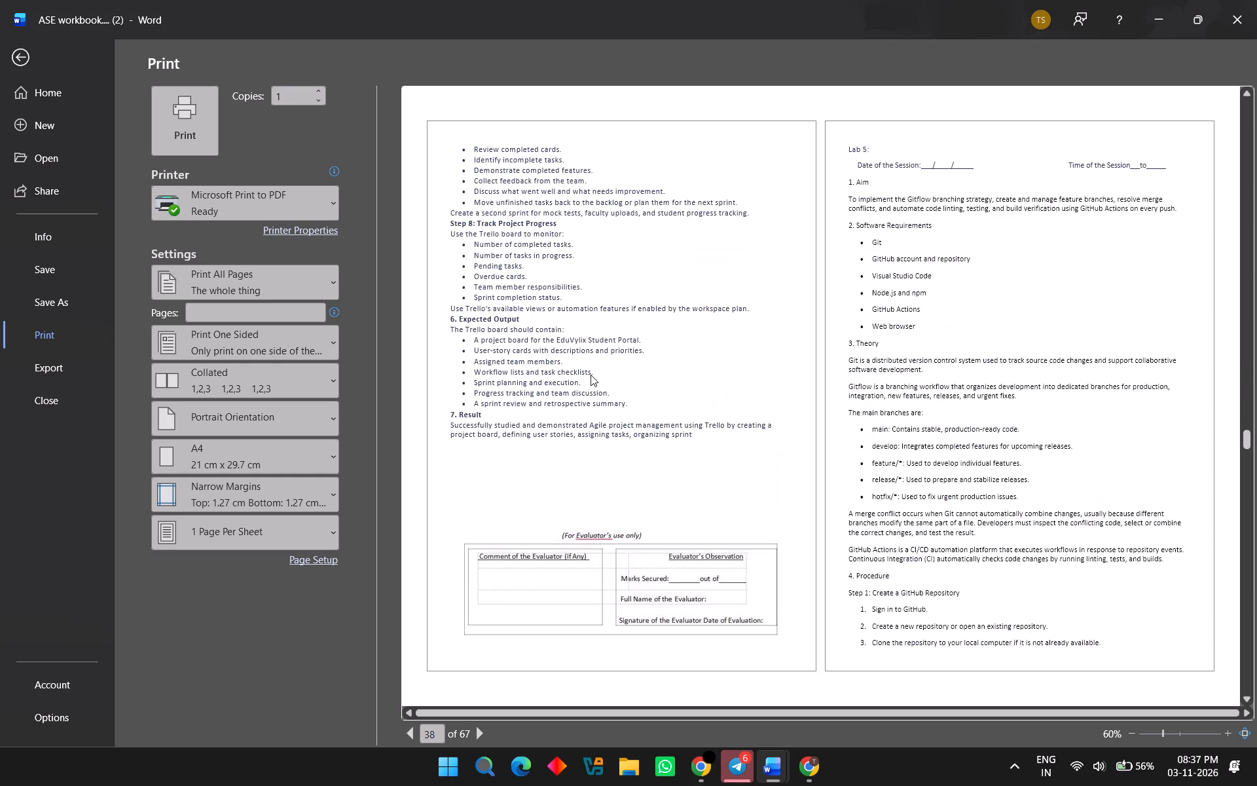
key(Down)
key(Down)
key(Down)
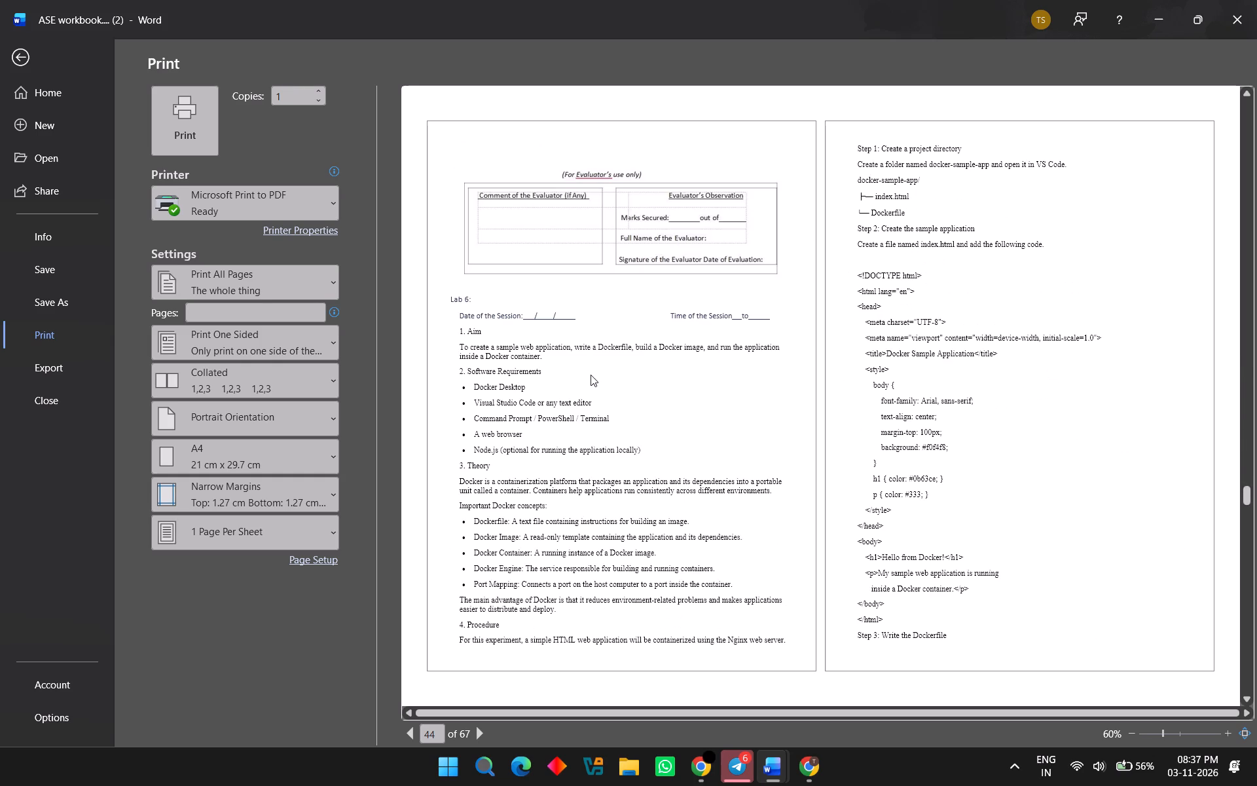
key(Up)
key(Down)
key(Down)
key(Down)
key(Up)
key(Down)
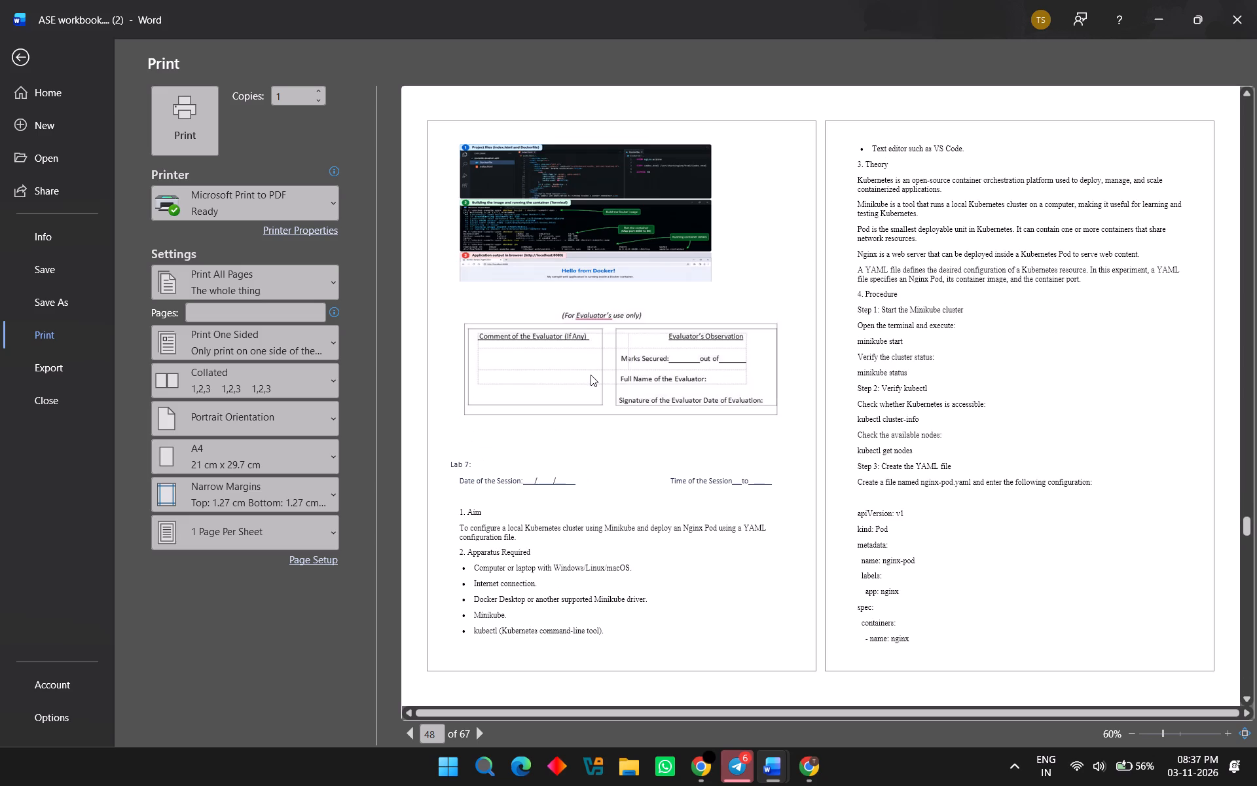
key(Up)
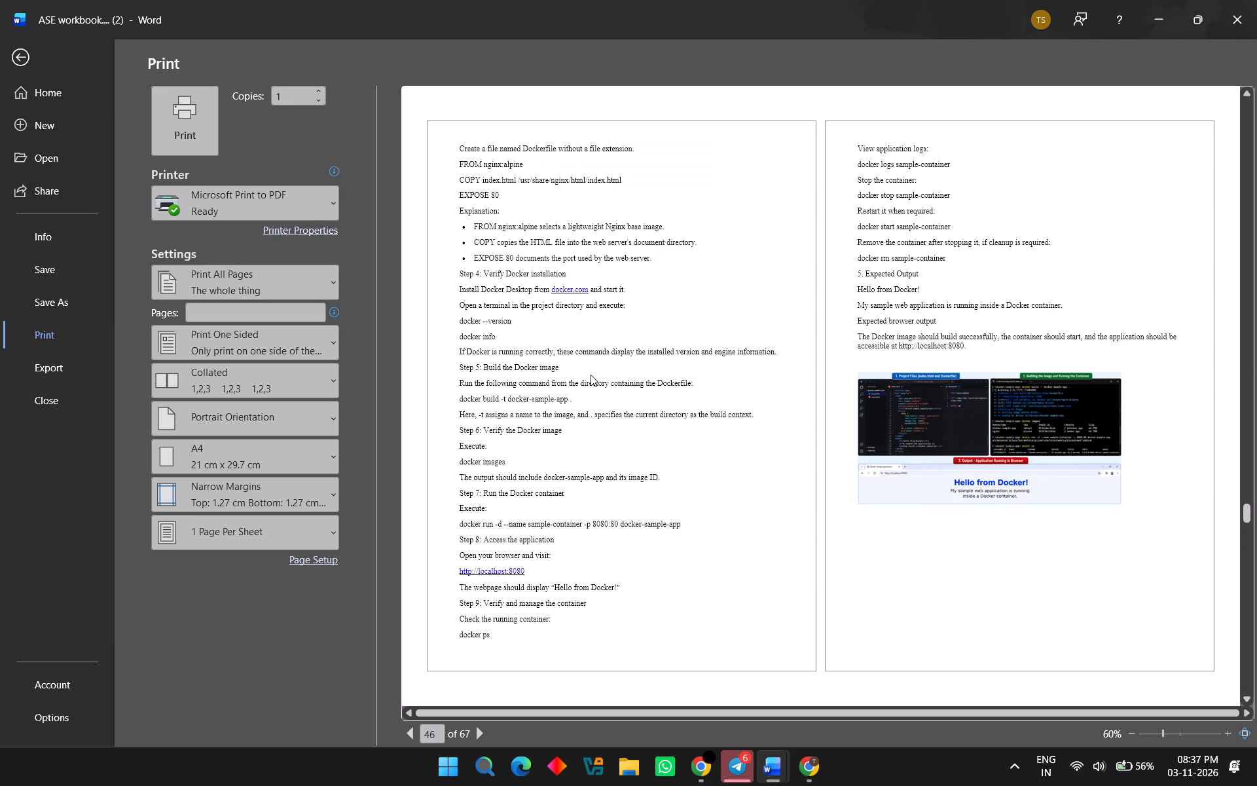
key(Down)
key(Down)
key(Down)
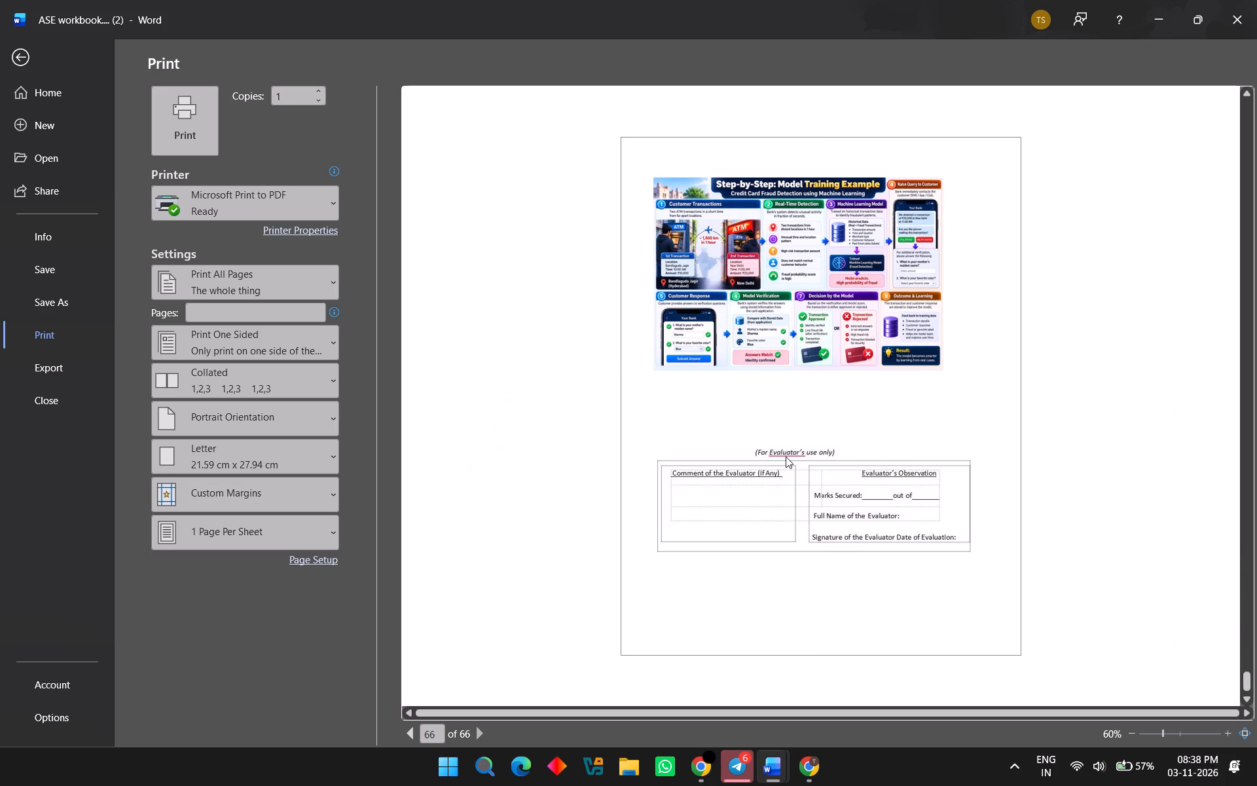
key(Down)
key(Escape)
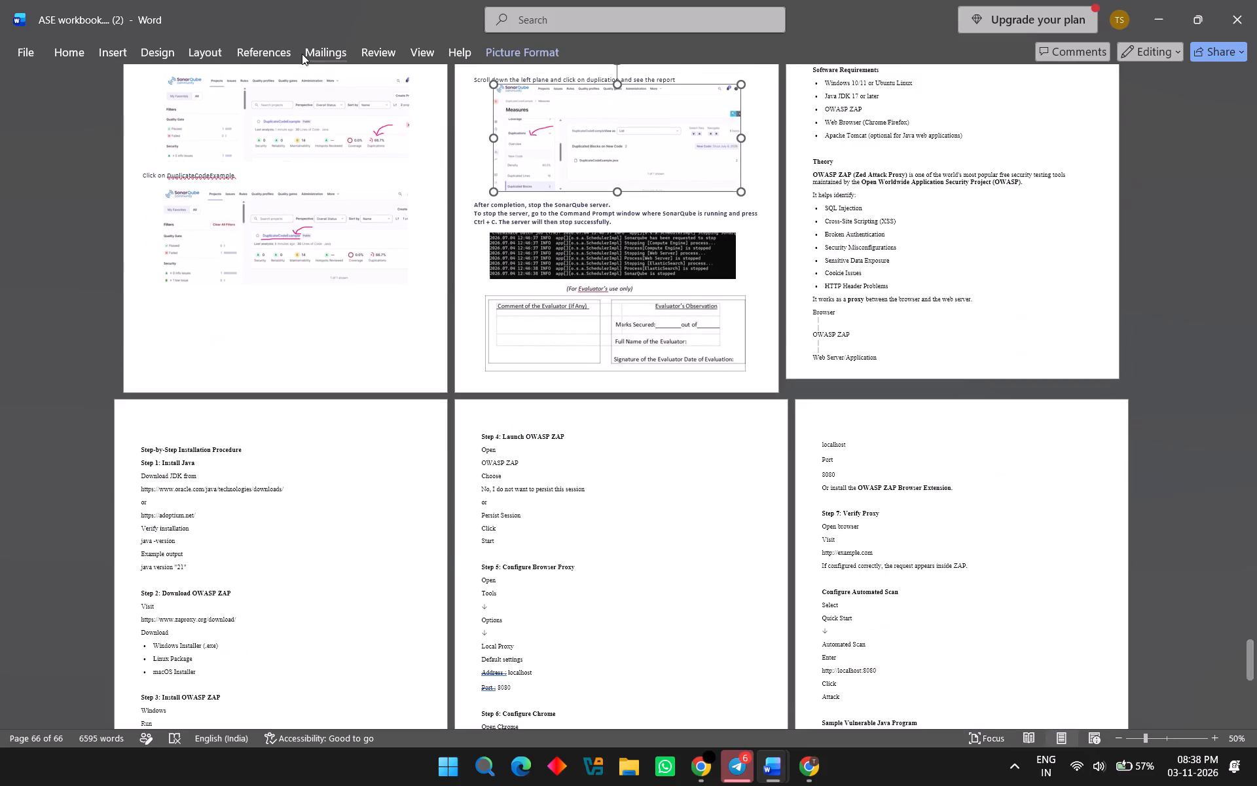
Save the changes to the ASE workbook document under its existing name.
key(ctrl+s)
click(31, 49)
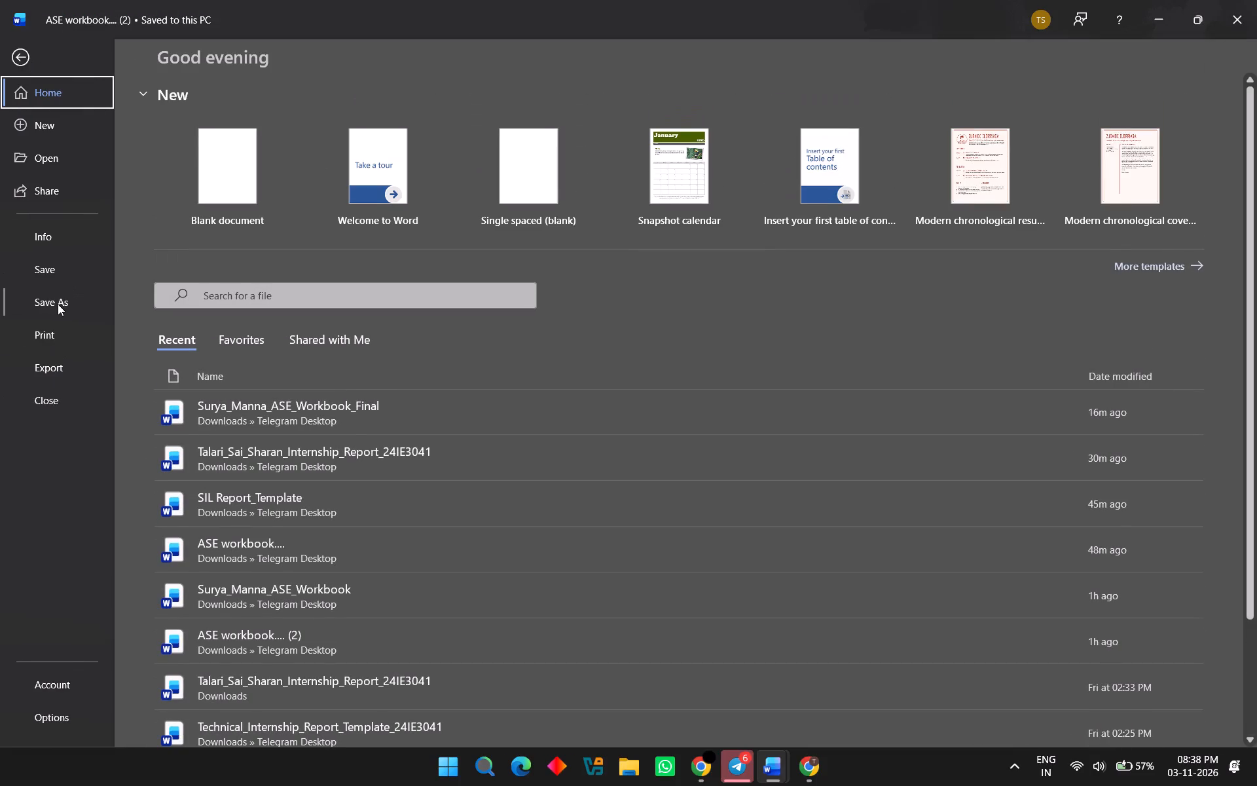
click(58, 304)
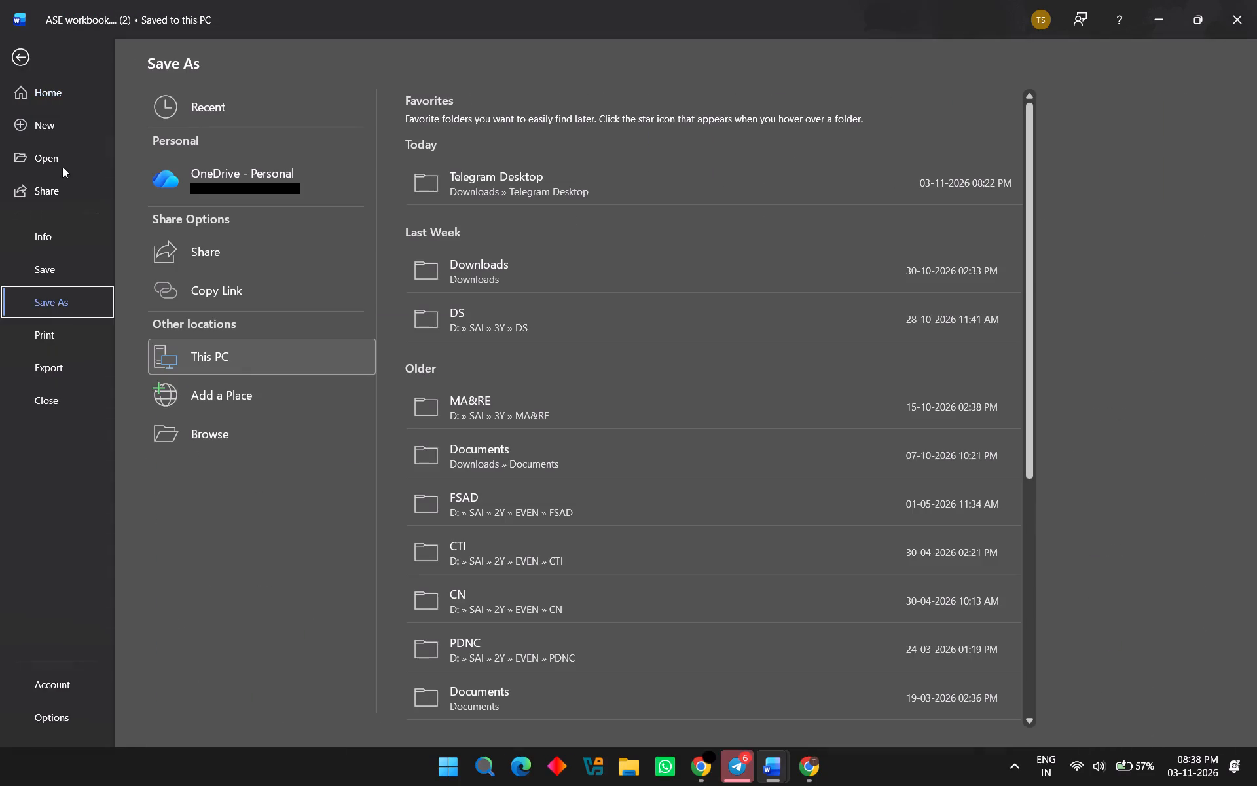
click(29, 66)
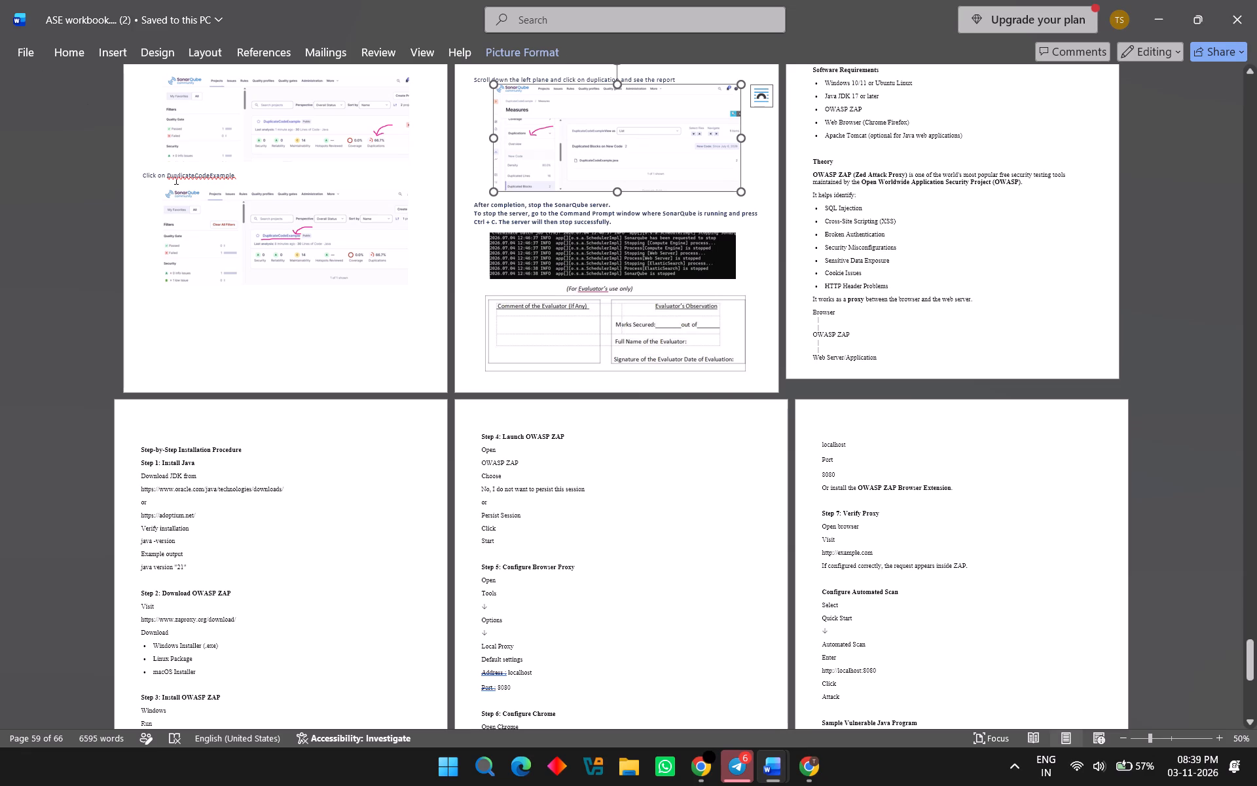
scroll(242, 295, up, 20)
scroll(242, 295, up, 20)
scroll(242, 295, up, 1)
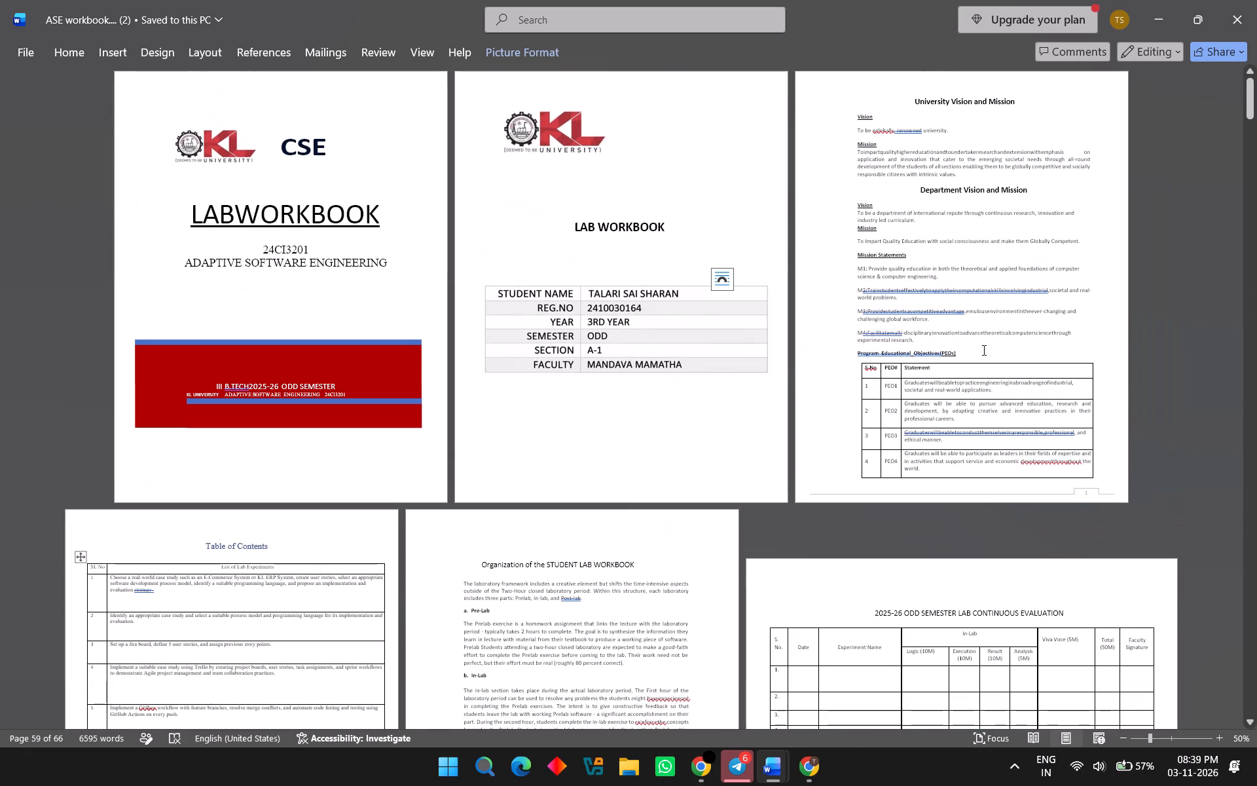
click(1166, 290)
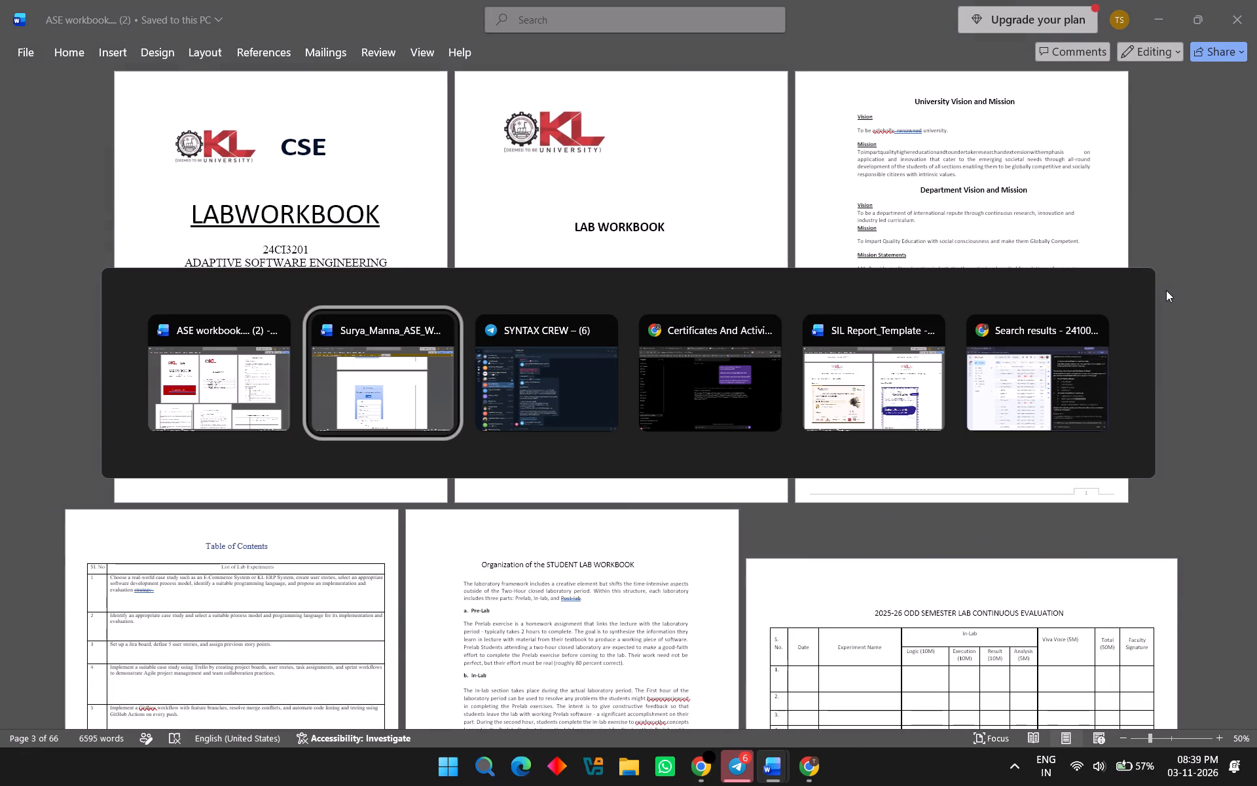
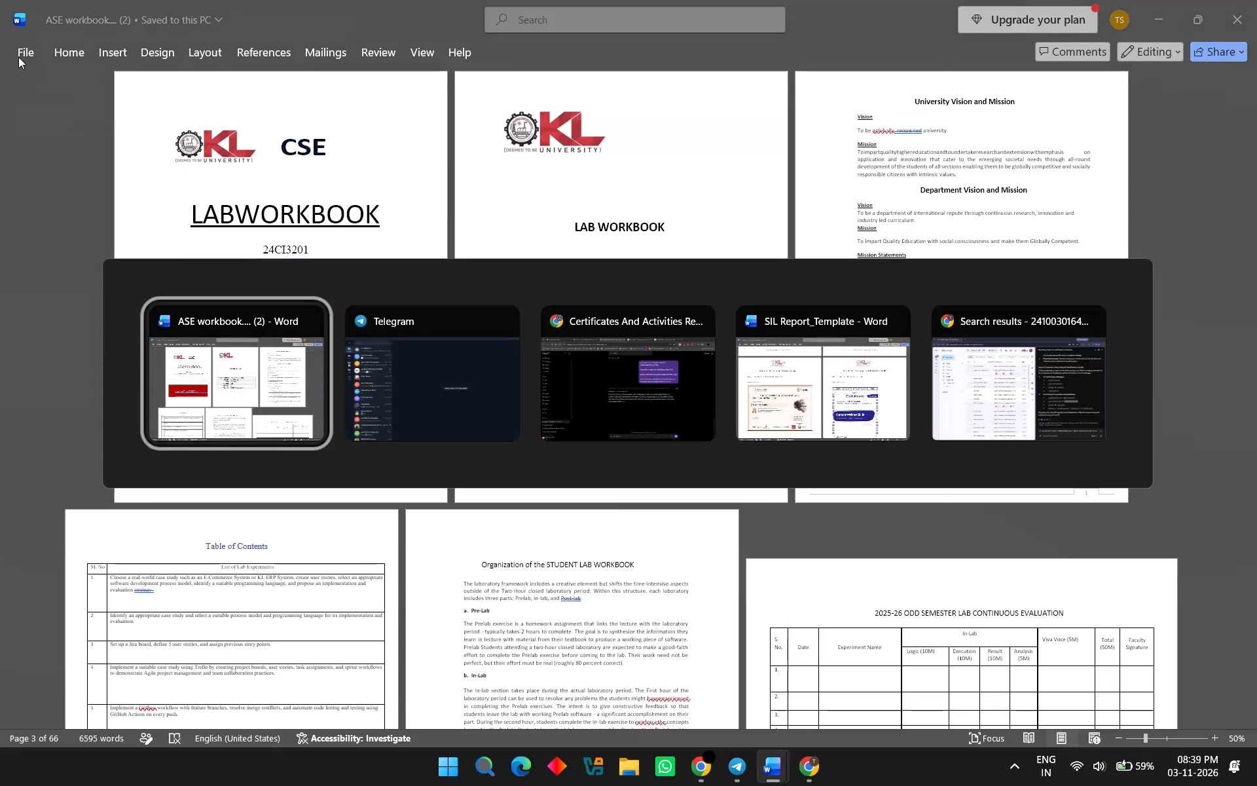
Start saving a copy of the lab workbook, going to the MA&RE folder in D: » SAI » 3Y.
click(18, 57)
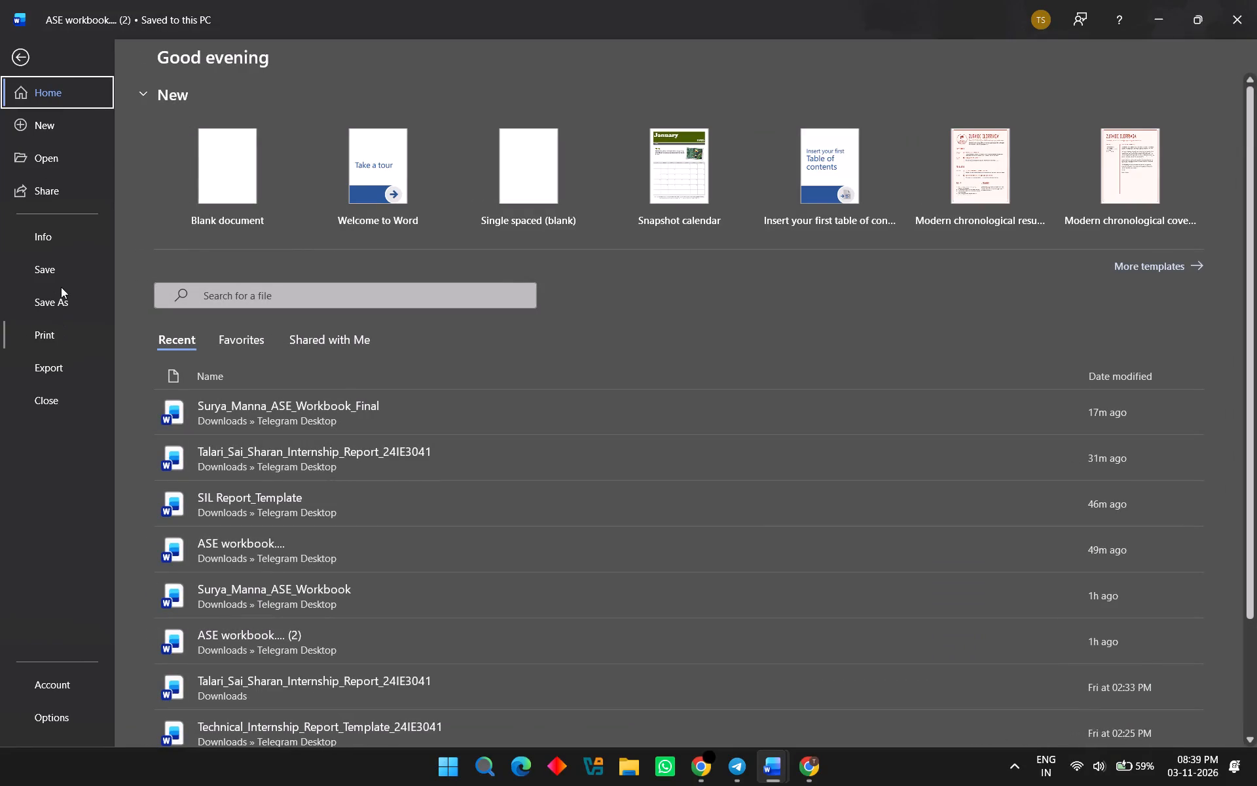
click(60, 300)
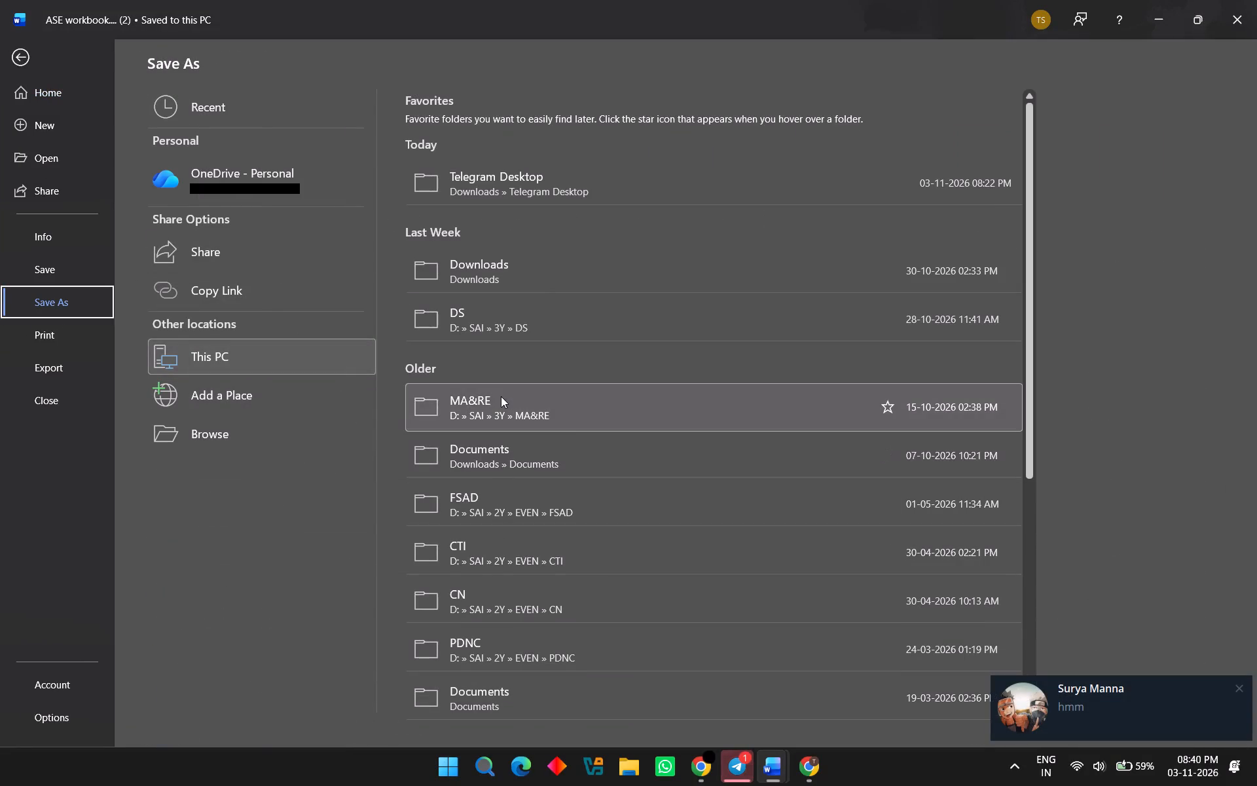
click(501, 396)
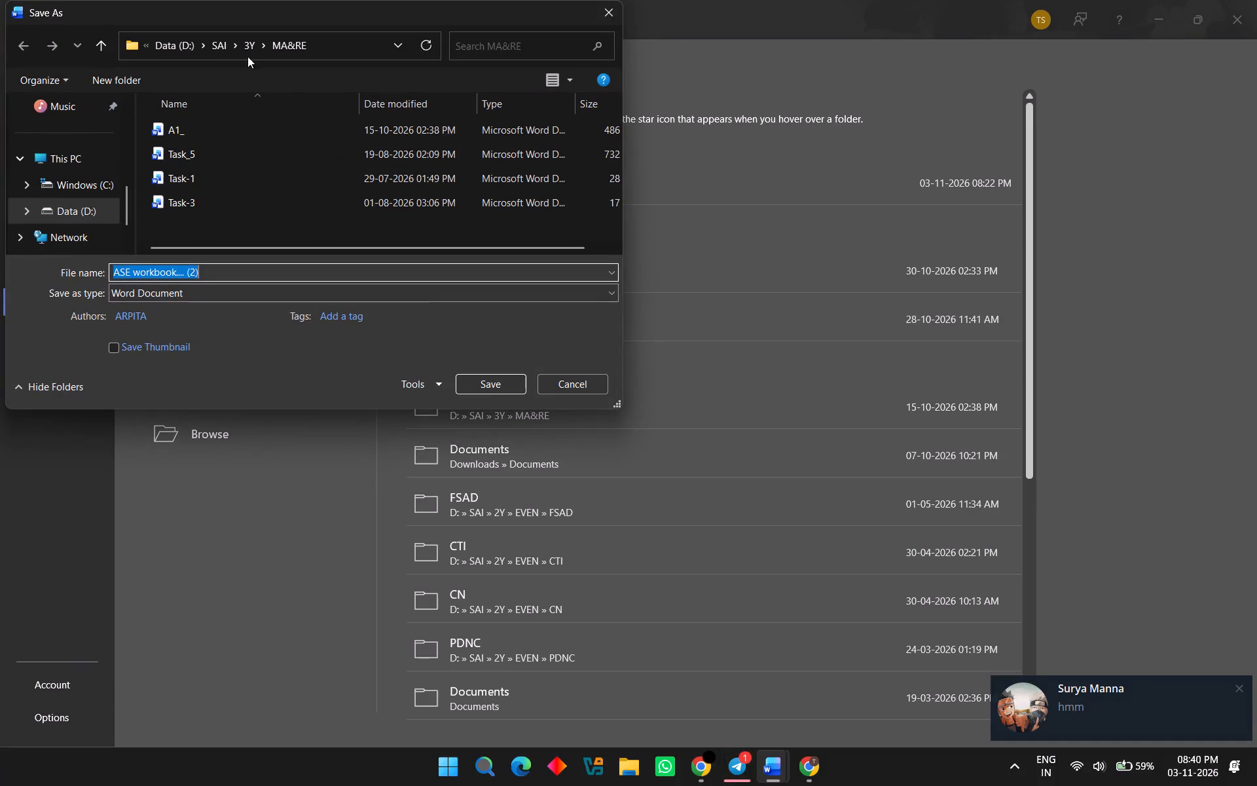
Choose the ASE folder inside 3Y as the location for saving the workbook.
click(263, 51)
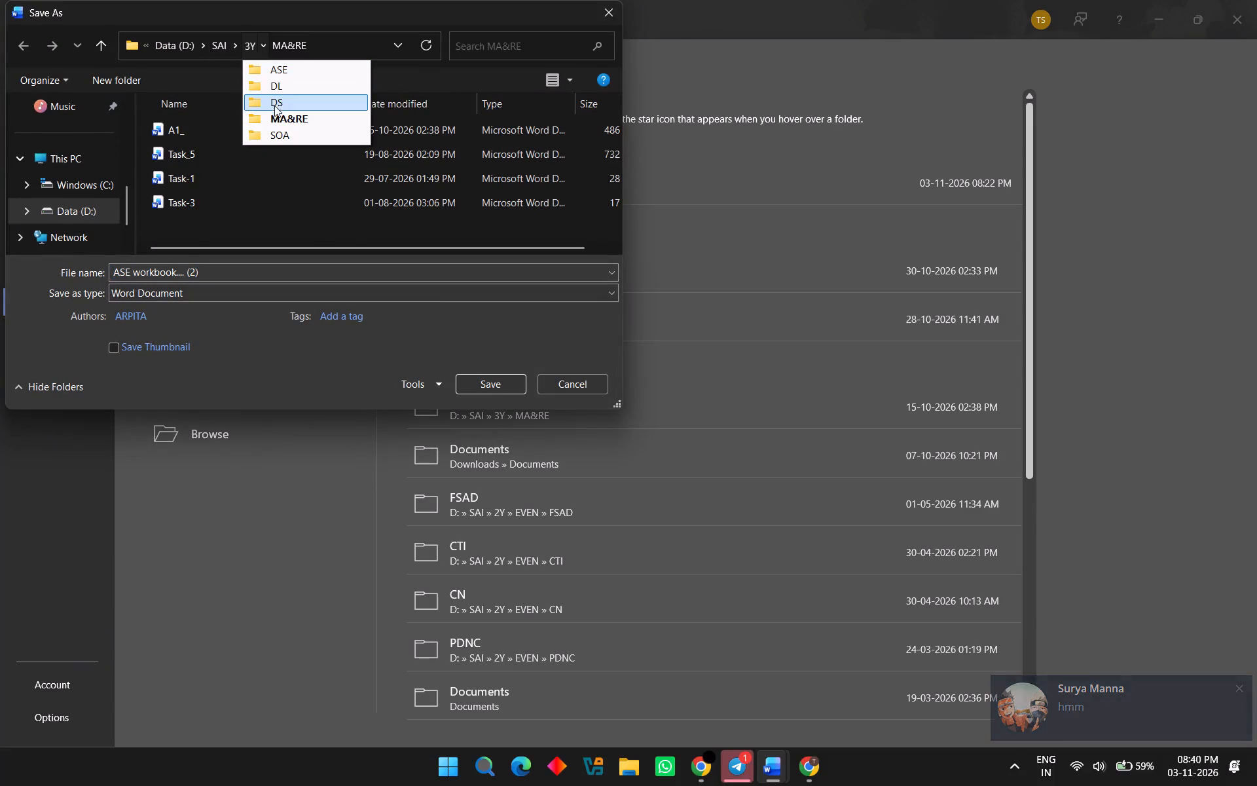
click(294, 71)
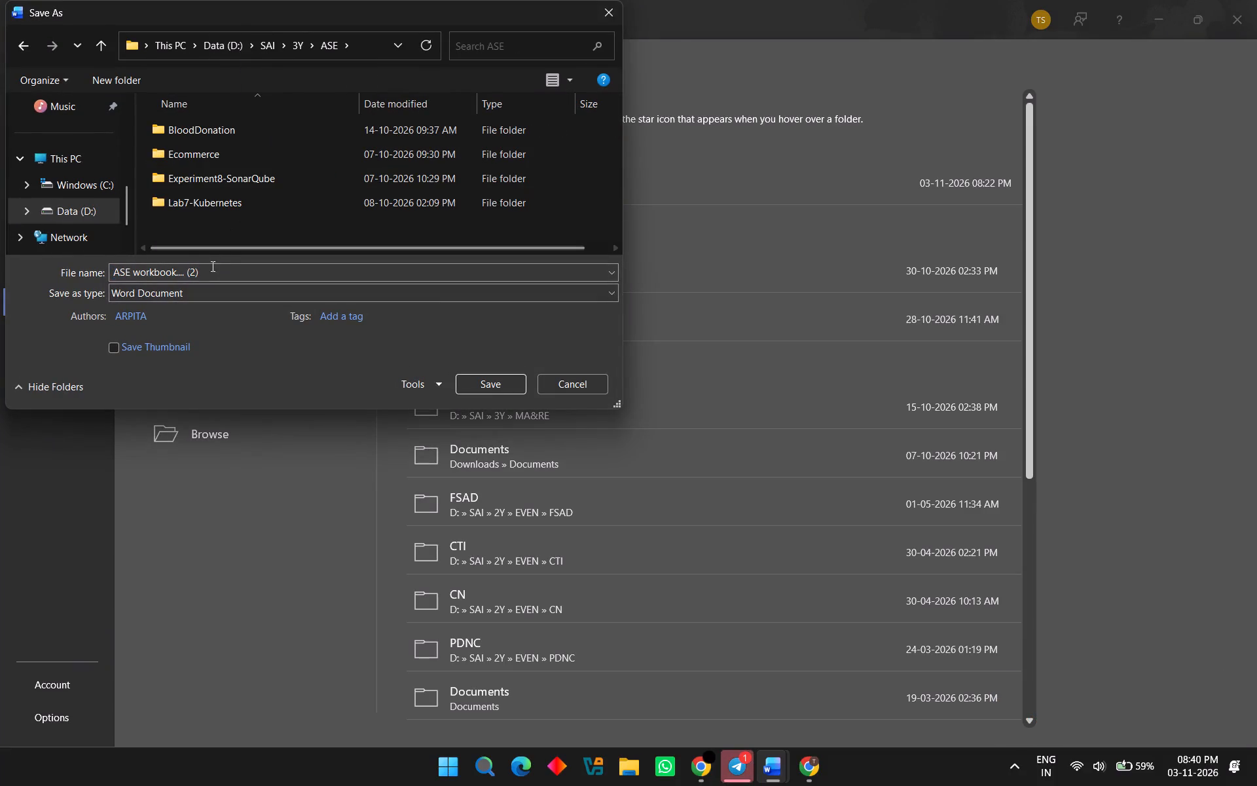
Rename the file as ASE Workbook_164, keeping the Word Document type.
drag(211, 267, 178, 271)
click(178, 271)
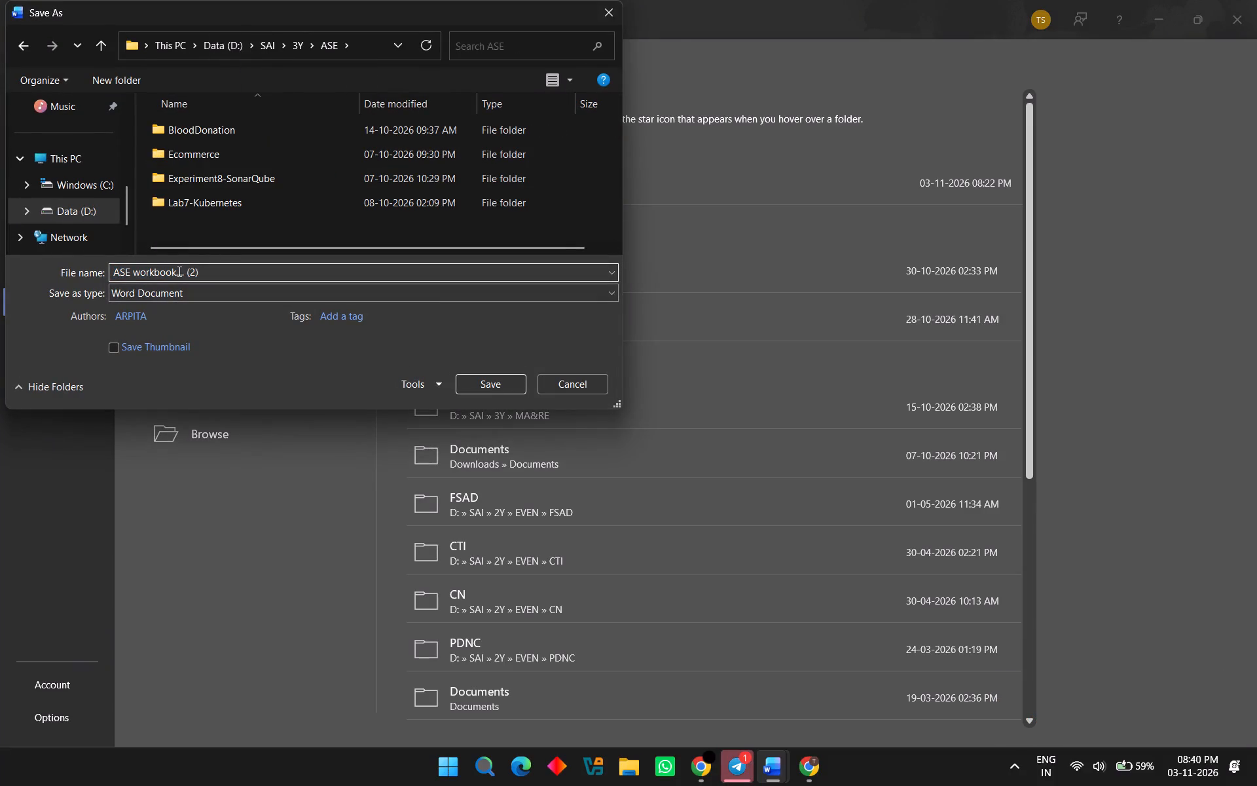
key(Right)
key(ctrl+Right)
key(ctrl+Right)
key(BackSpace)
key(BackSpace)
key(BackSpace)
key(BackSpace)
key(BackSpace)
key(BackSpace)
key(BackSpace)
key(BackSpace)
key(ctrl+Left)
key(Right)
key(BackSpace)
key(shift+w)
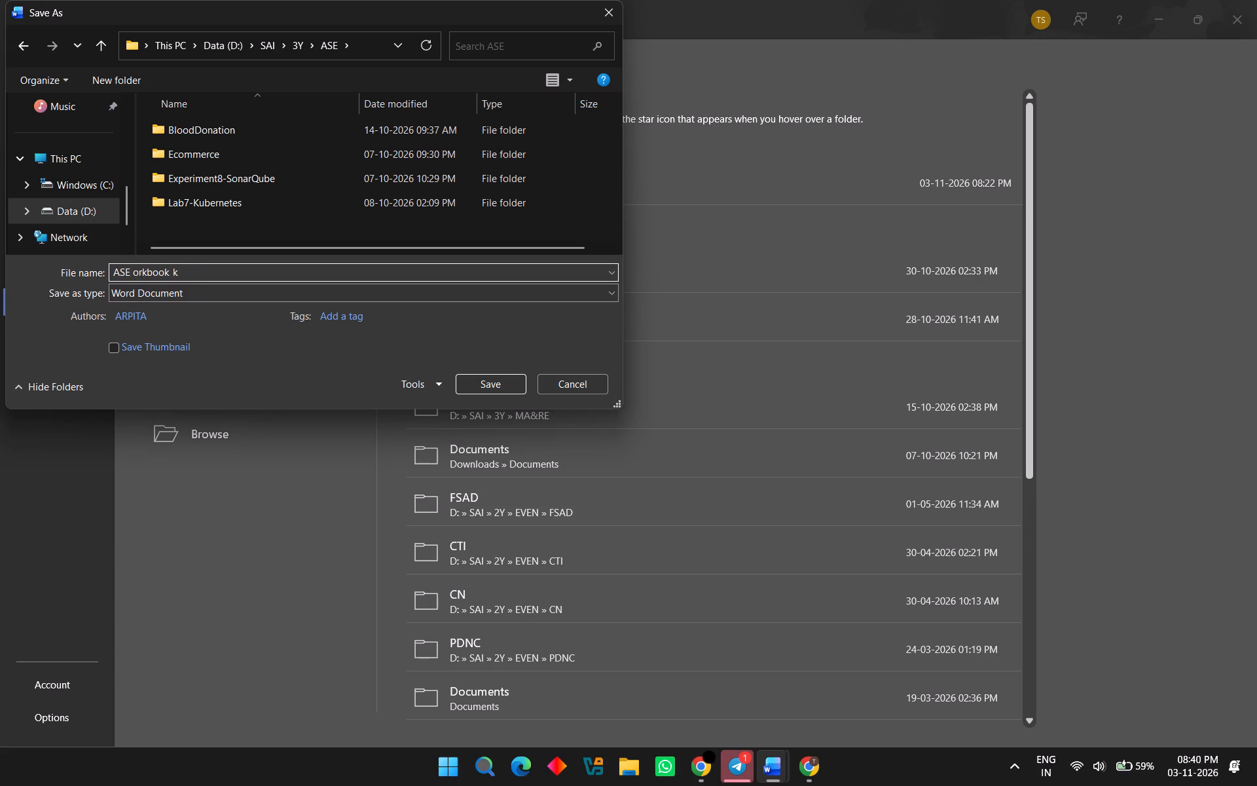
click(201, 271)
text(_164)
Replace the document's author with the student's name and save the workbook.
click(155, 318)
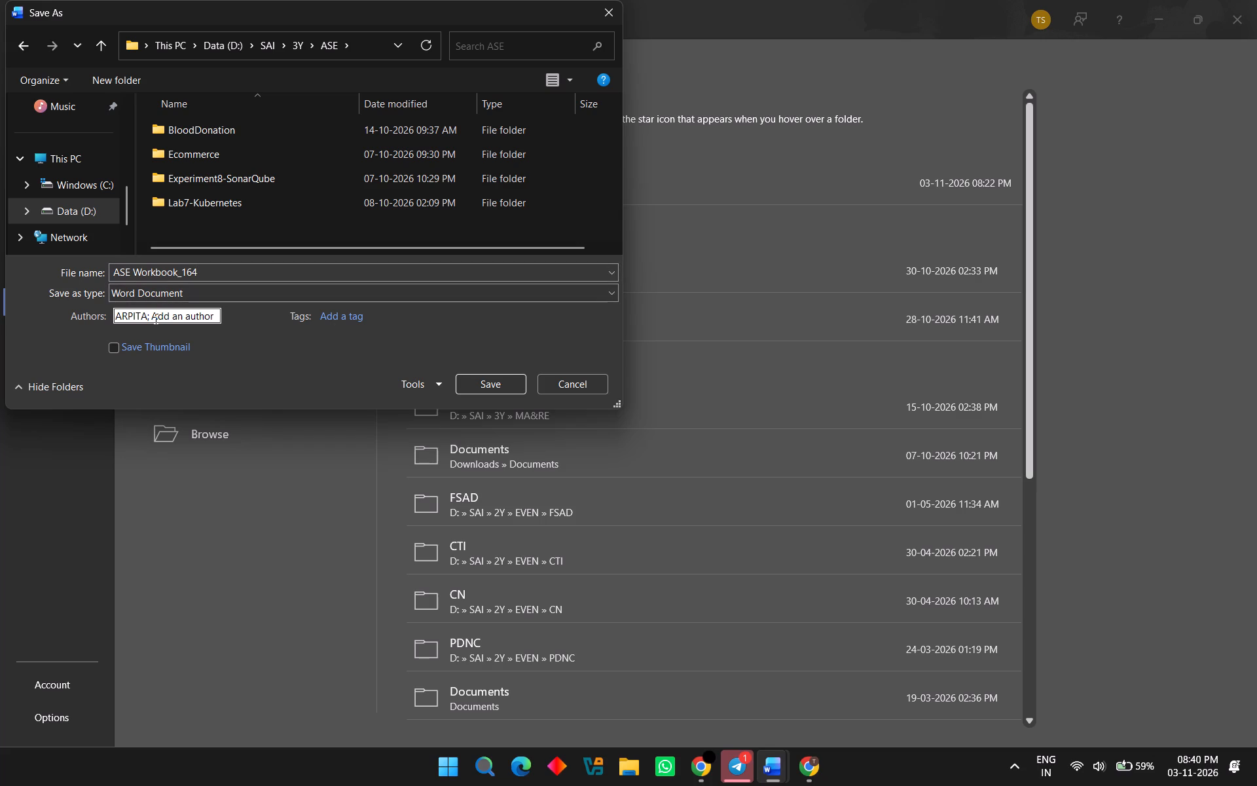
key(ctrl+a)
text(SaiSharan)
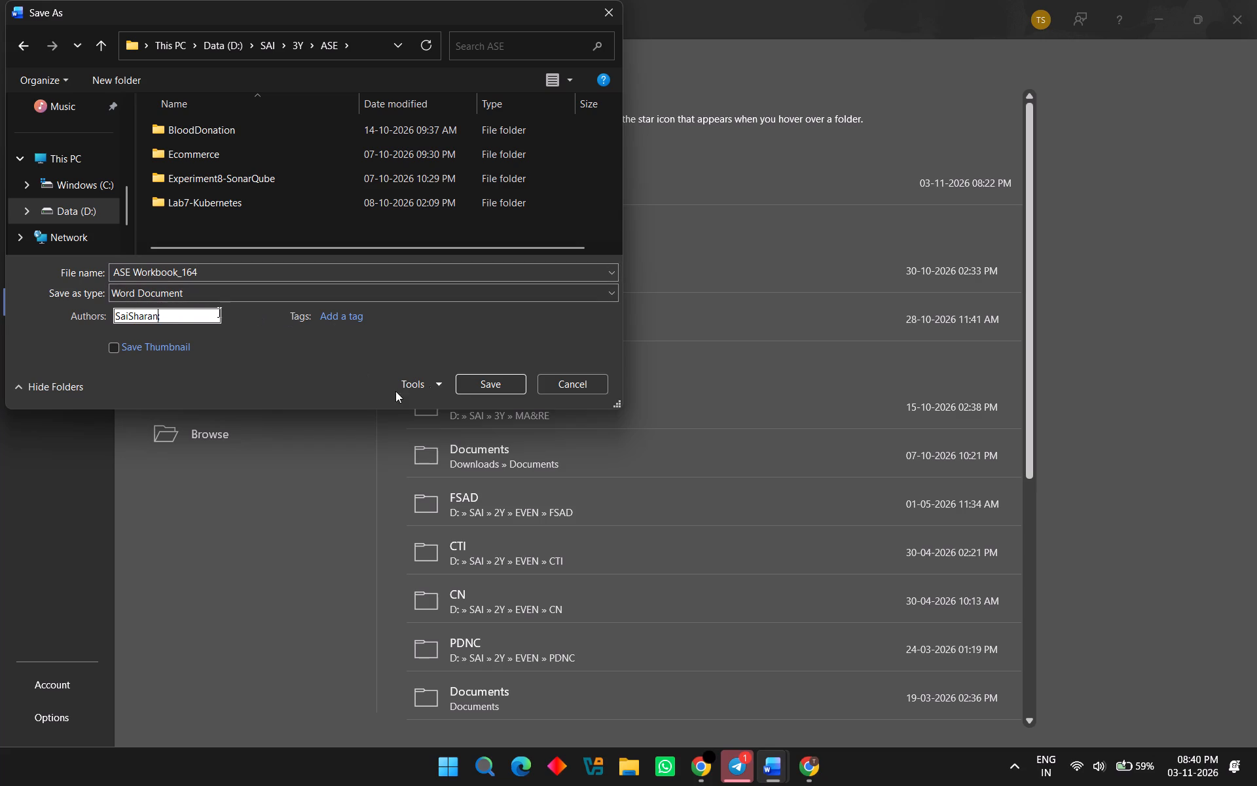
click(493, 380)
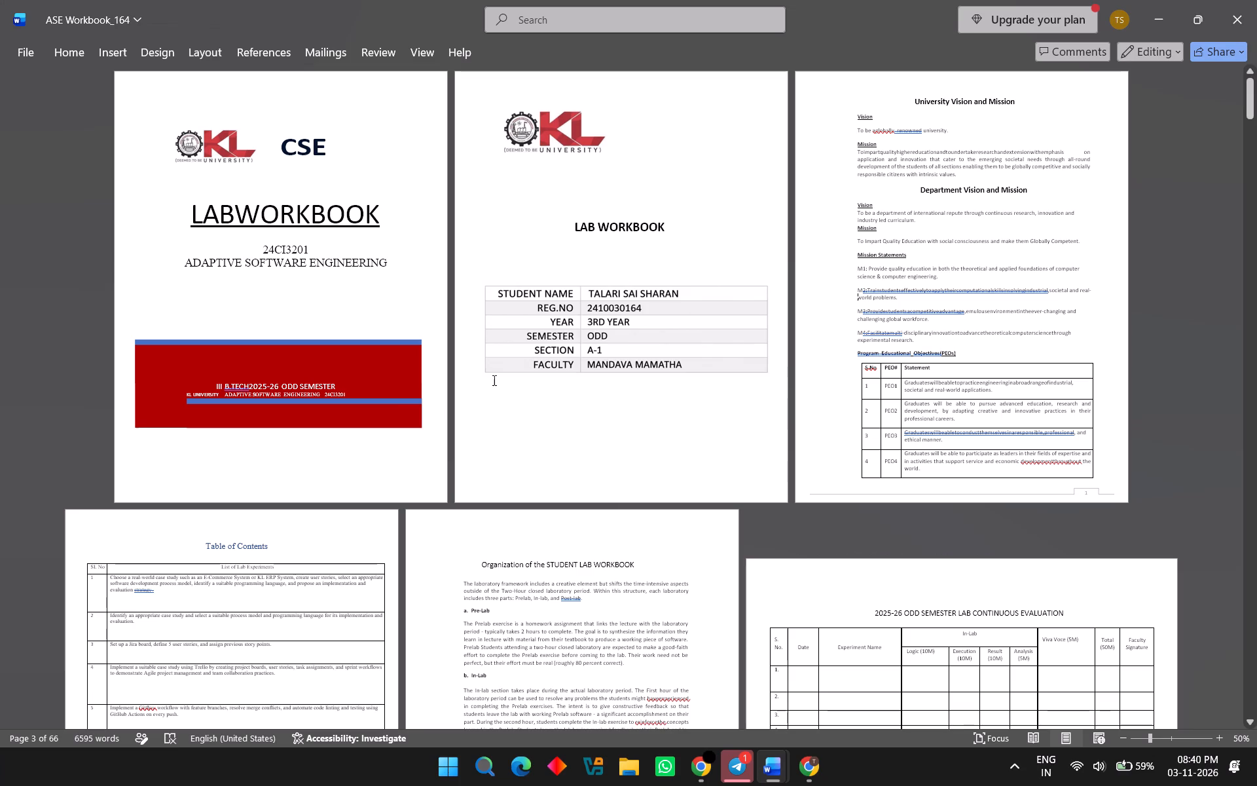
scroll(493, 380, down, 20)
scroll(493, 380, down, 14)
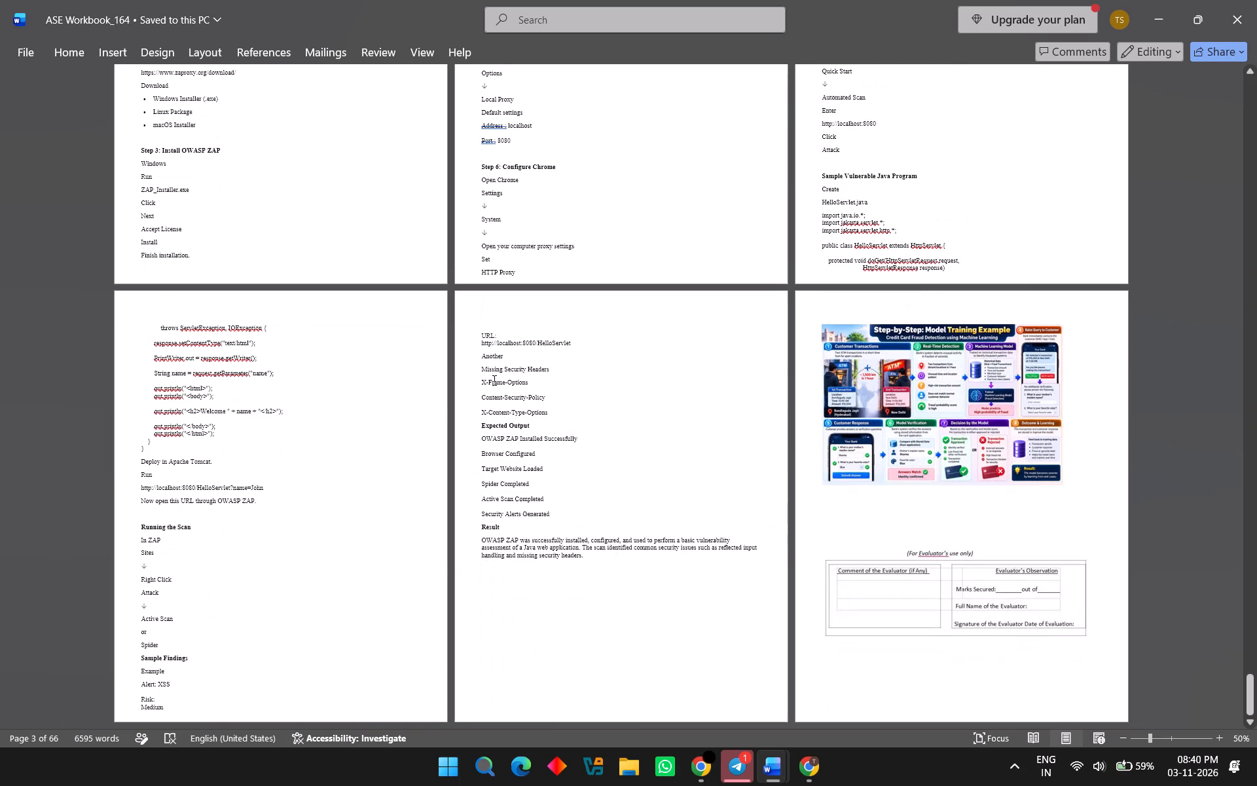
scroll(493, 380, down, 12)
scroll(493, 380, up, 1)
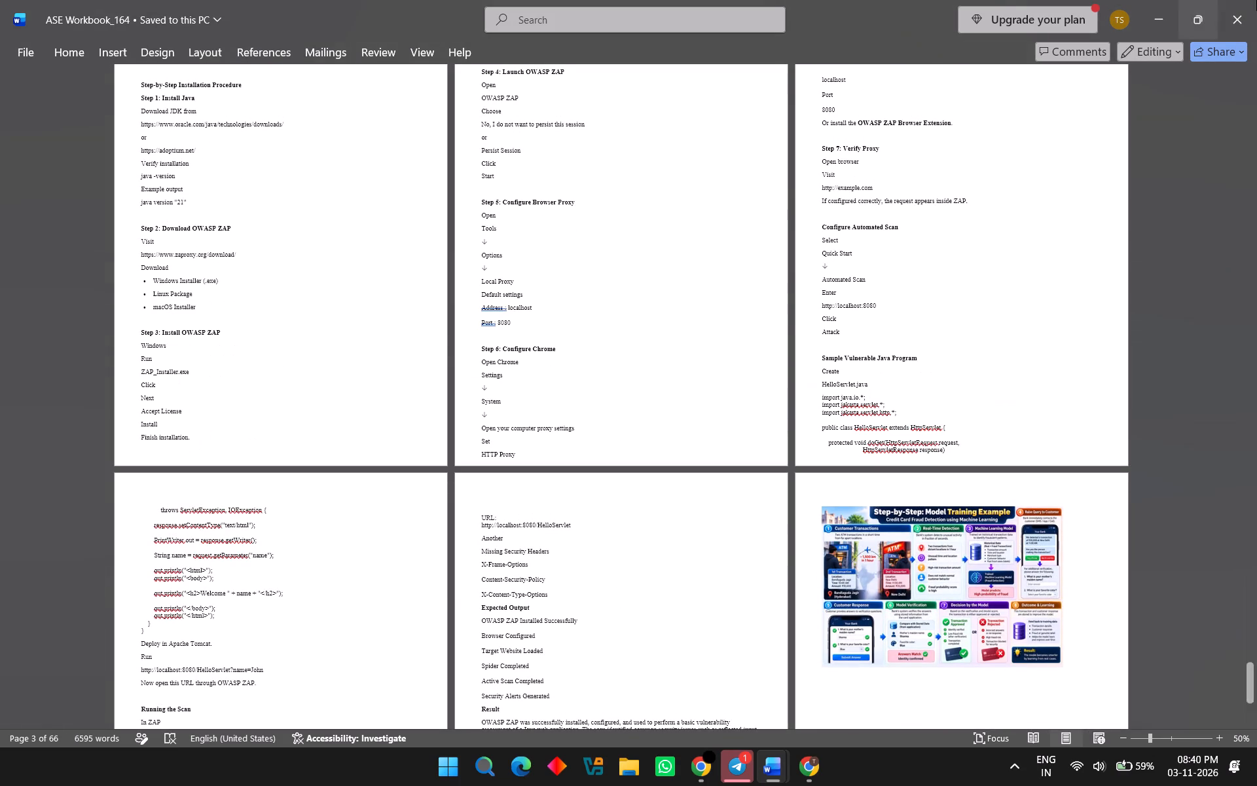